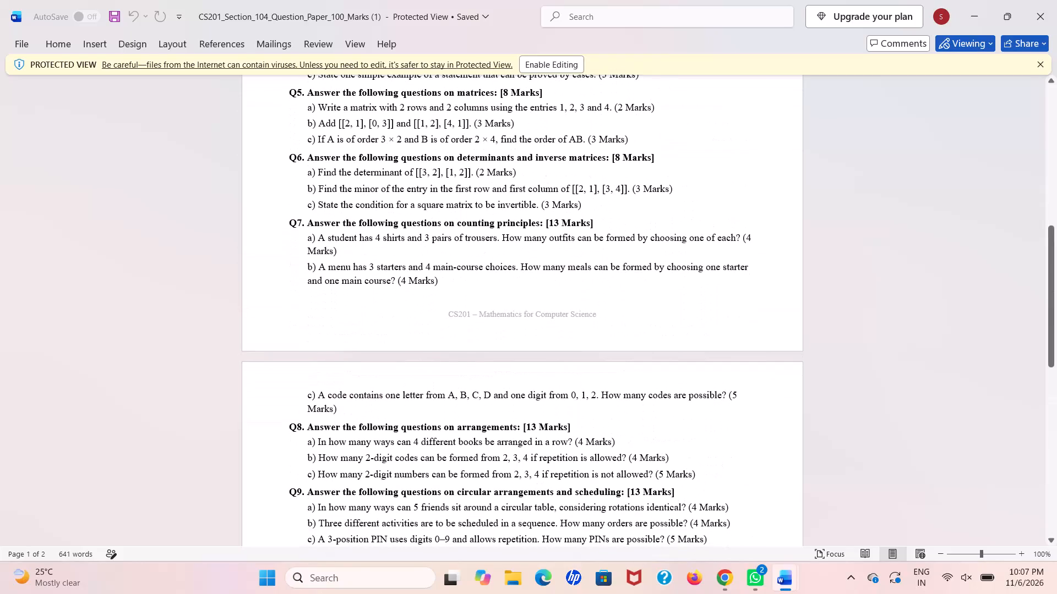
Return to the beginning of the CS201 Section 104 question paper and view its header, instructions and first questions.
scroll(630, 237, up, 3)
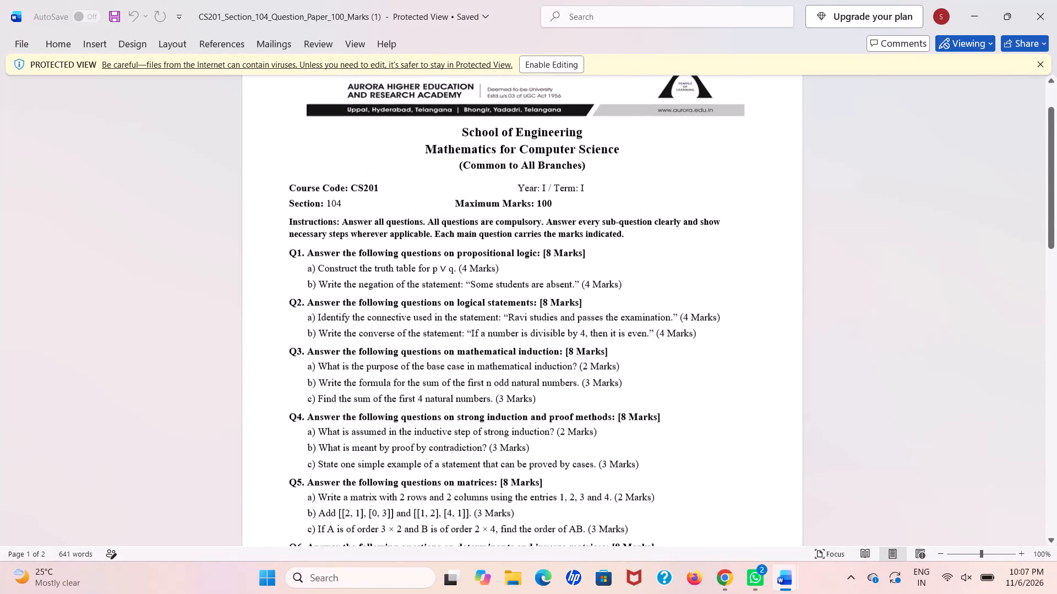
scroll(630, 237, up, 1)
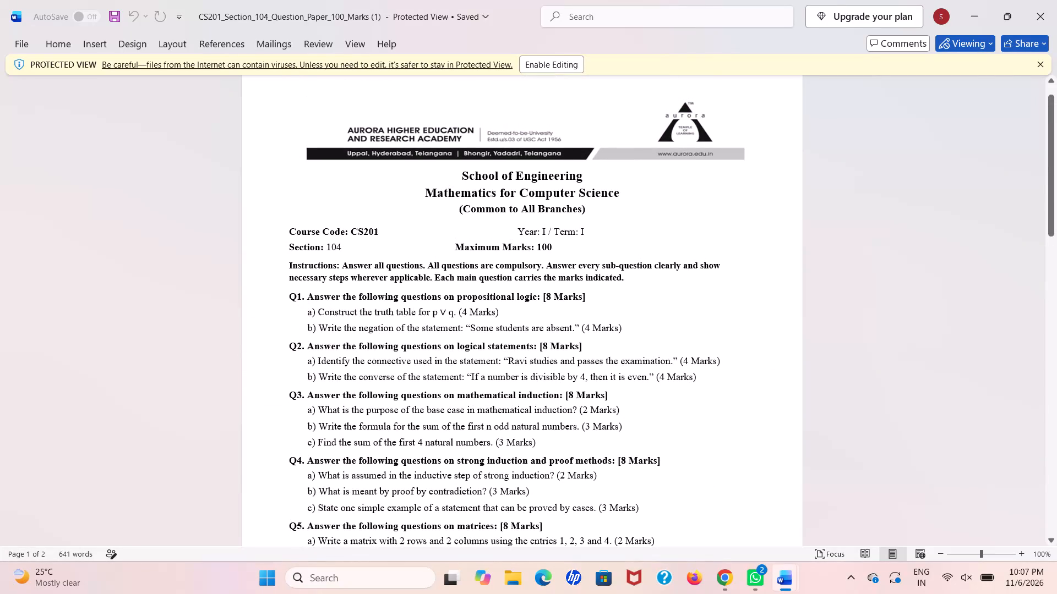
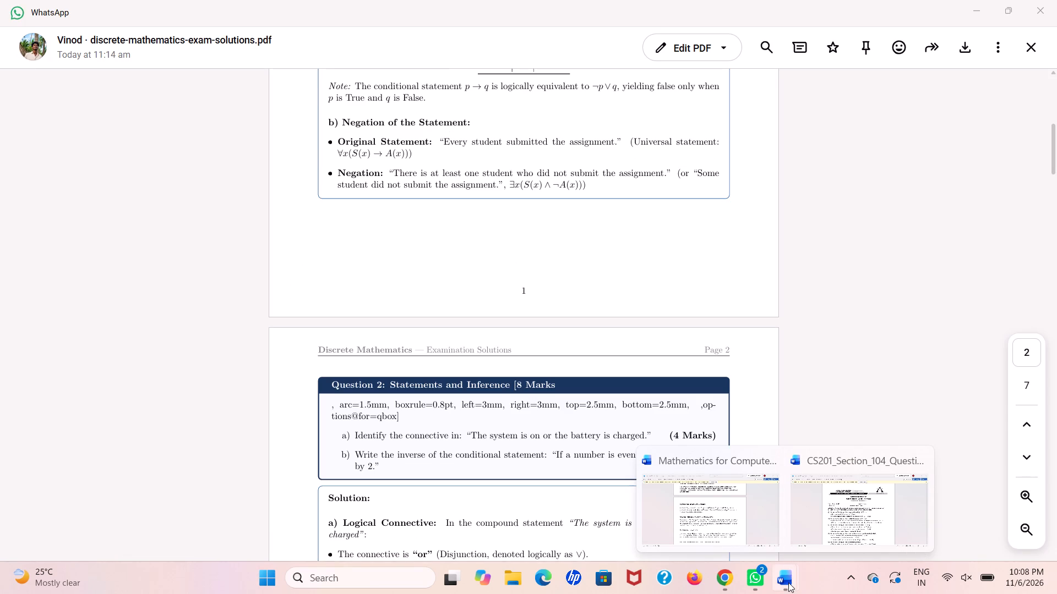
Close the Word document whose name starts with CS201_Section_104, leaving the Mathematics for Compute... document open.
scroll(629, 366, up, 1)
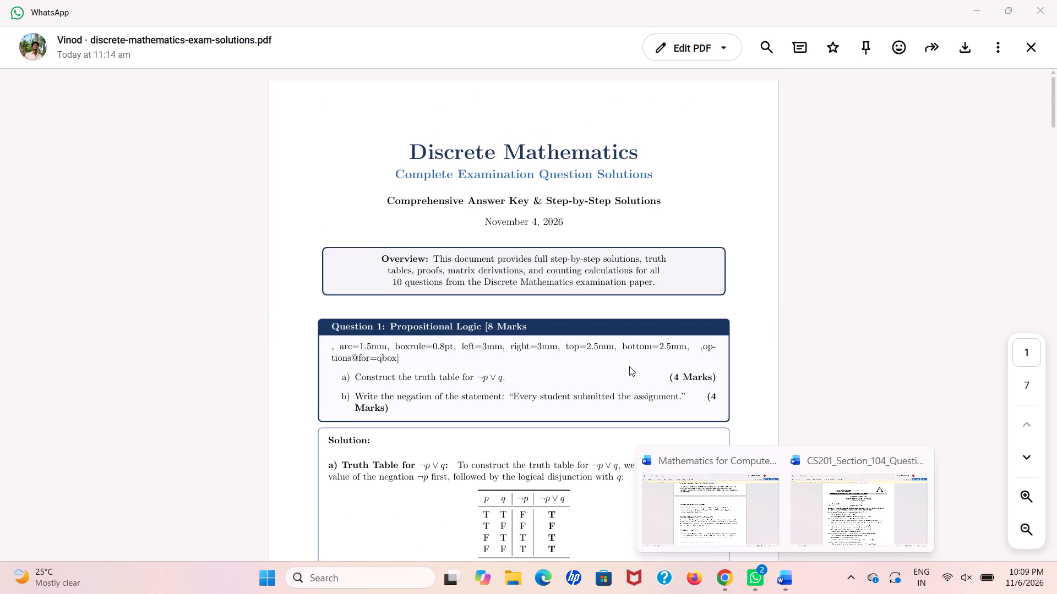
scroll(629, 366, up, 1)
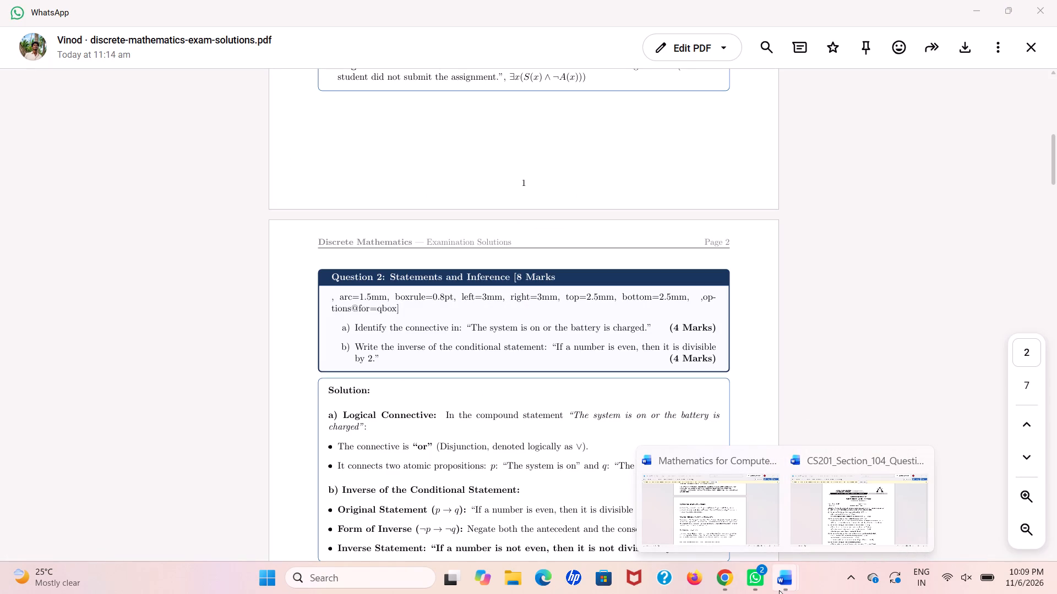
click(923, 461)
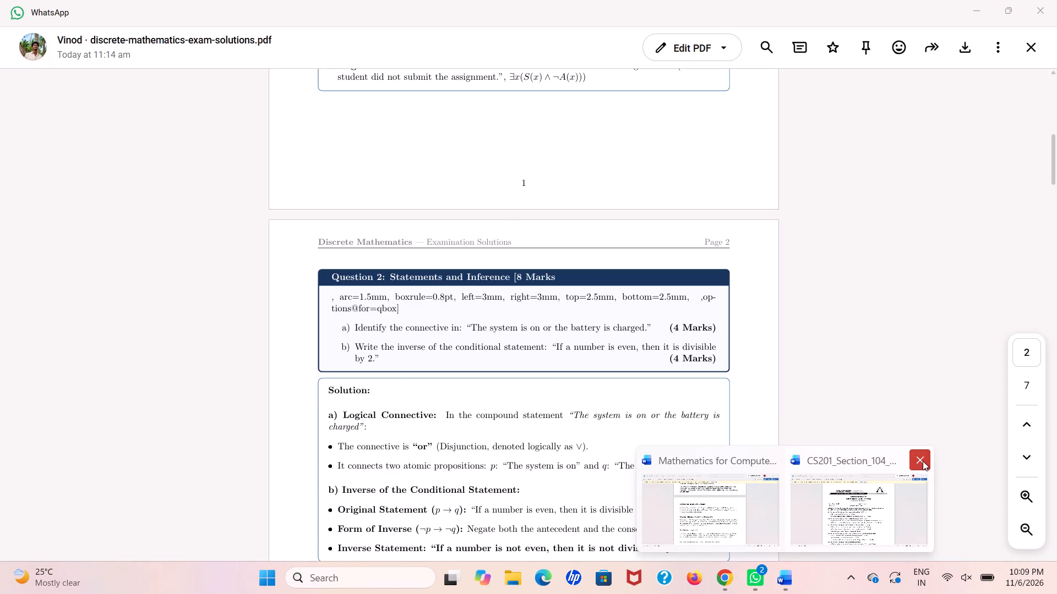
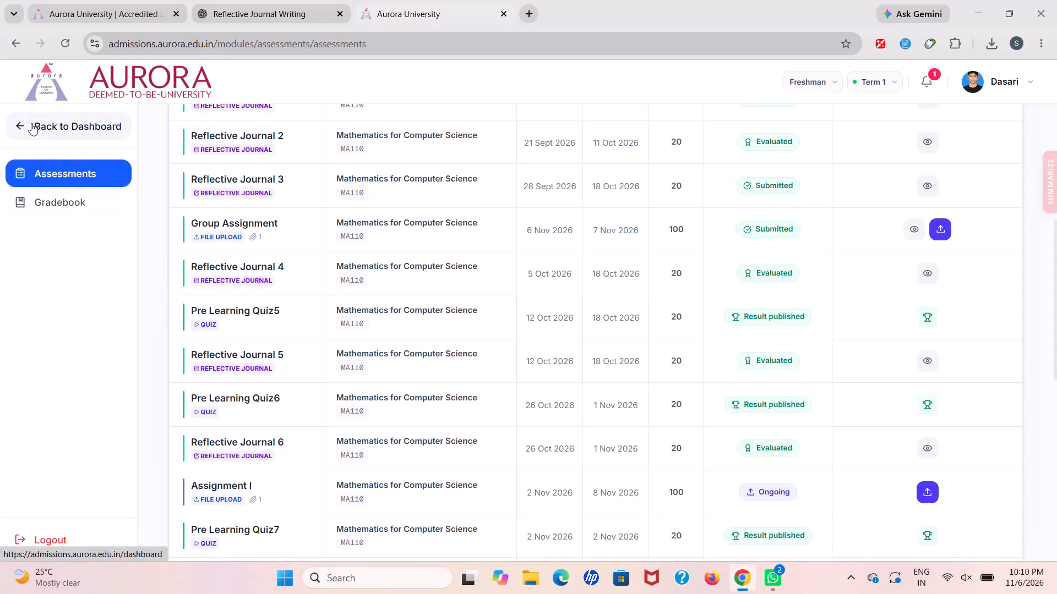
Check the Reflective Journal Writing chat, and look over the start of the Mathematics for Computer Science assessment list on the Aurora University page.
click(459, 11)
click(259, 2)
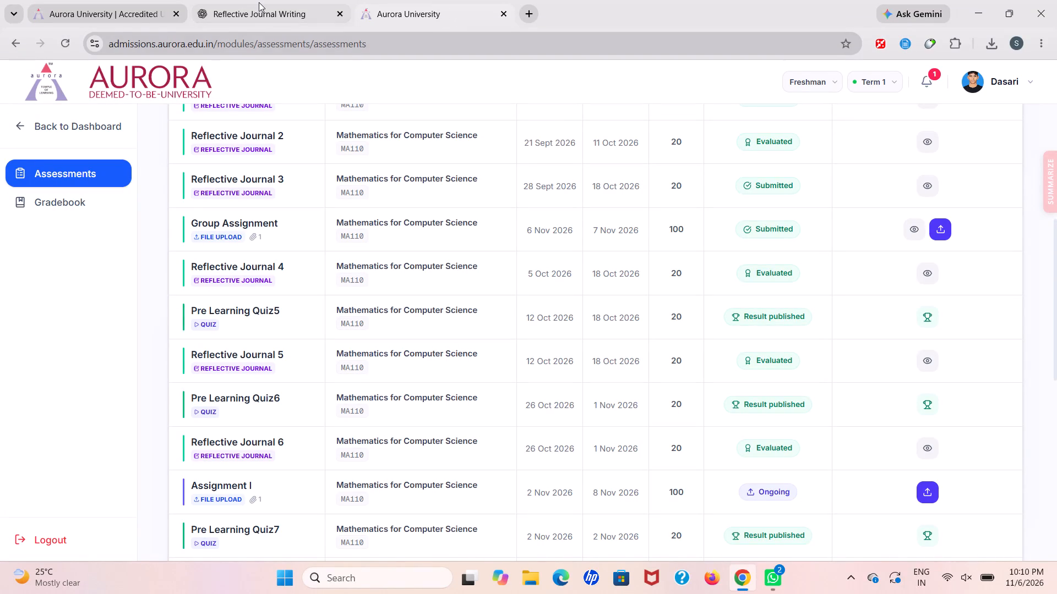
click(401, 8)
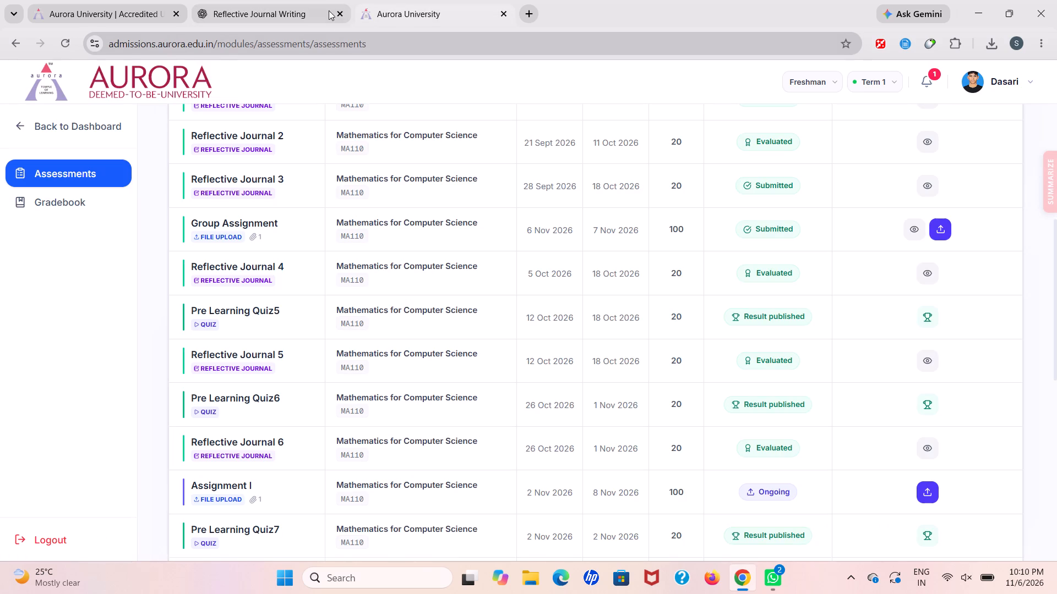
scroll(375, 192, up, 3)
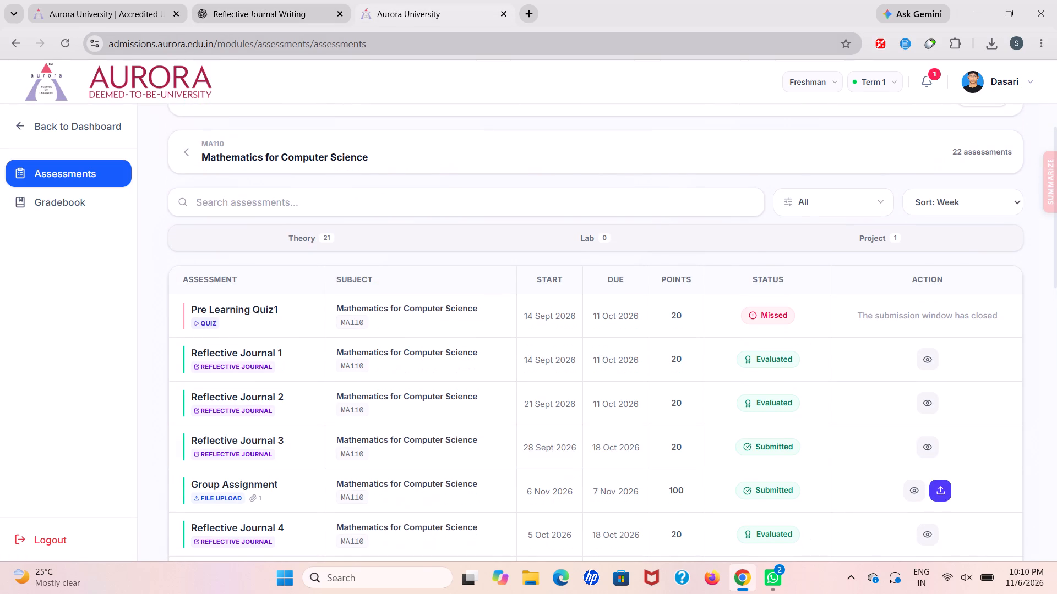
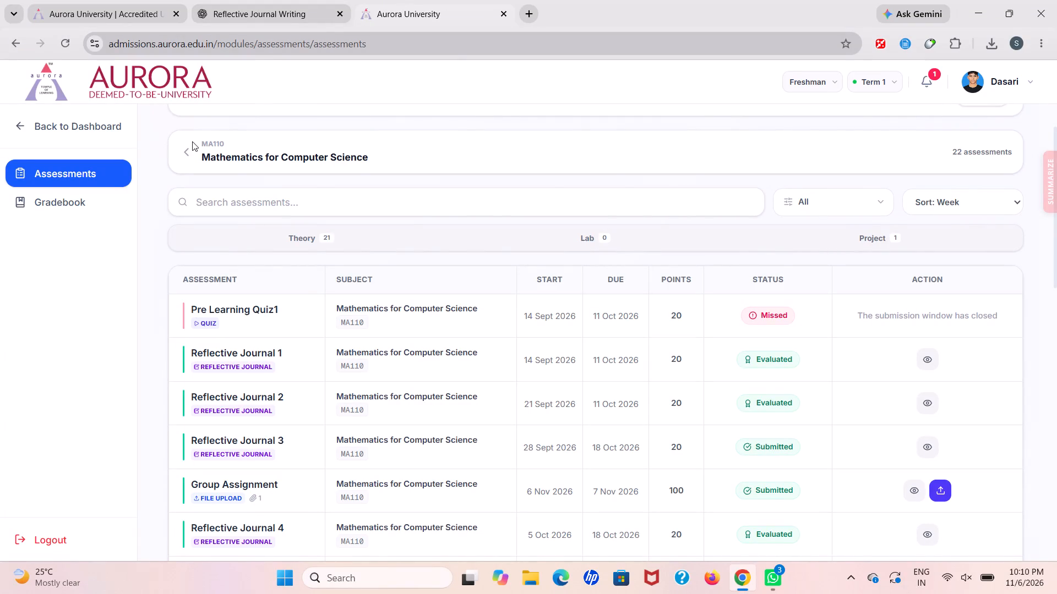
Start a file upload for the ongoing 100-point Mathematics for Computer Science assessment due 8 Nov 2026.
scroll(712, 355, down, 1)
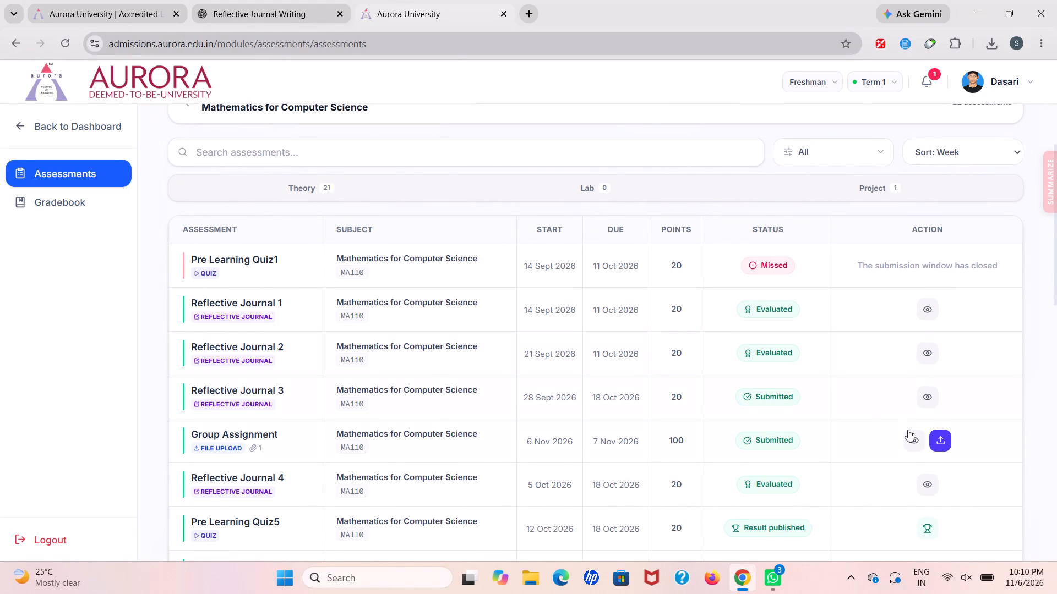
scroll(839, 474, down, 6)
click(929, 307)
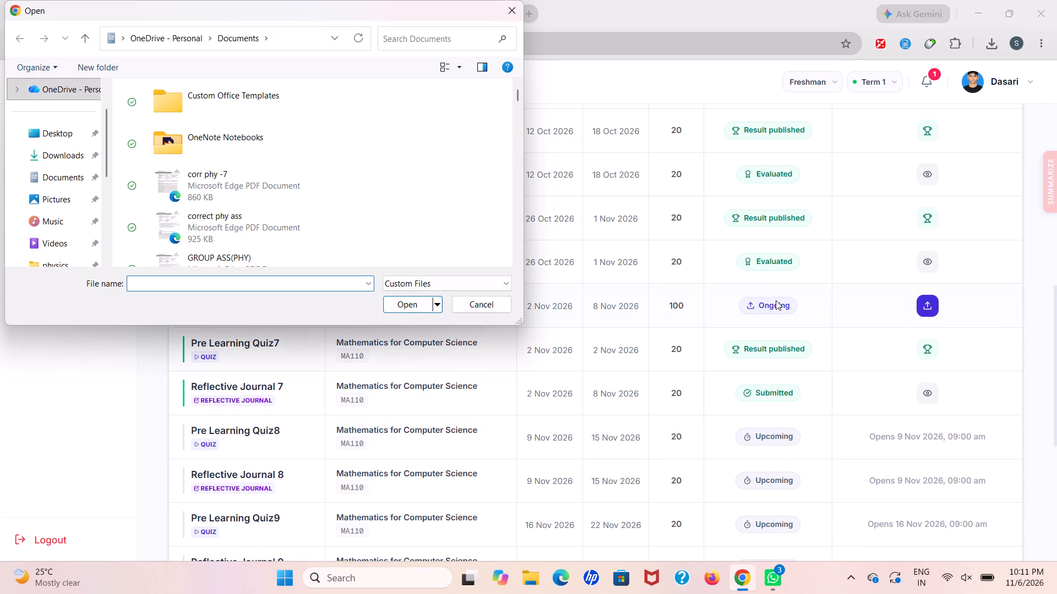
Close the file selection dialog without choosing a file to return to the assessments list.
click(776, 300)
click(521, 9)
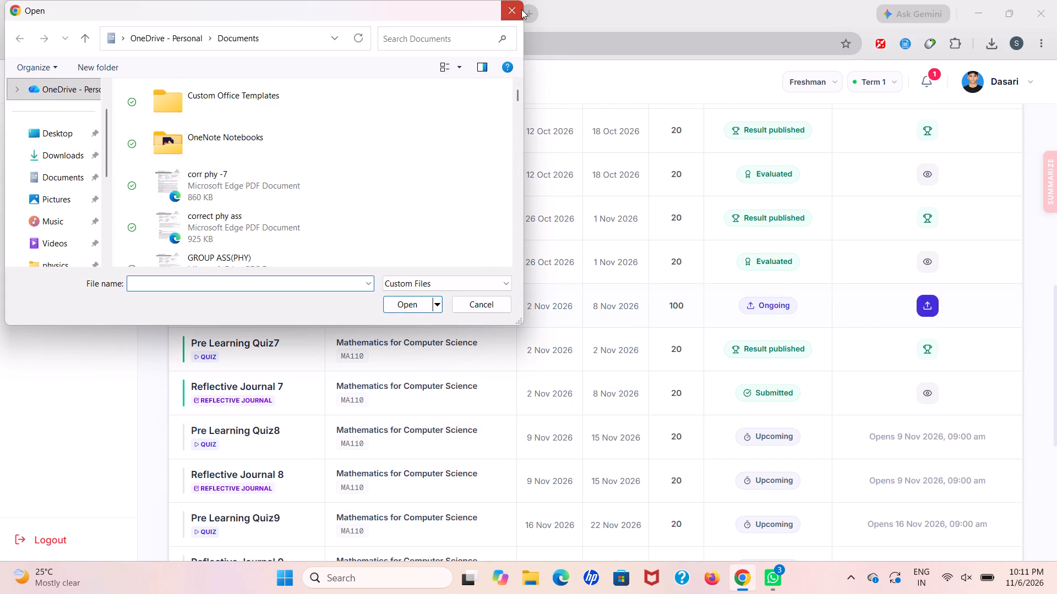
Open the ongoing Assignment I for Mathematics for Computer Science and download its attached CS201 reference document.
click(782, 309)
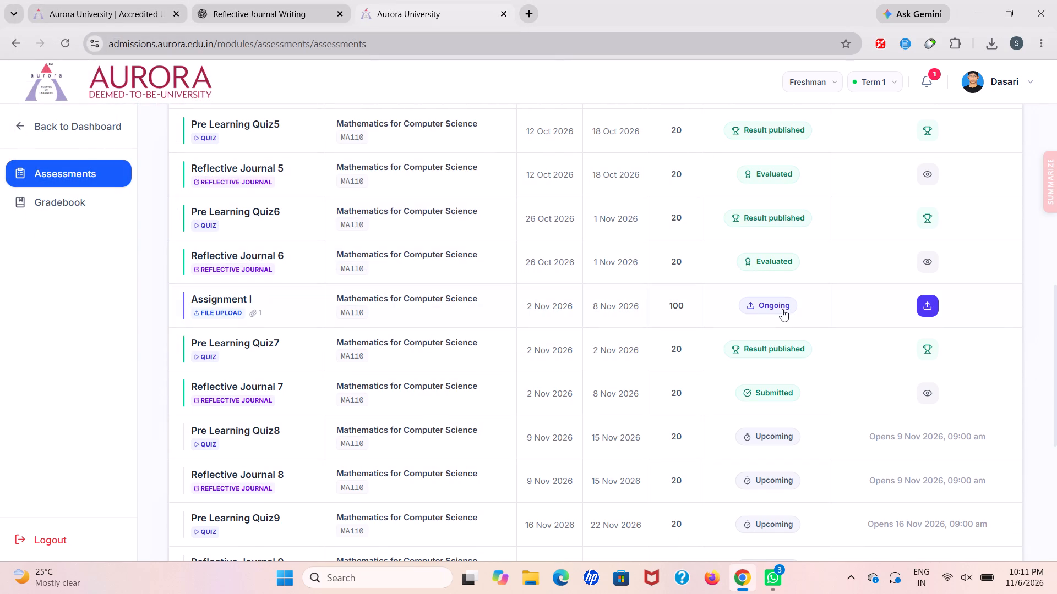
click(852, 432)
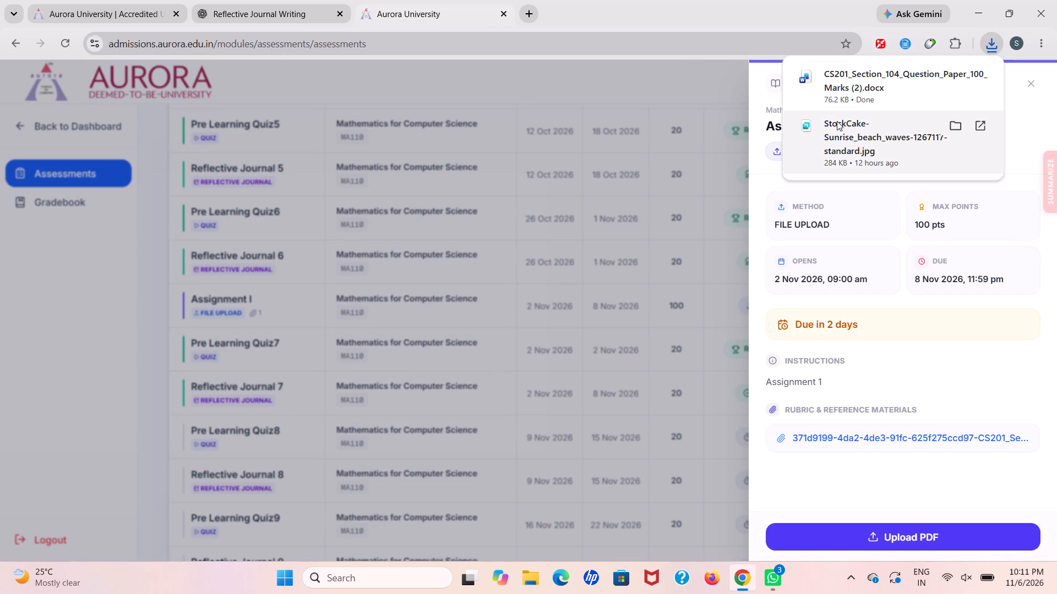
Open the downloaded CS201_Section_104_Question_Paper_100_Marks (2) document in Word and look through its questions Q1 to Q10.
double_click(859, 90)
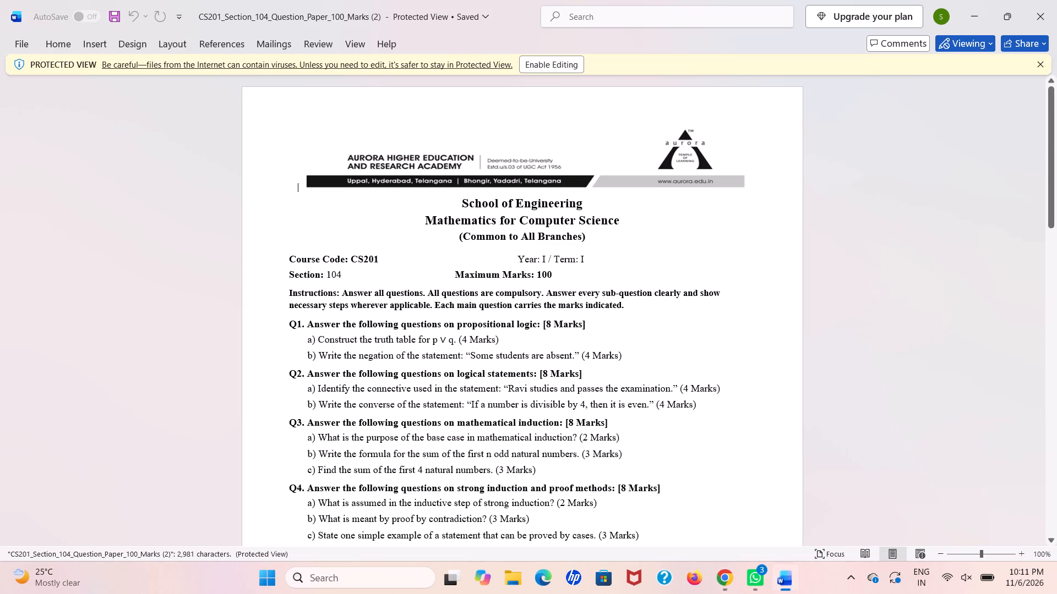
scroll(533, 298, down, 3)
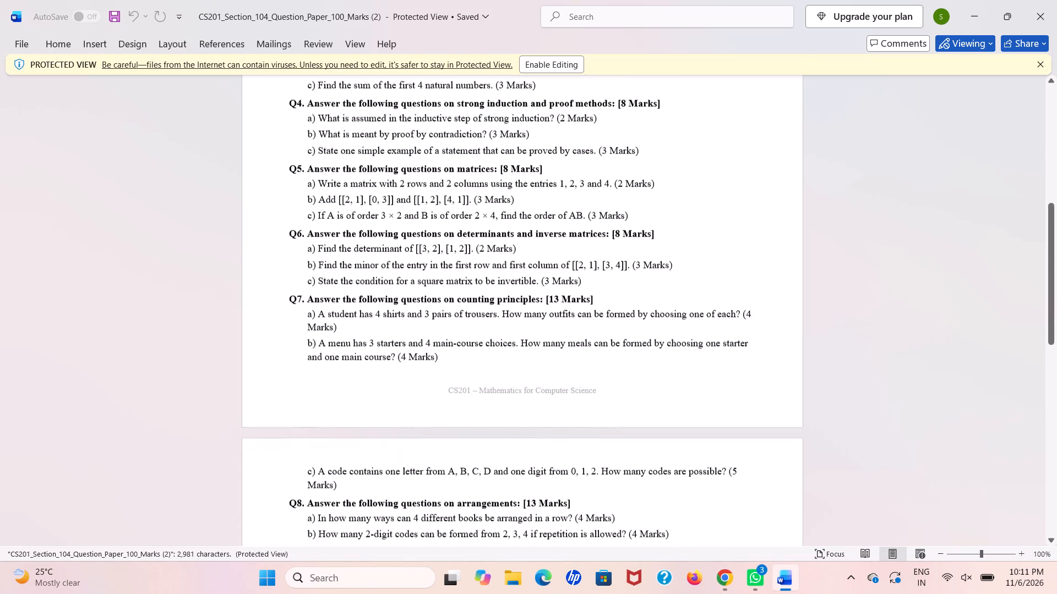
scroll(533, 298, down, 3)
scroll(533, 298, up, 1)
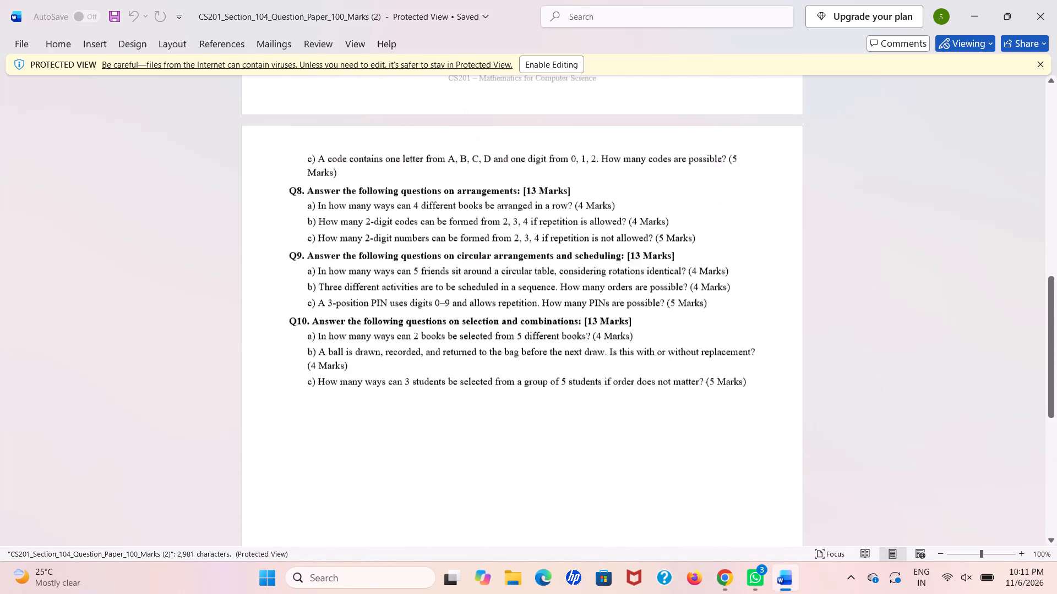
scroll(533, 298, up, 1)
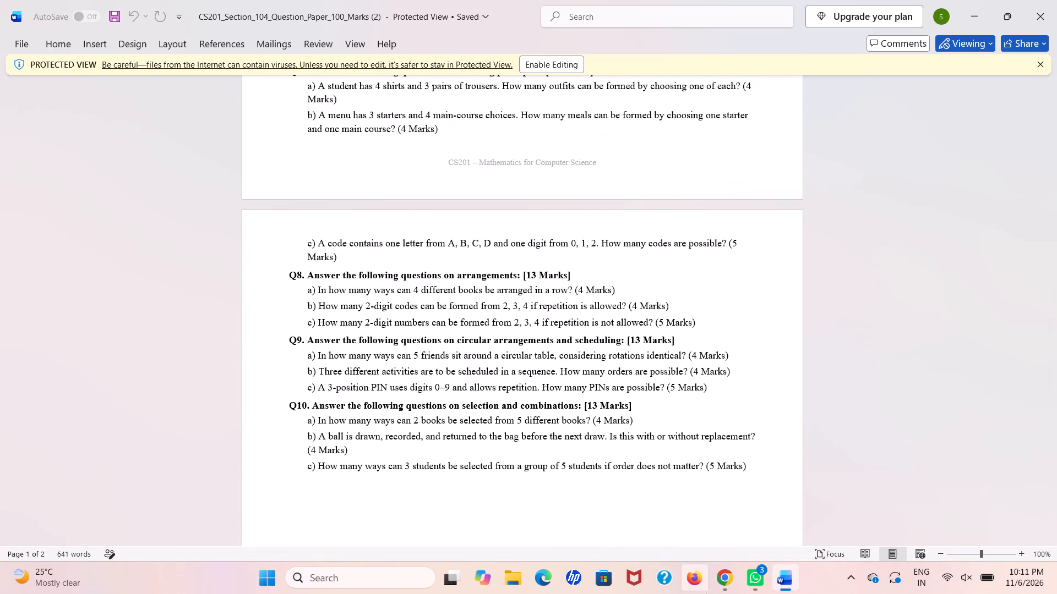
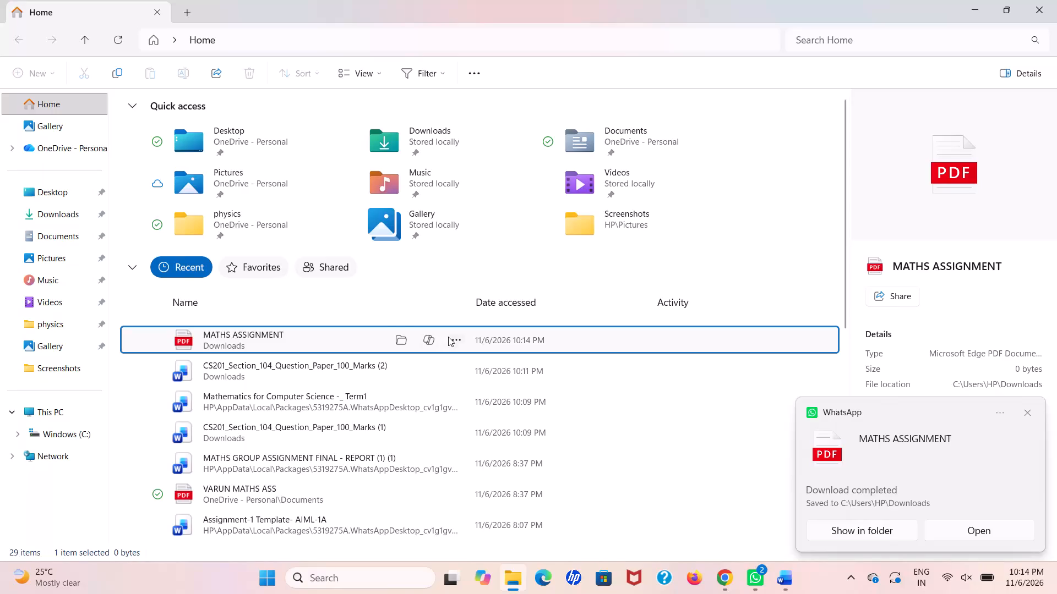
Open the MATHS ASSIGNMENT PDF from the recent files with Word, for this one time only.
right_click(363, 337)
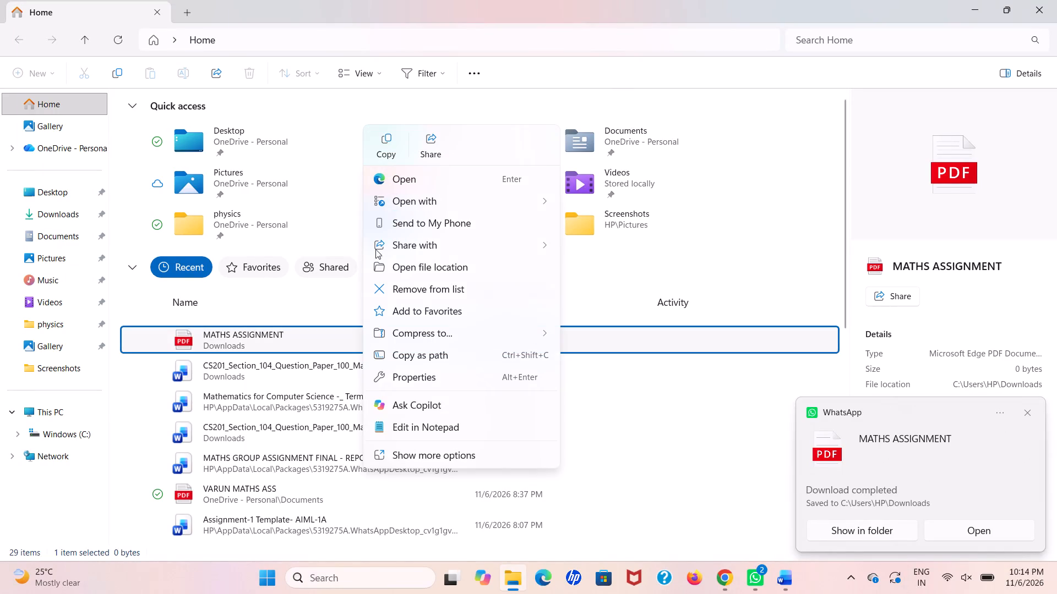
click(415, 210)
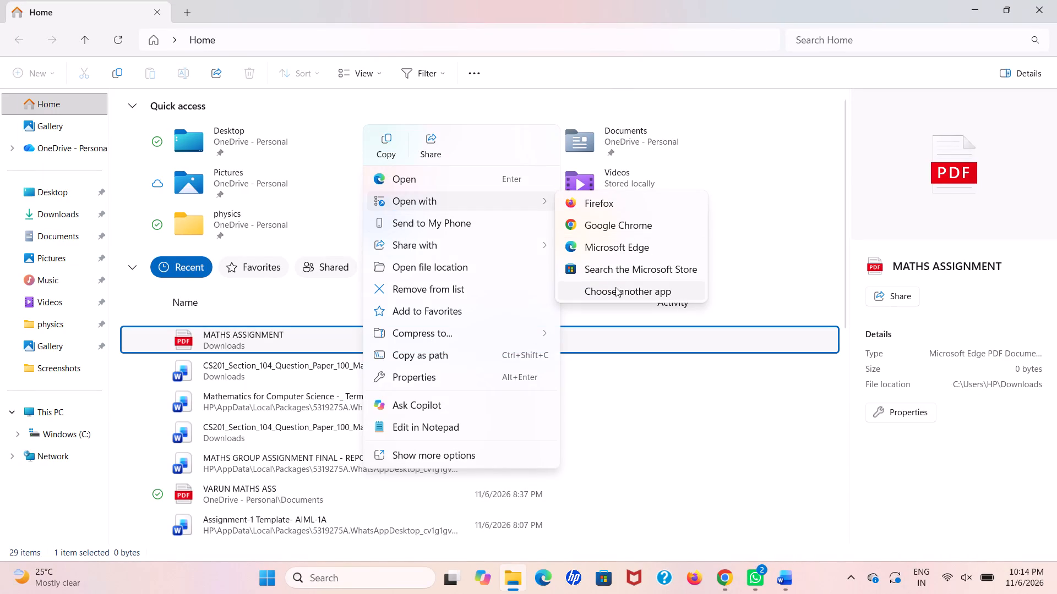
click(615, 287)
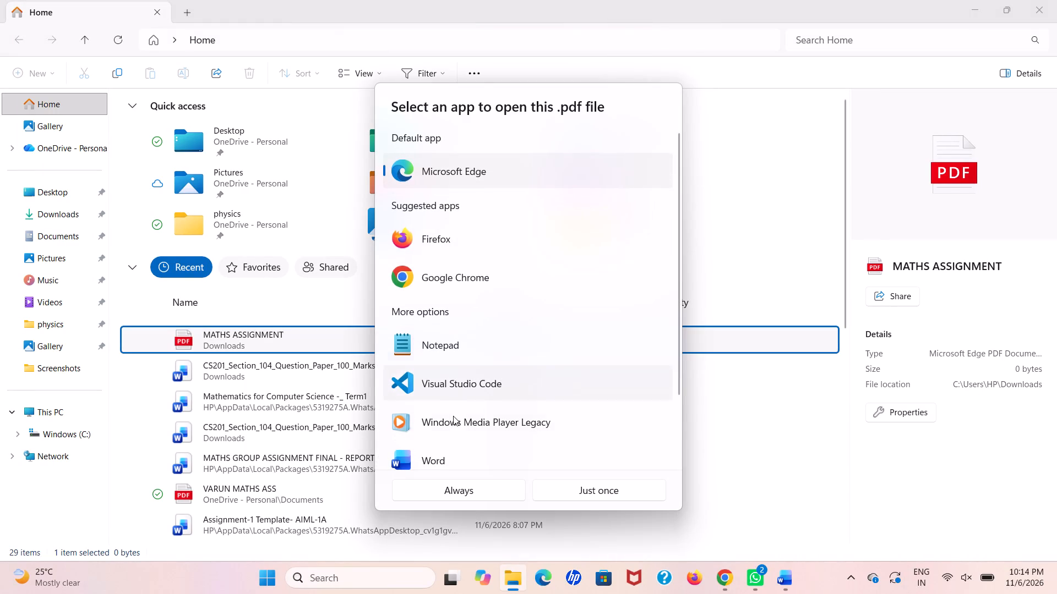
click(457, 445)
click(596, 492)
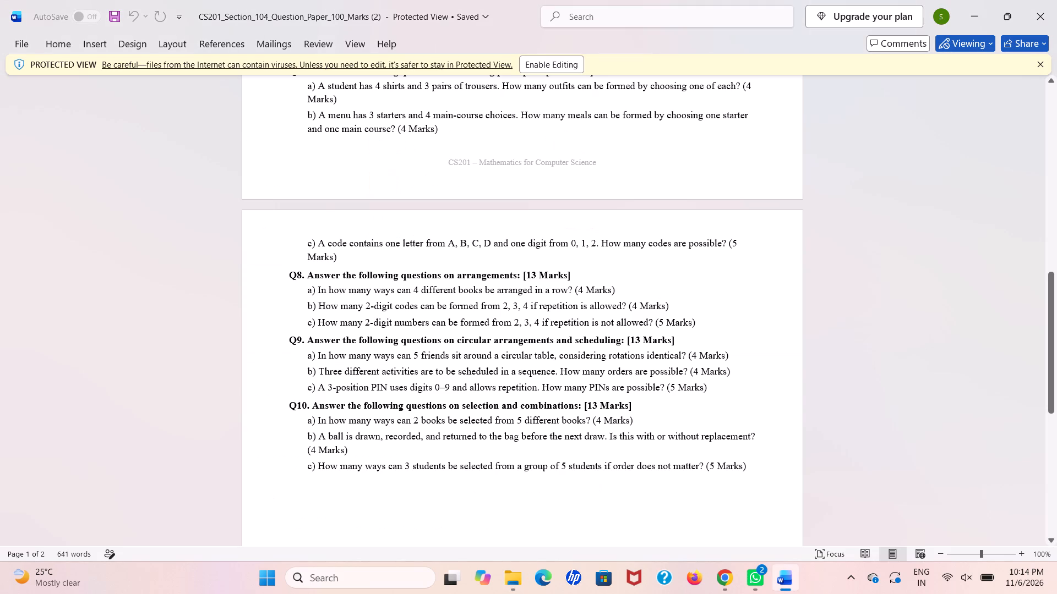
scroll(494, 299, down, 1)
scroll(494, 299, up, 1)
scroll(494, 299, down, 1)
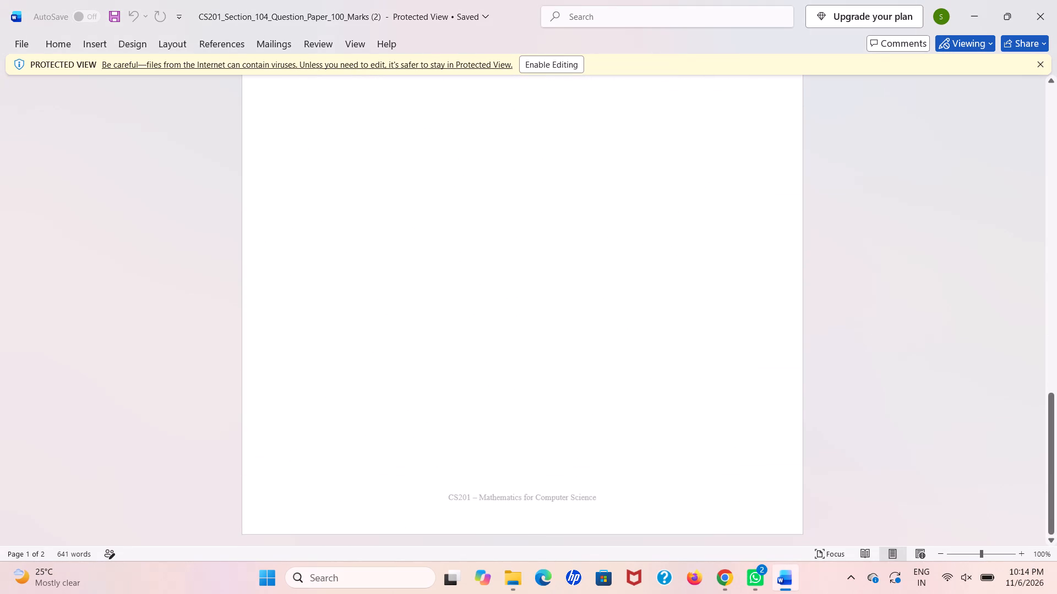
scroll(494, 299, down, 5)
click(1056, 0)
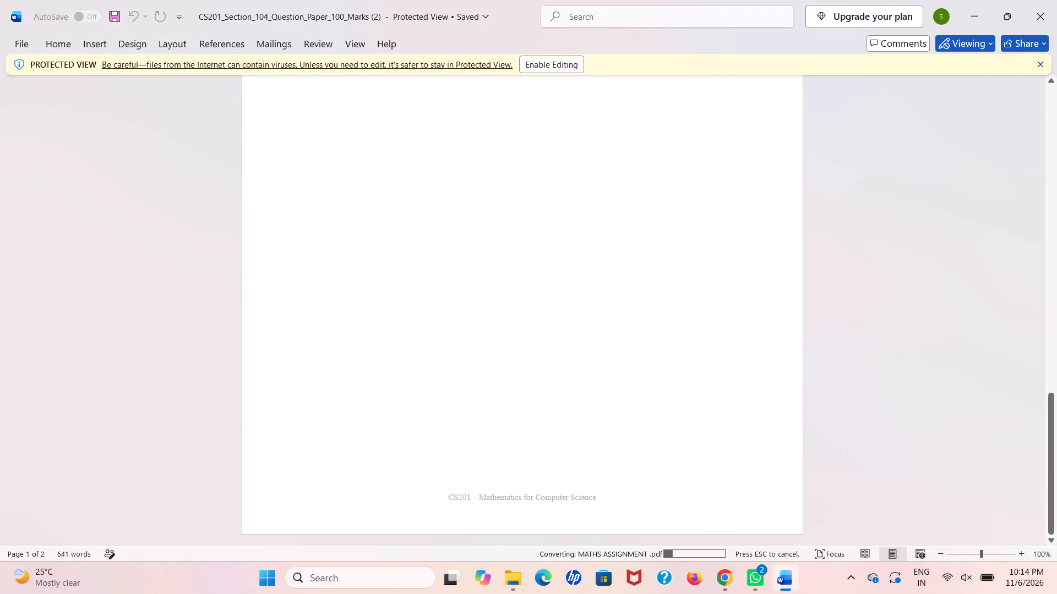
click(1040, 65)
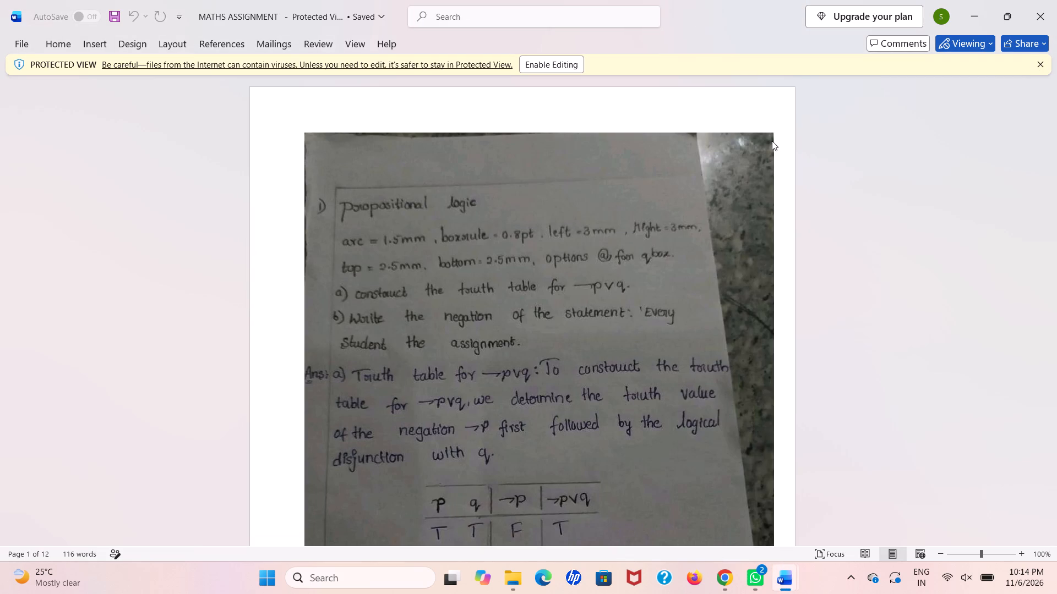
Look through the opening pages of the MATHS ASSIGNMENT Word document to check how the handwritten answers were converted.
scroll(772, 141, down, 3)
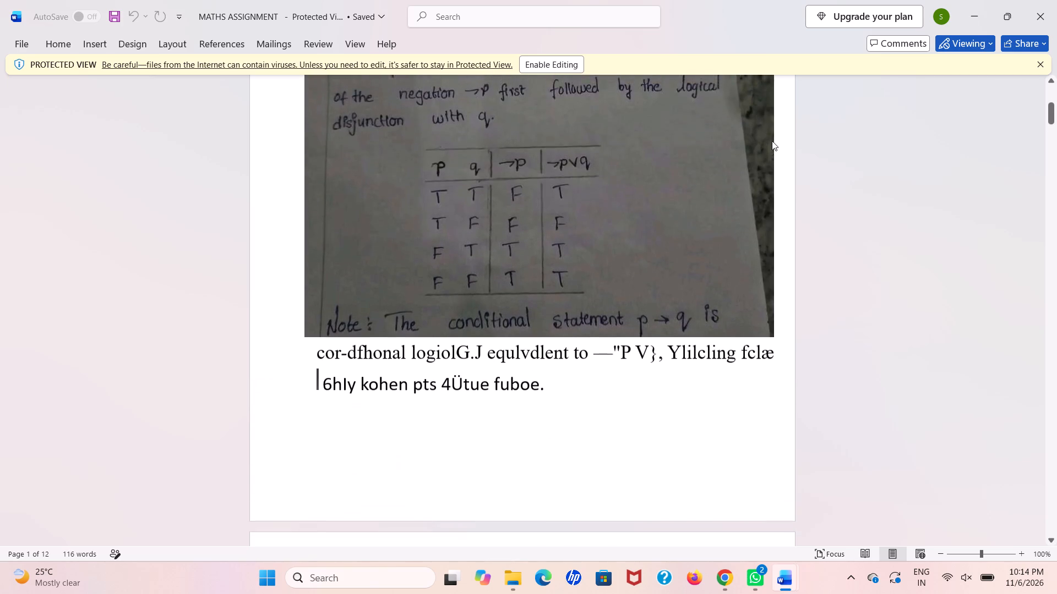
scroll(772, 141, down, 1)
scroll(772, 141, up, 2)
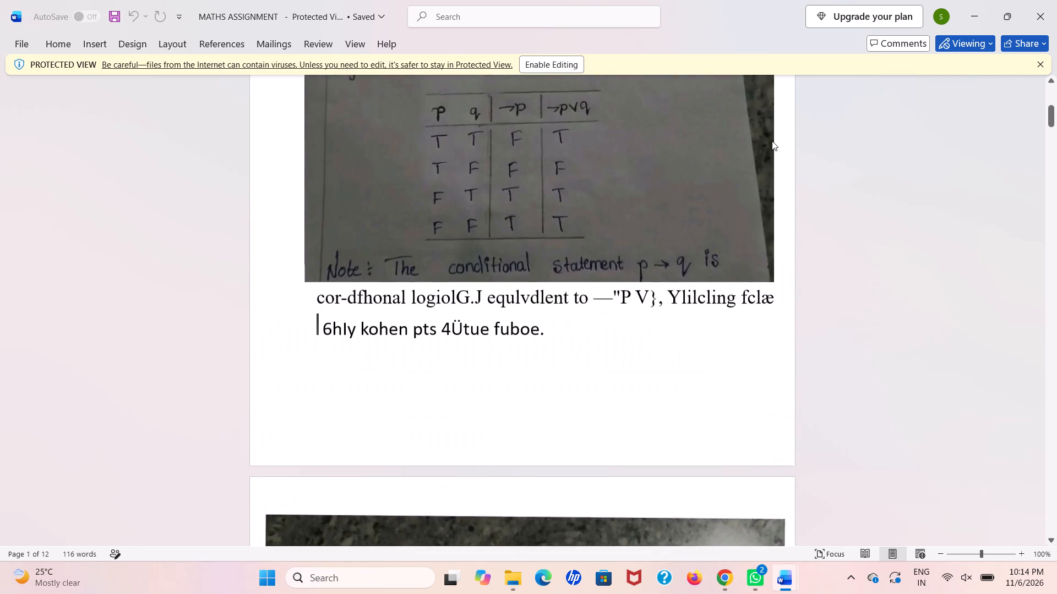
scroll(772, 141, up, 4)
scroll(772, 141, down, 2)
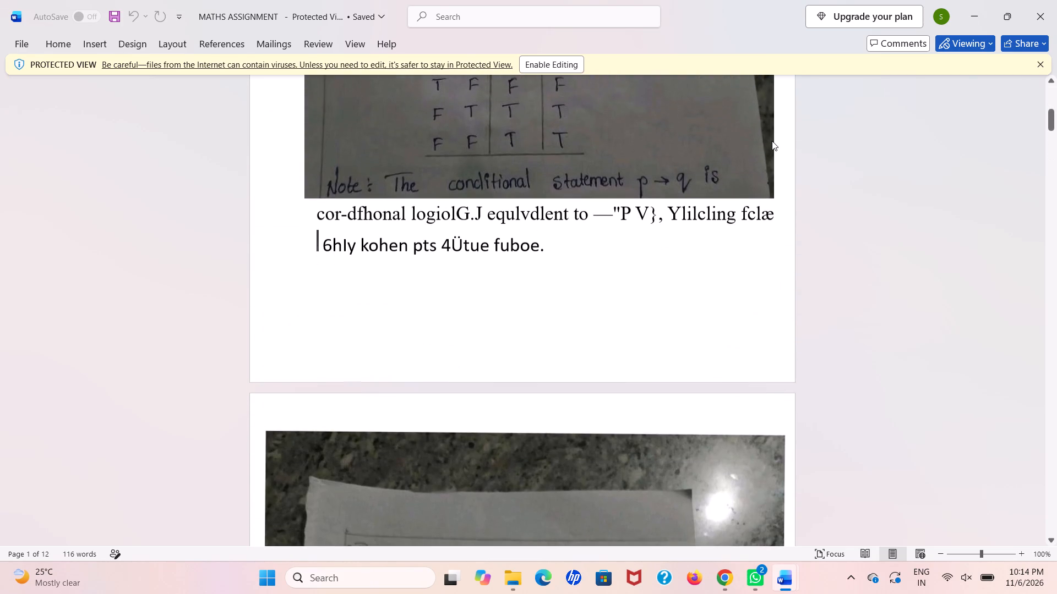
scroll(772, 141, down, 8)
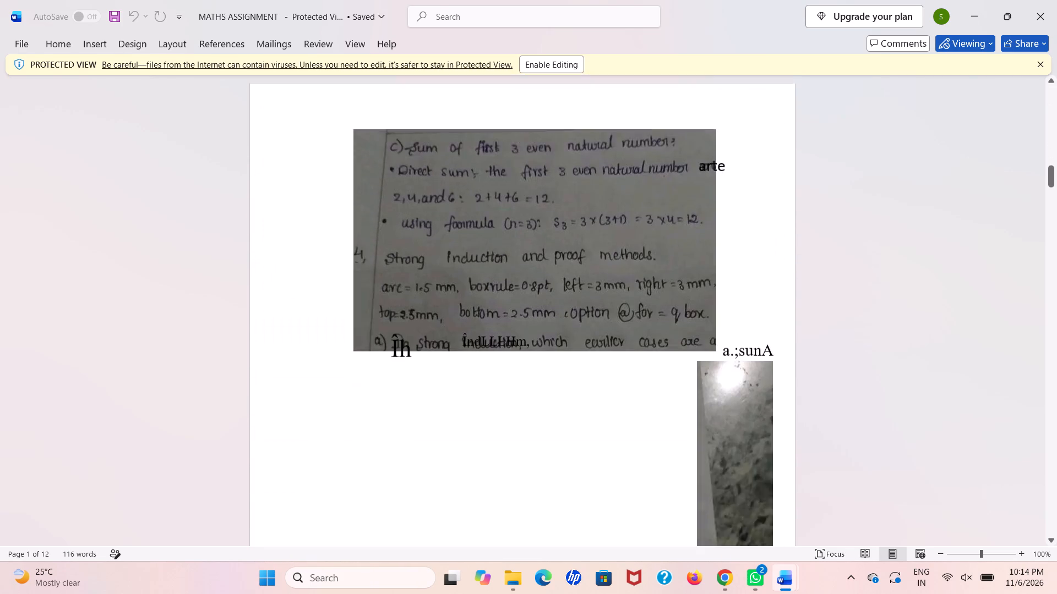
scroll(772, 141, down, 1)
scroll(772, 141, up, 6)
scroll(772, 141, down, 5)
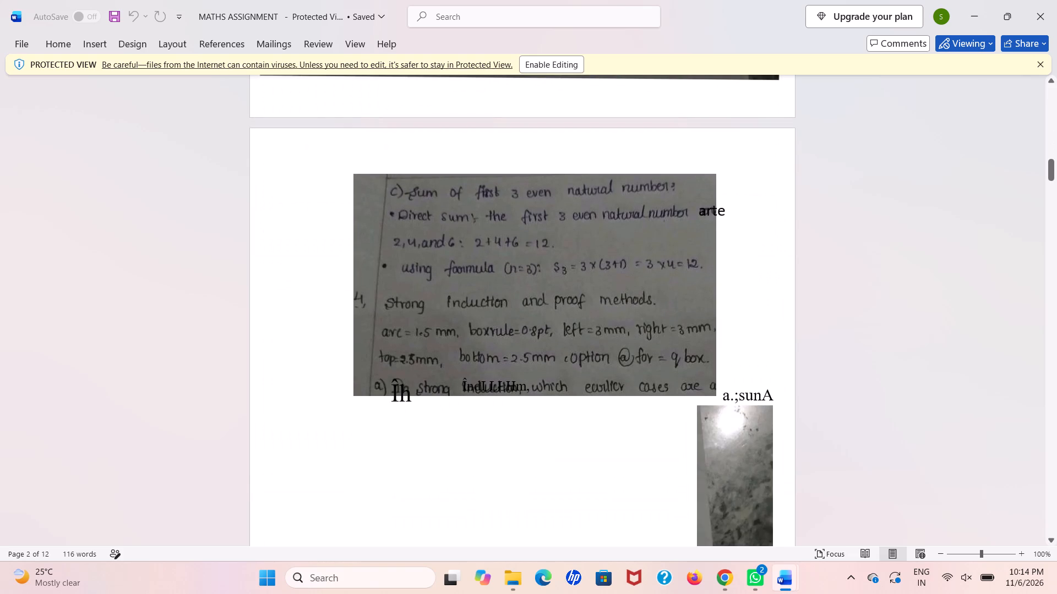
scroll(772, 141, down, 2)
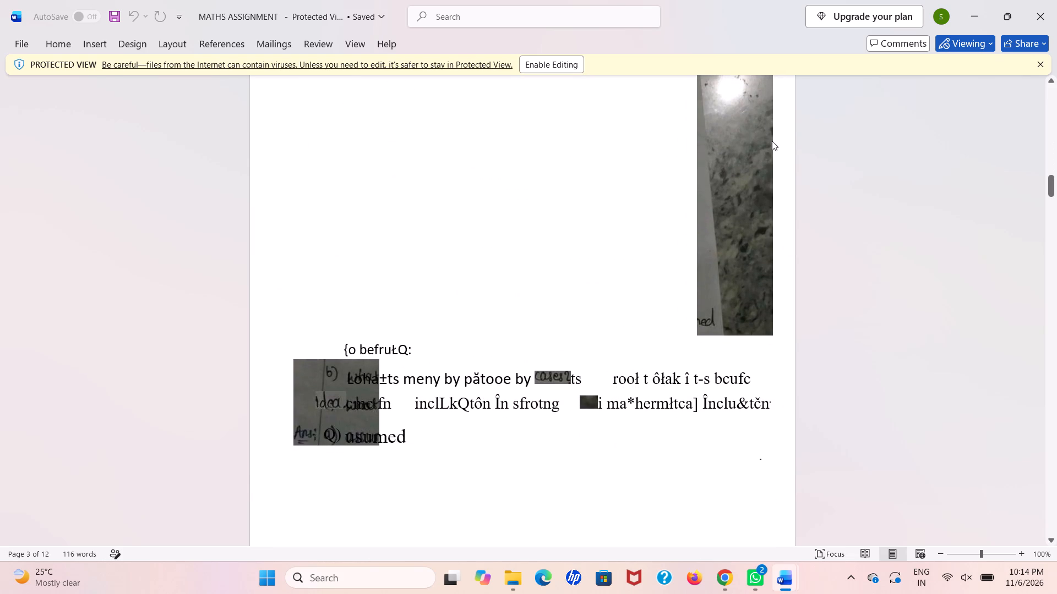
scroll(772, 141, down, 1)
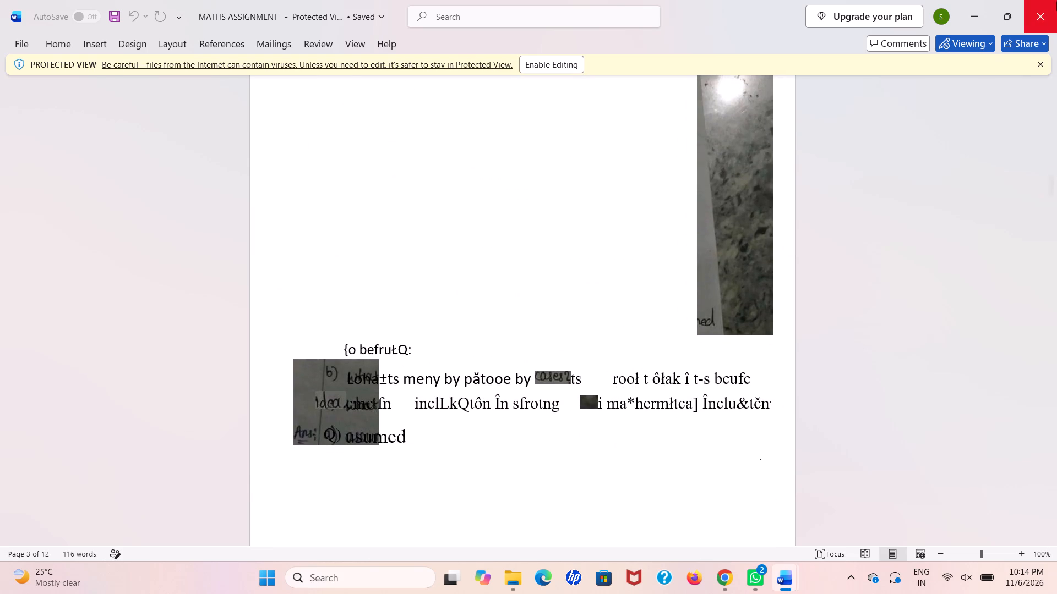
Dismiss the Protected View notice, and close the MATHS ASSIGNMENT document and the other open Word window.
click(1042, 60)
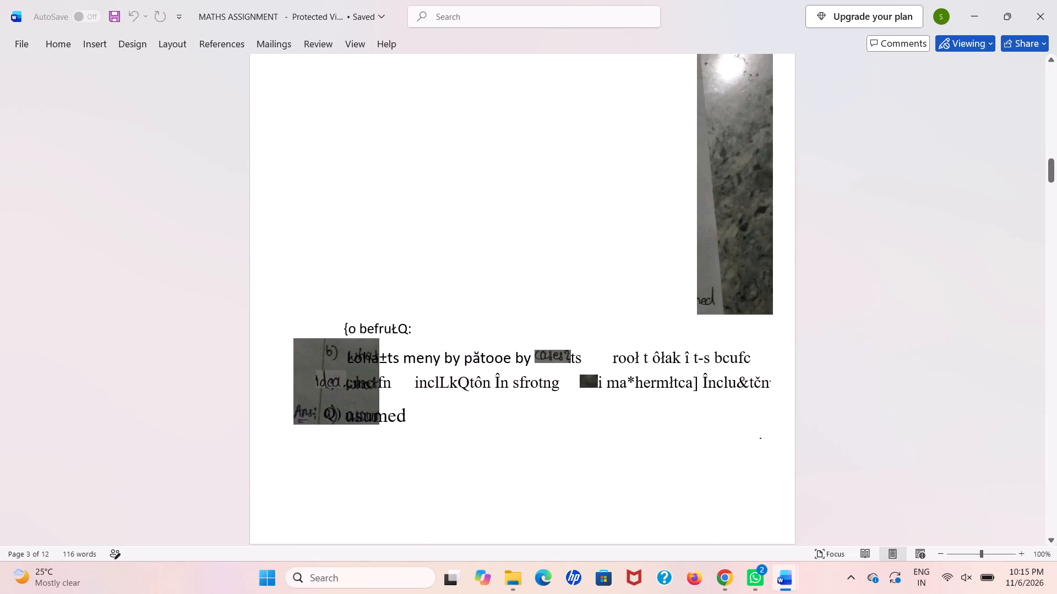
click(1056, 0)
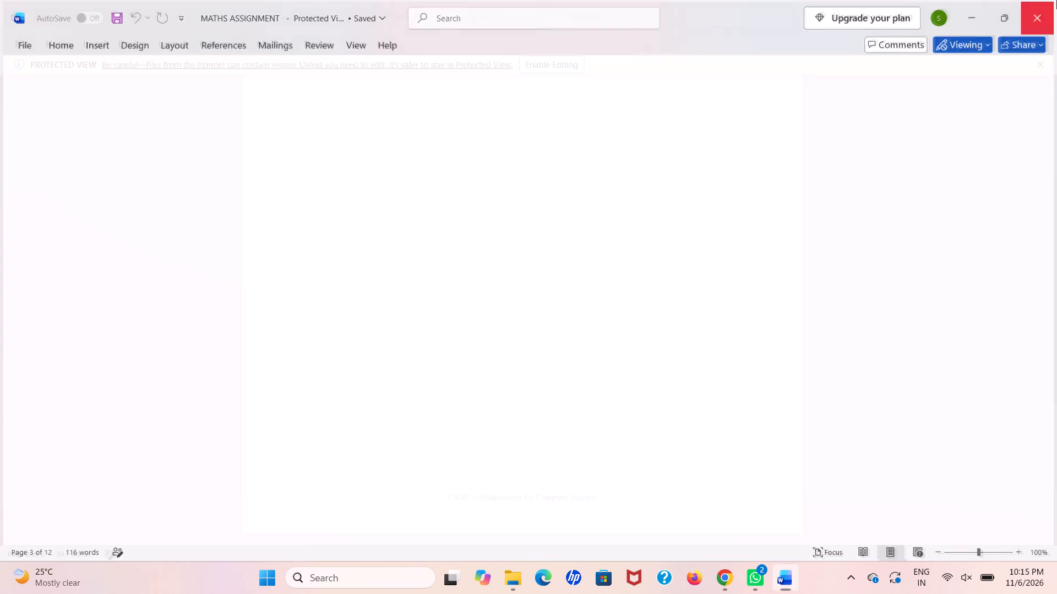
click(1056, 0)
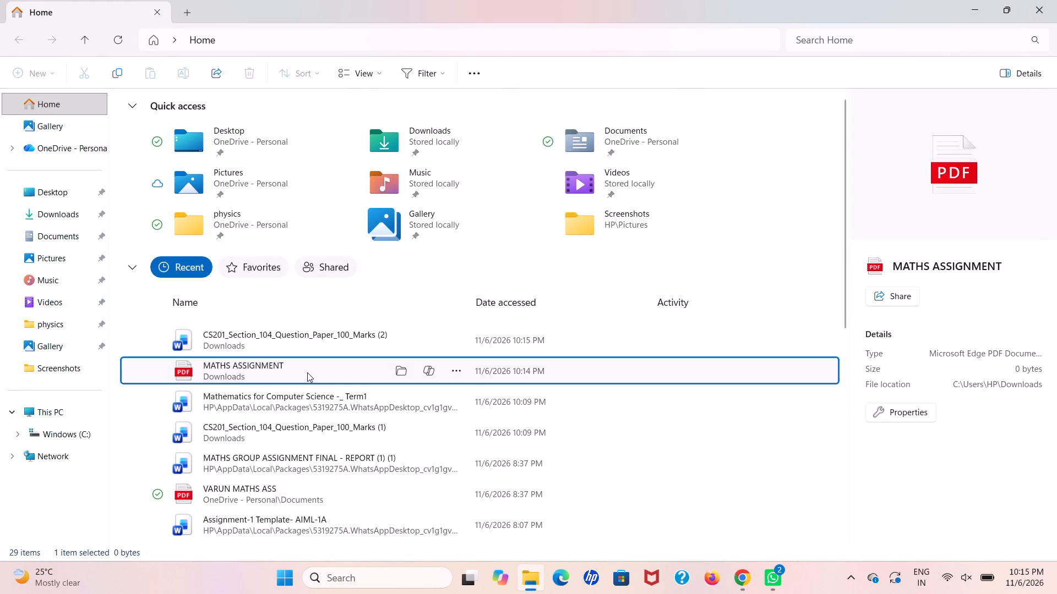
Open the MATHS ASSIGNMENT PDF from the recent files and look through its handwritten answers from first page to last and back.
double_click(307, 372)
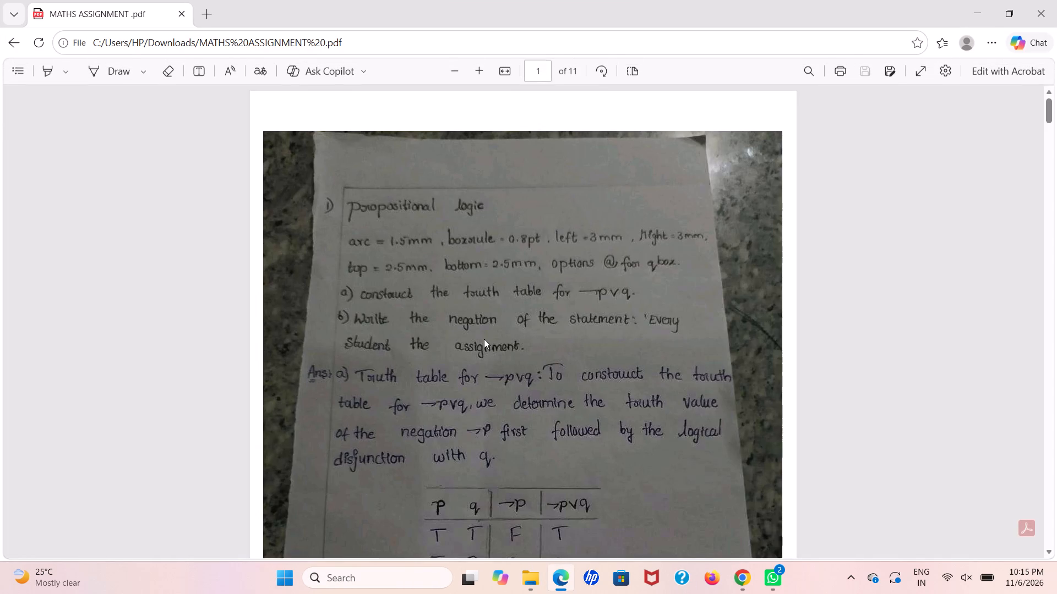
scroll(484, 339, down, 12)
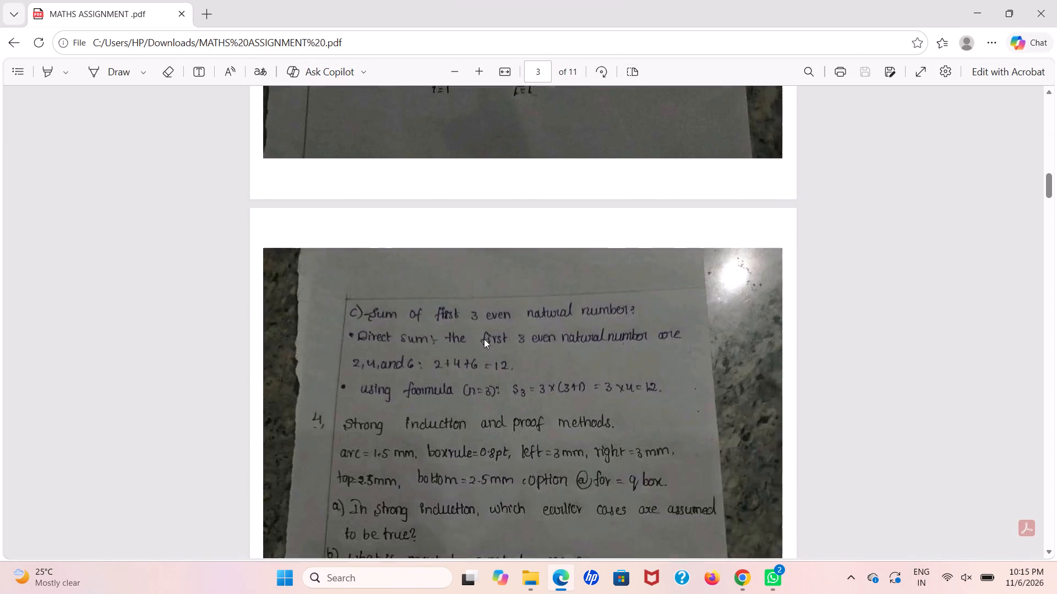
scroll(484, 339, down, 20)
scroll(484, 339, down, 5)
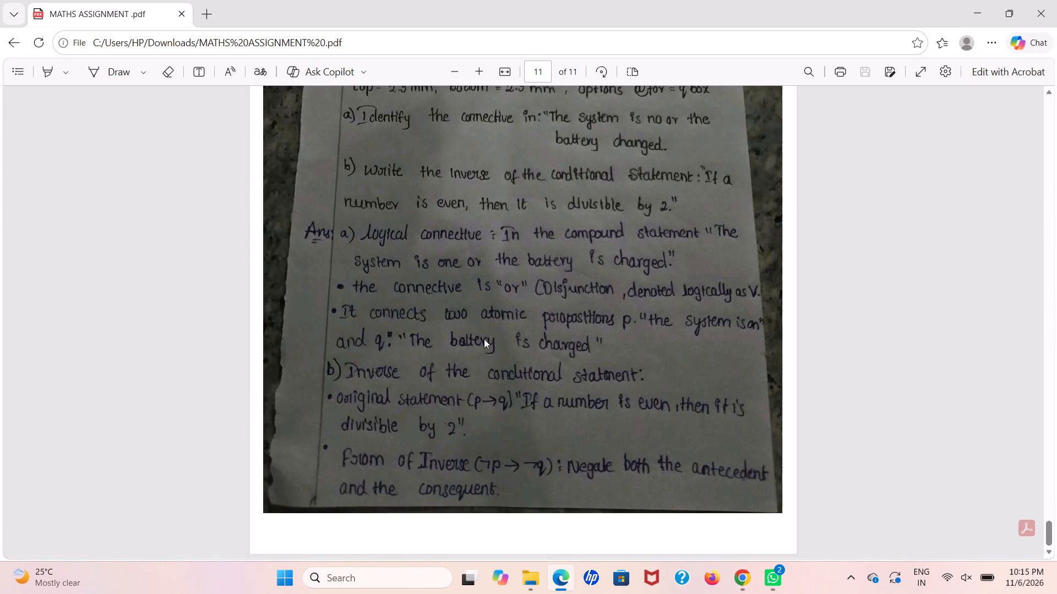
scroll(484, 339, down, 5)
scroll(484, 339, up, 20)
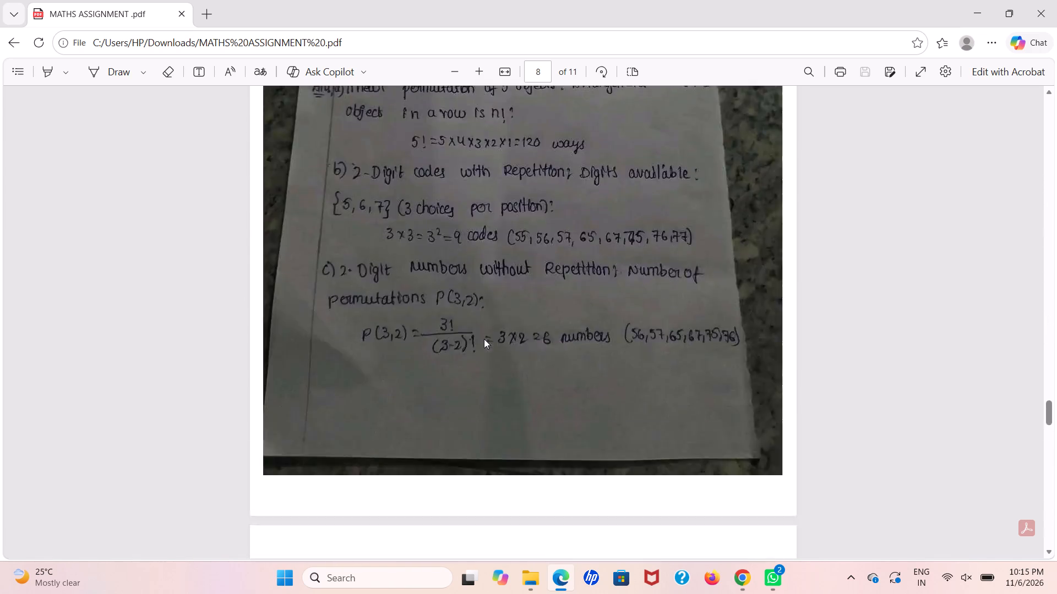
scroll(484, 339, up, 9)
scroll(484, 339, up, 12)
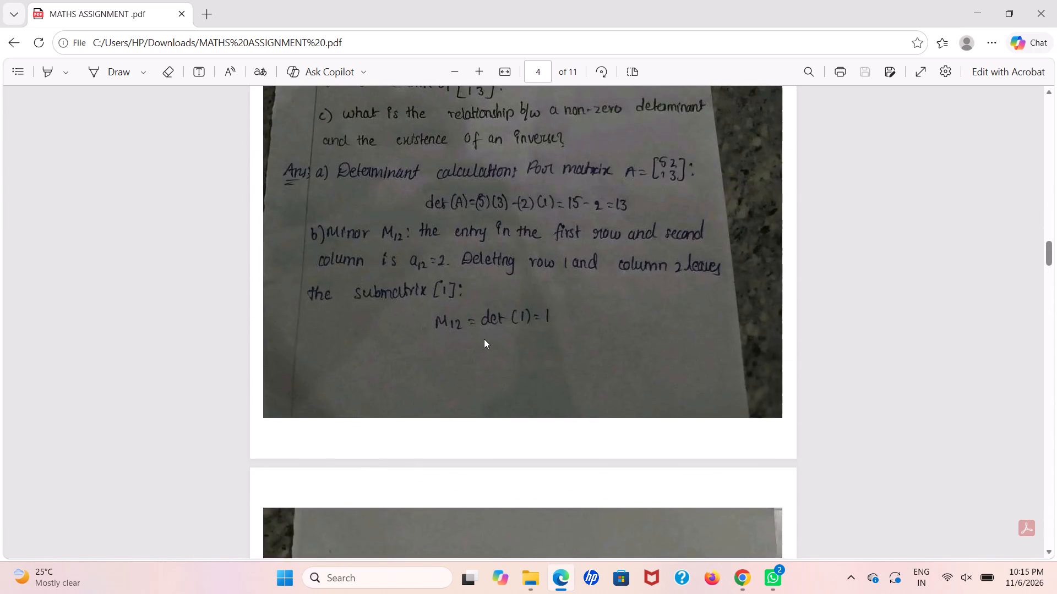
scroll(484, 339, up, 12)
scroll(484, 339, up, 12)
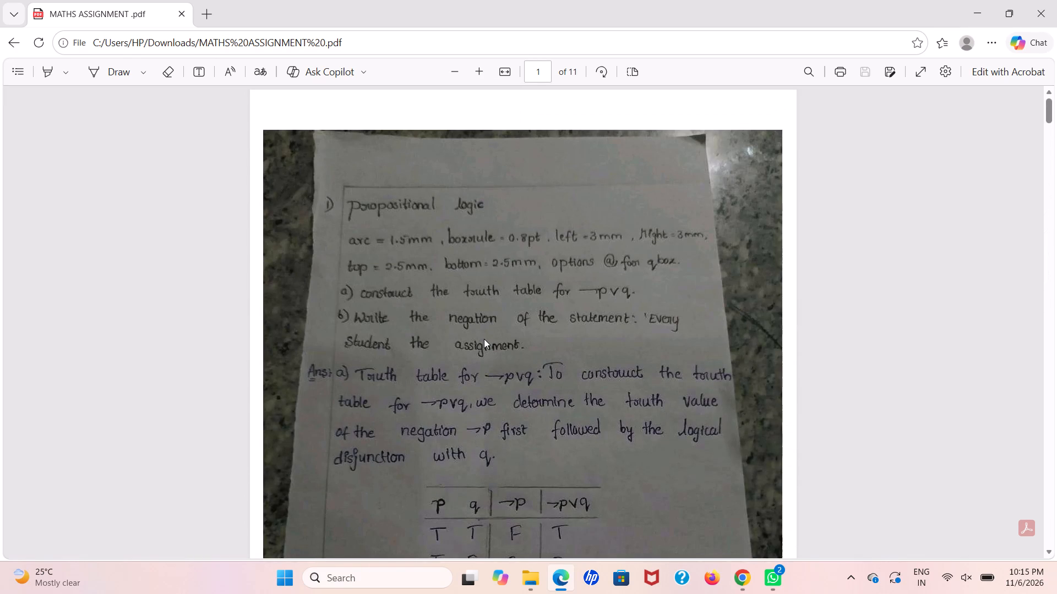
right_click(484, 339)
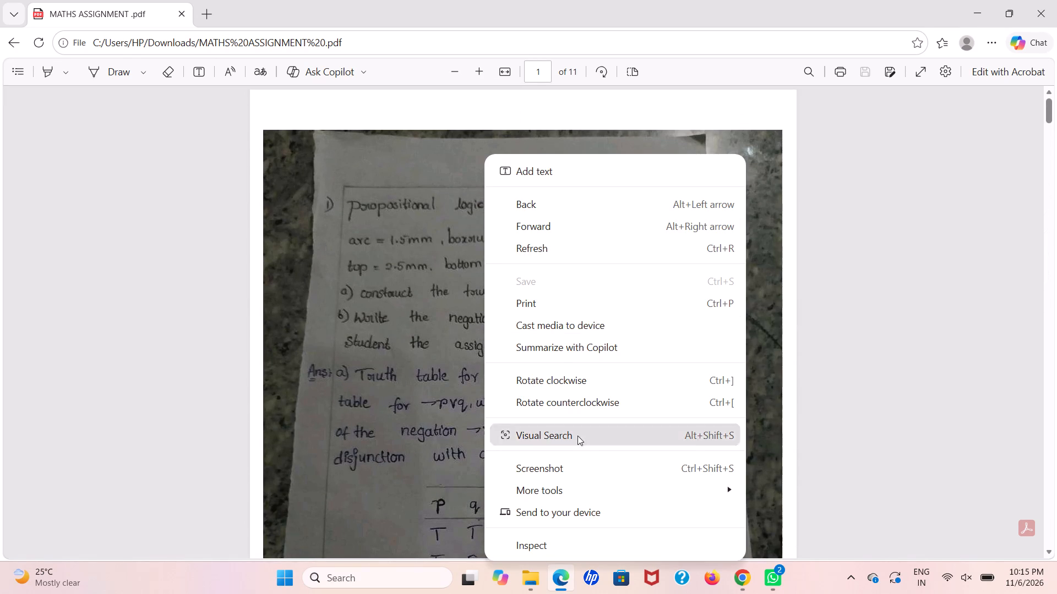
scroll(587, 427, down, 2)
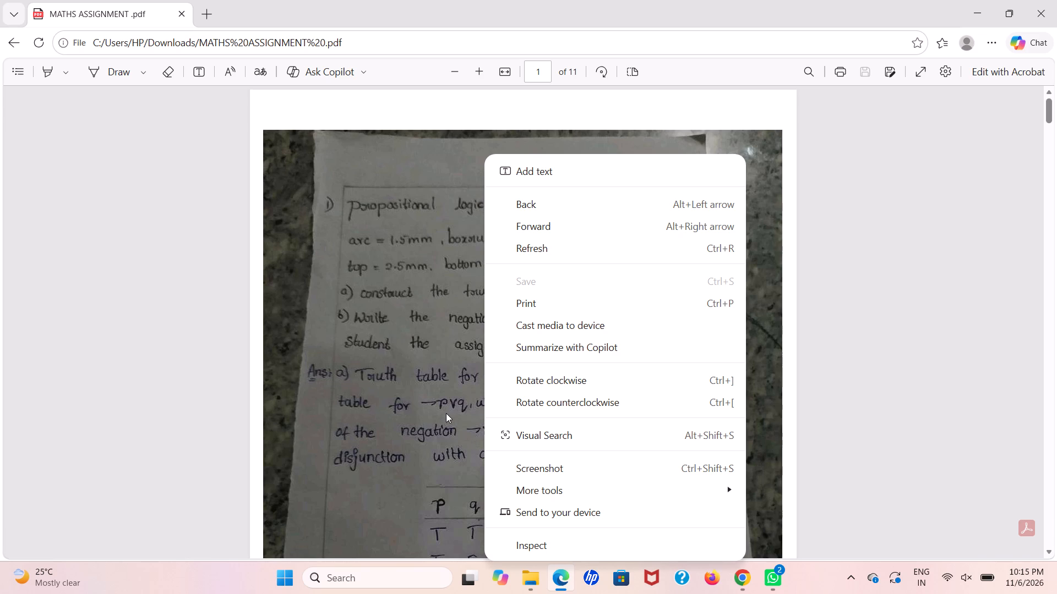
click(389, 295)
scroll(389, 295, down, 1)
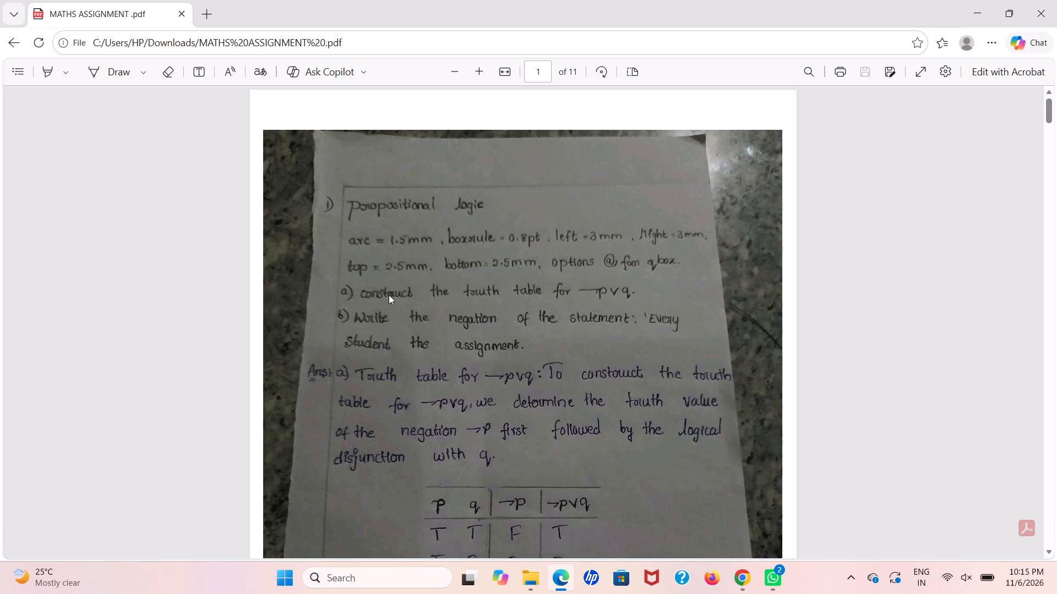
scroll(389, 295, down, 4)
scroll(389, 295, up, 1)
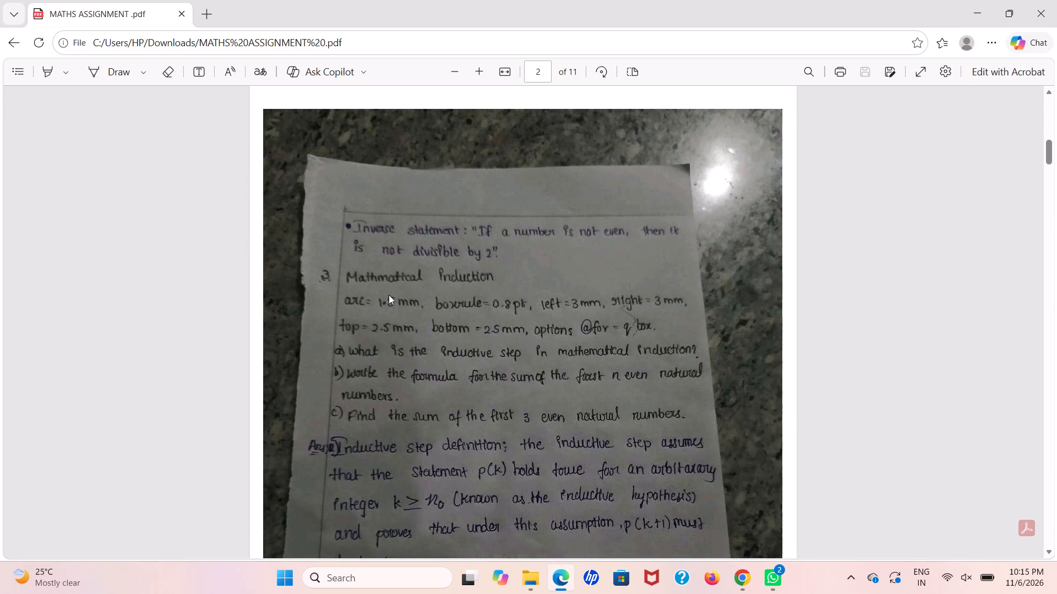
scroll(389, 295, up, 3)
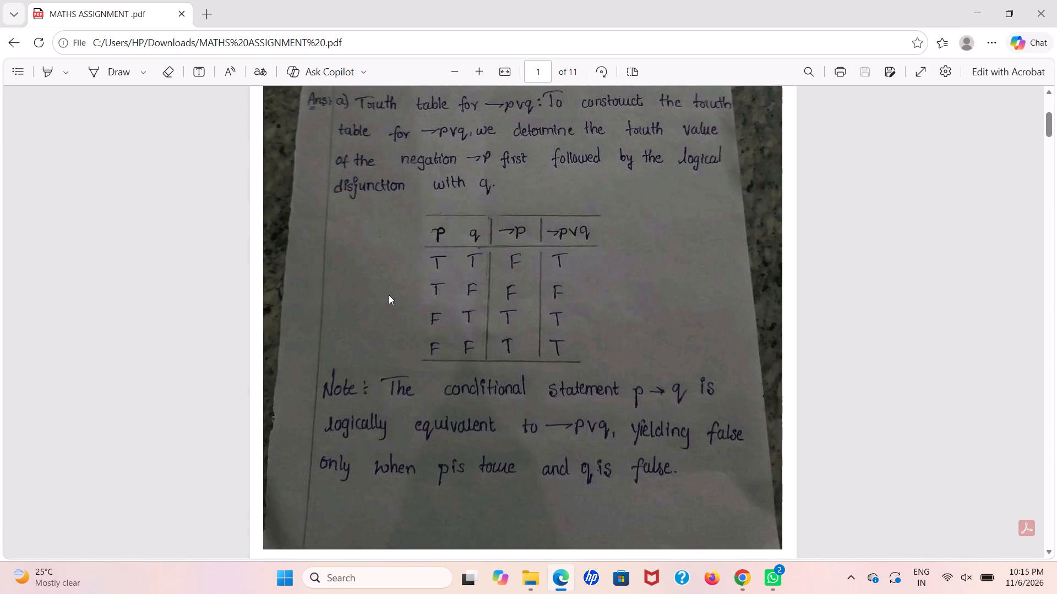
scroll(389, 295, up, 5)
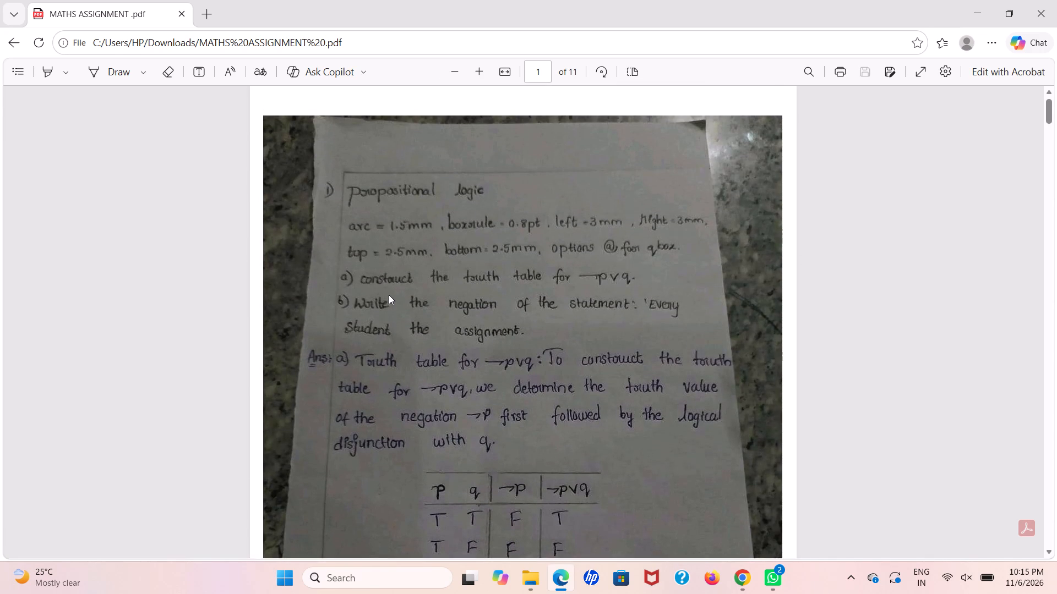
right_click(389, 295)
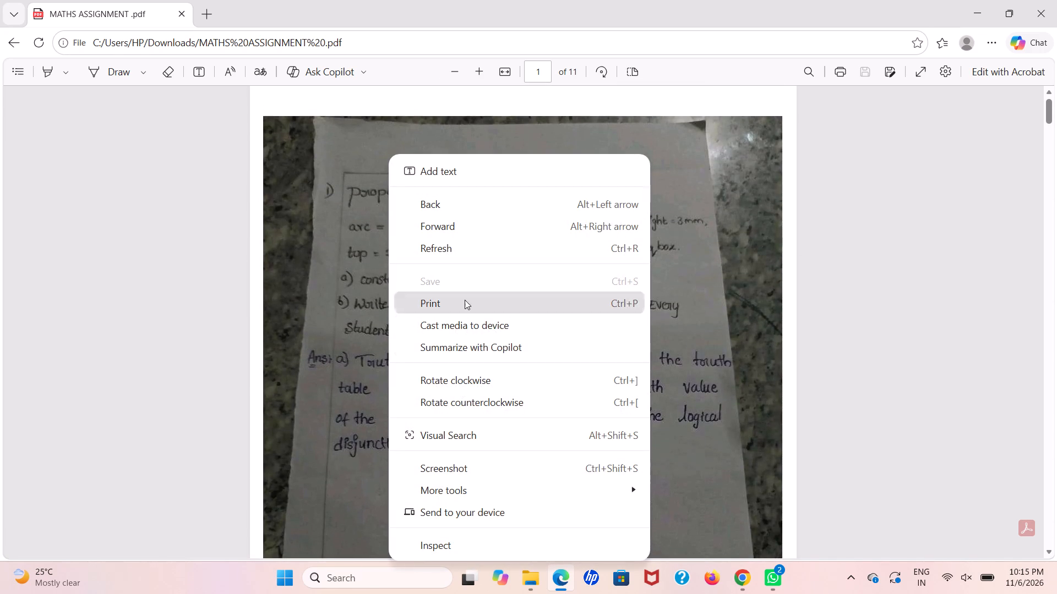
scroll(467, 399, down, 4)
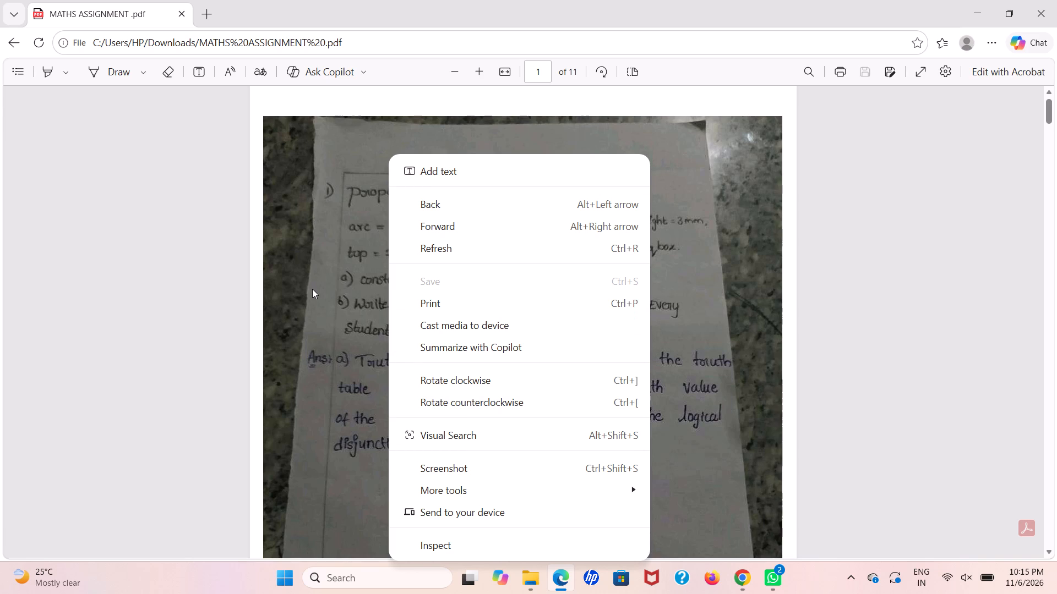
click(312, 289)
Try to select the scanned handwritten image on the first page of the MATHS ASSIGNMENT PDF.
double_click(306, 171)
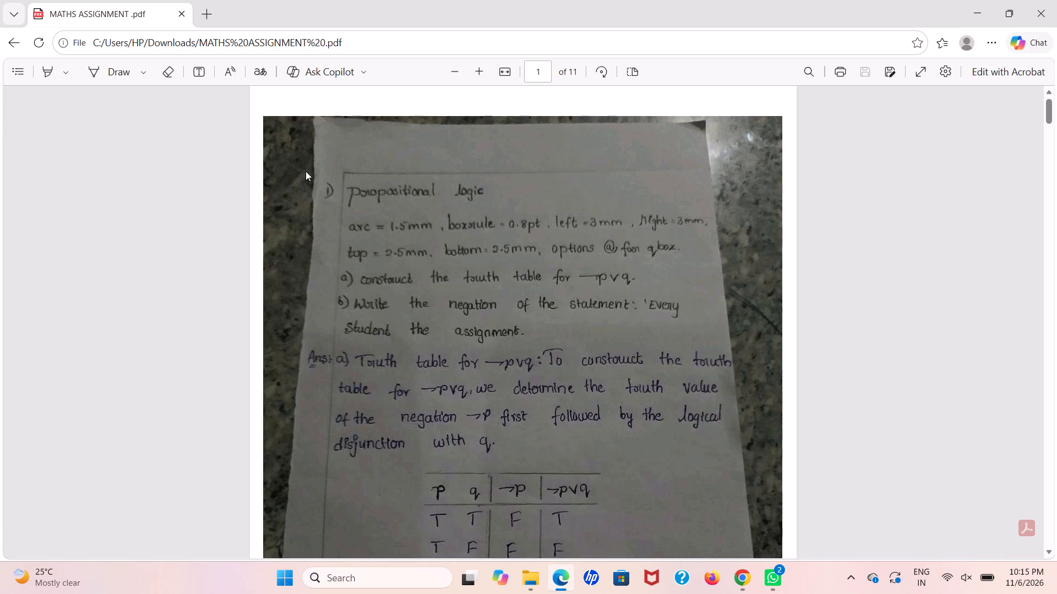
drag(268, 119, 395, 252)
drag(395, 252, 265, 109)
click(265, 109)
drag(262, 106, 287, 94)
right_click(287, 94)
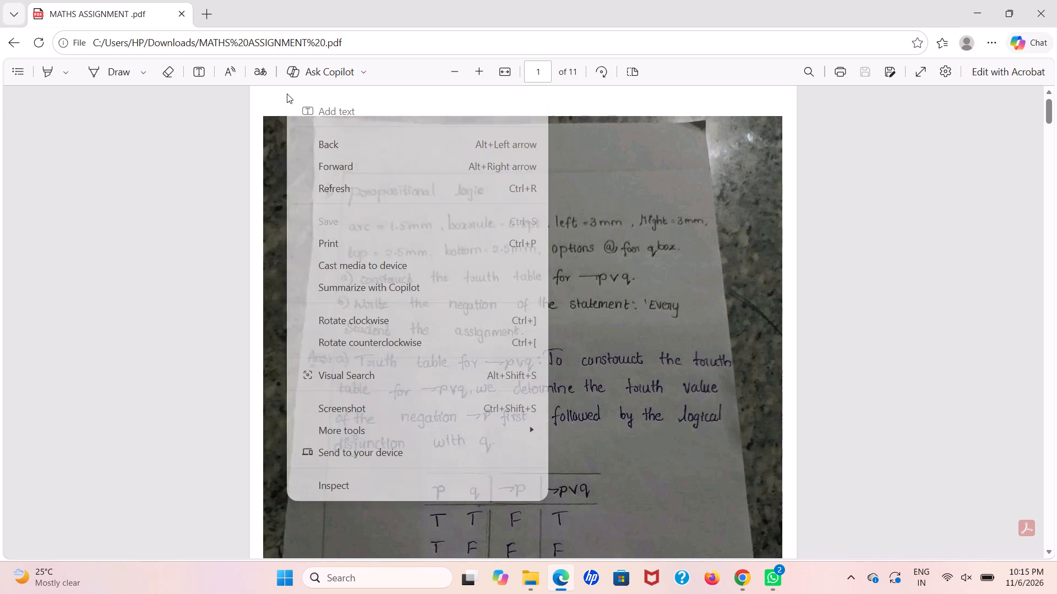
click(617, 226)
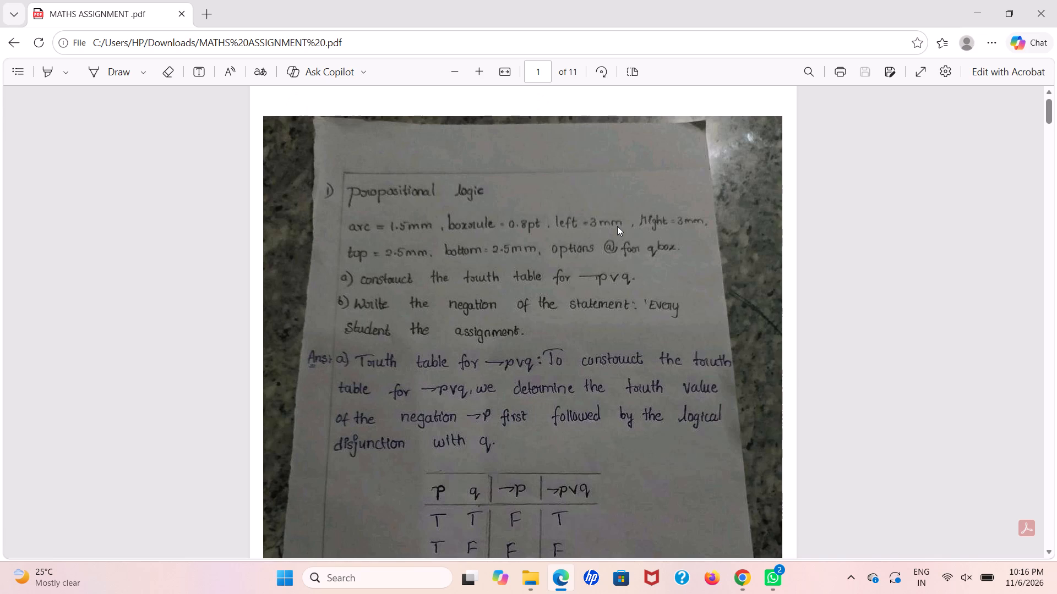
Close the MATHS ASSIGNMENT PDF window.
click(1056, 0)
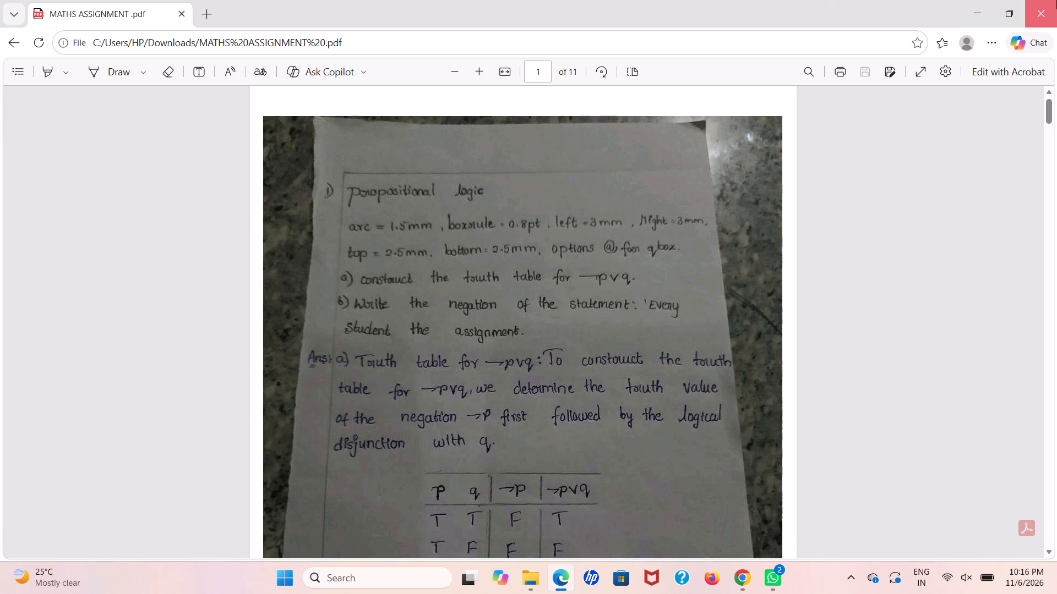
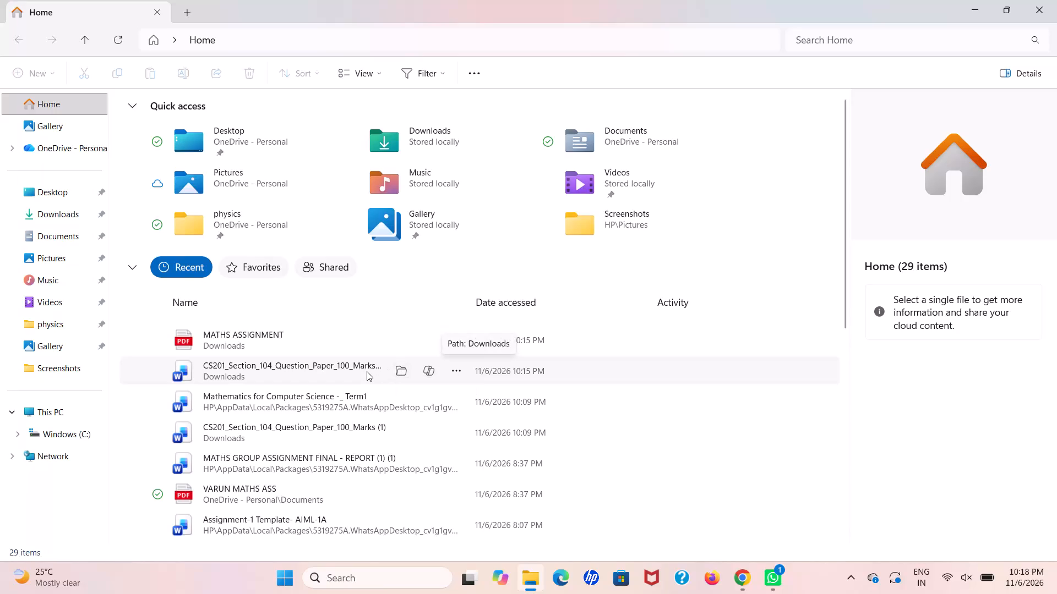
Open the CS201_Section_104_Question_Paper_100_Marks (2) document from the recent files and look through its questions to the end and back.
double_click(367, 371)
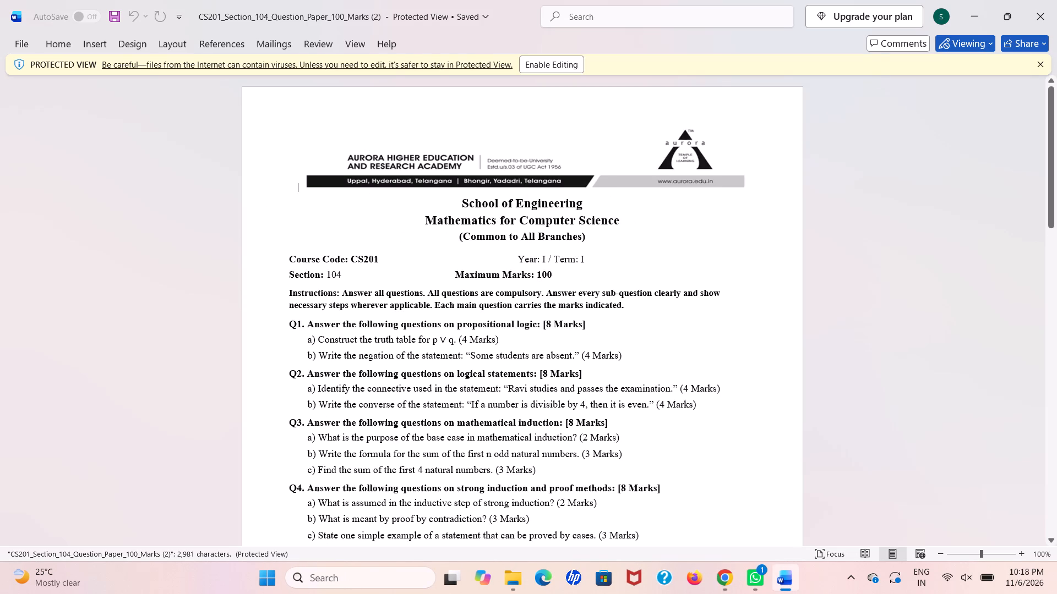
click(635, 352)
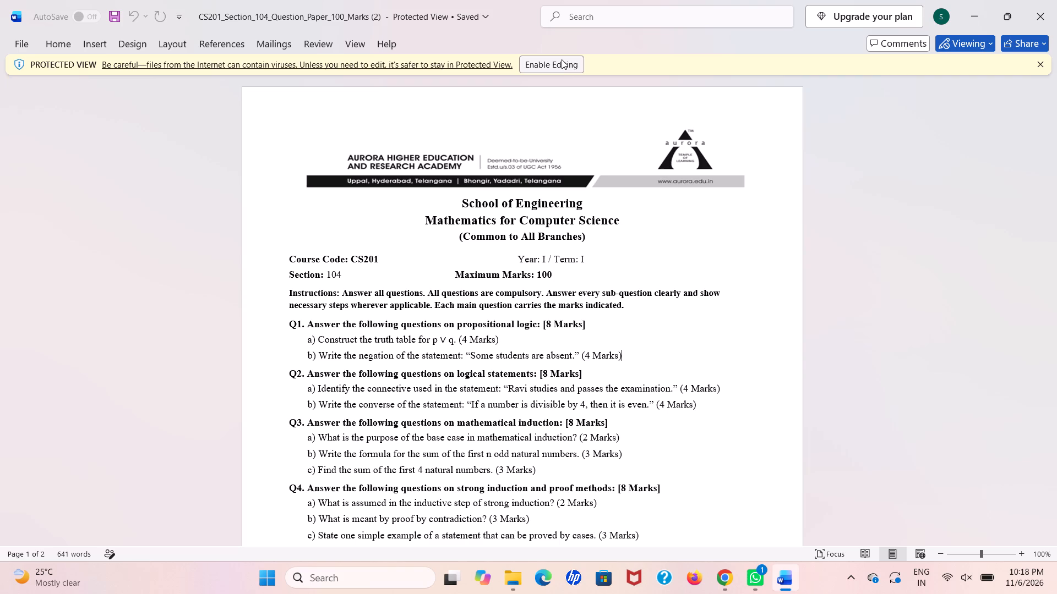
scroll(564, 180, down, 2)
scroll(564, 180, up, 1)
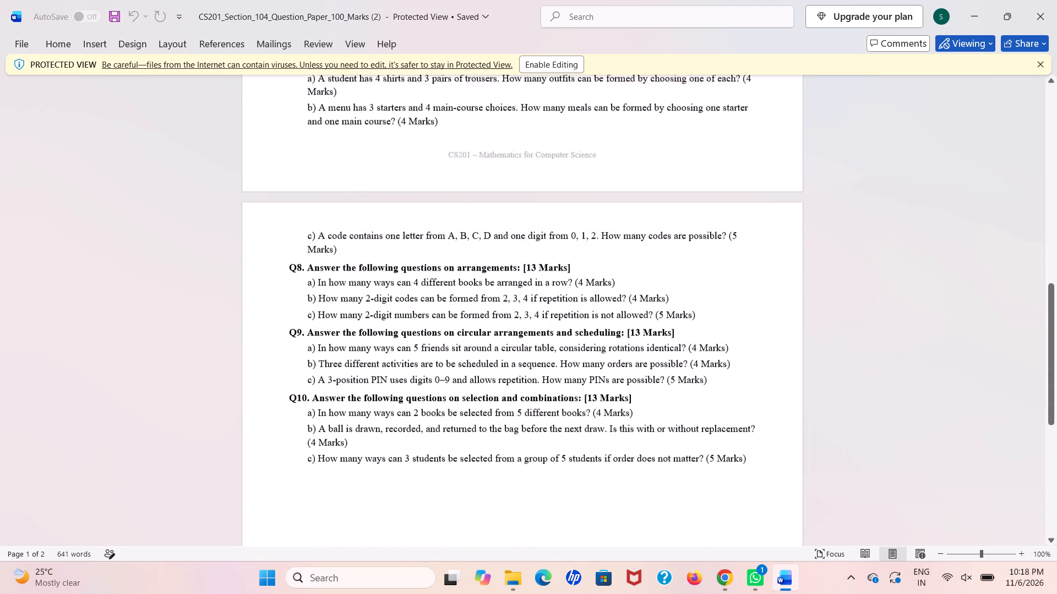
scroll(564, 180, up, 2)
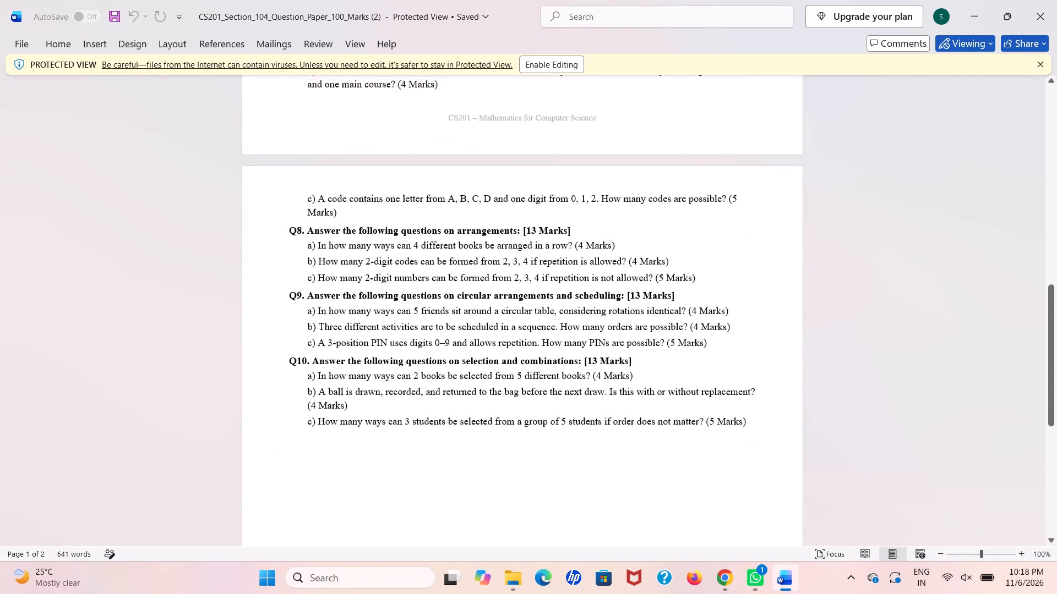
scroll(564, 180, up, 4)
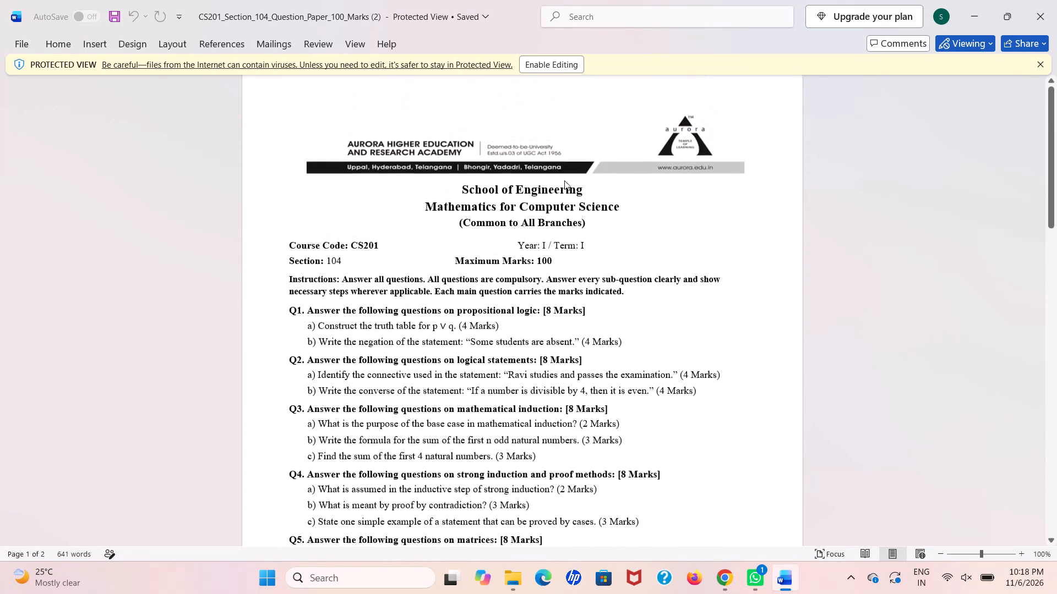
Copy question Q1 on propositional logic, including its sub-questions a and b, from the question paper.
scroll(564, 180, up, 1)
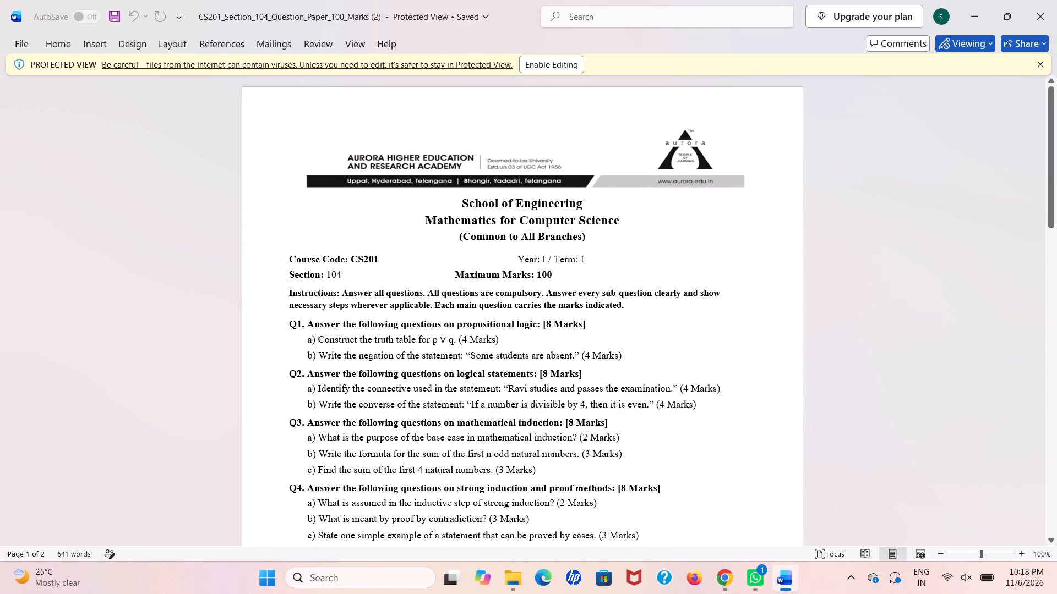
click(306, 318)
drag(286, 320, 420, 337)
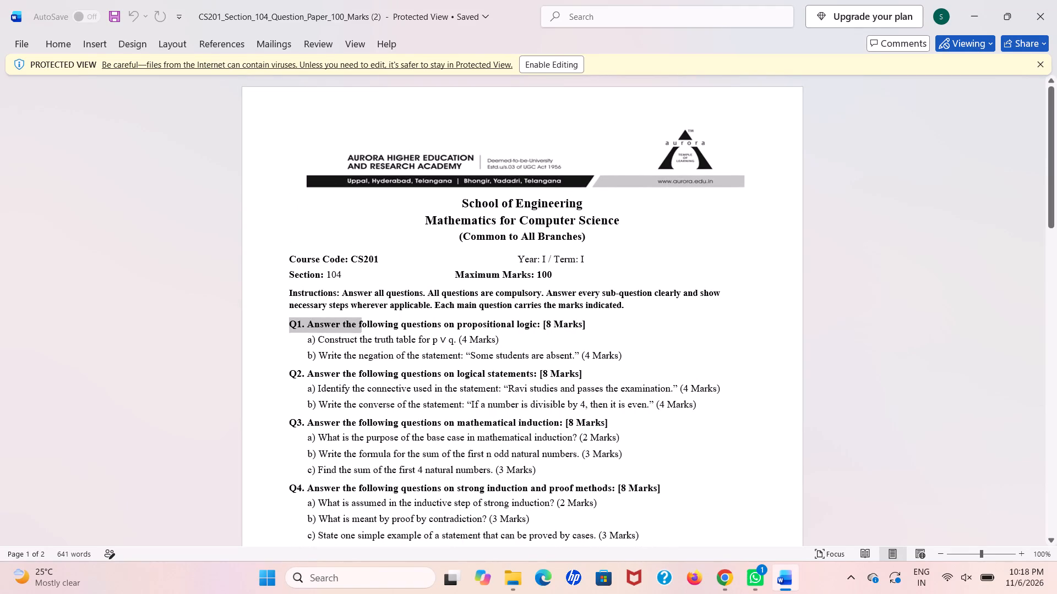
drag(420, 337, 630, 359)
key(ctrl+c)
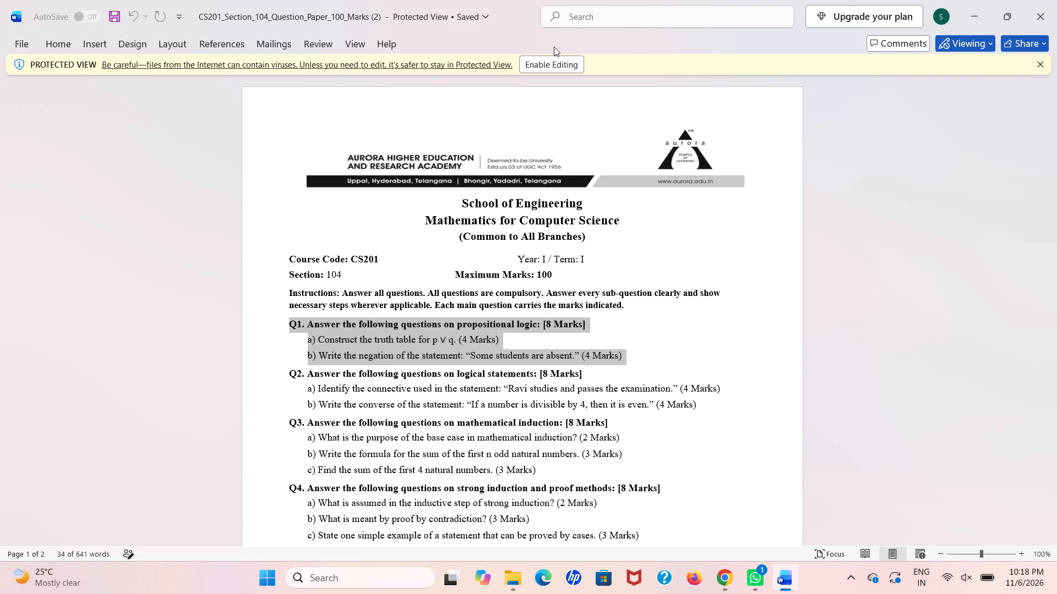
Take the question paper out of Protected View so that it can be edited.
click(554, 68)
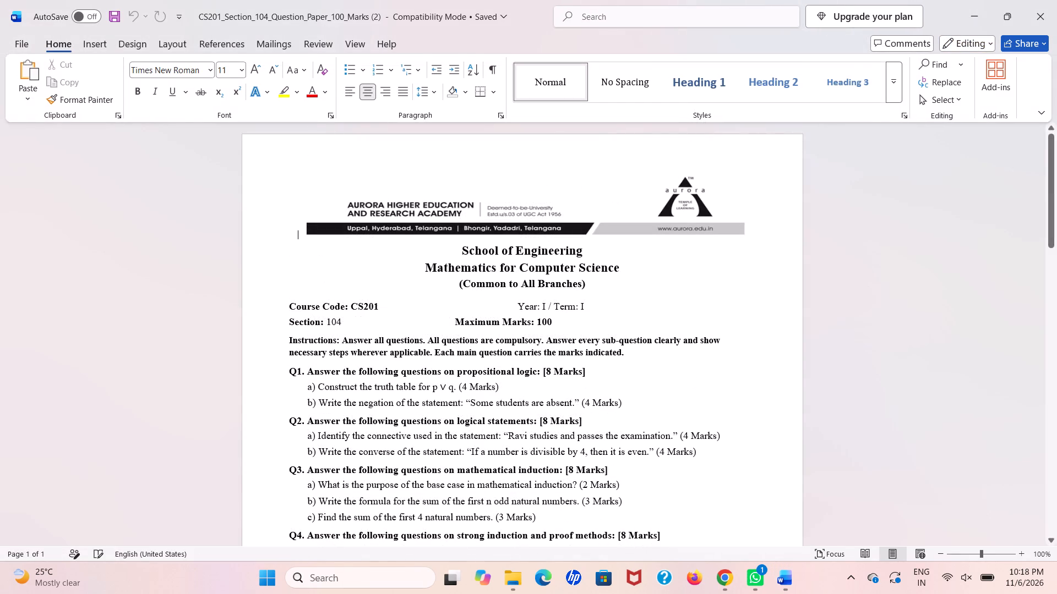
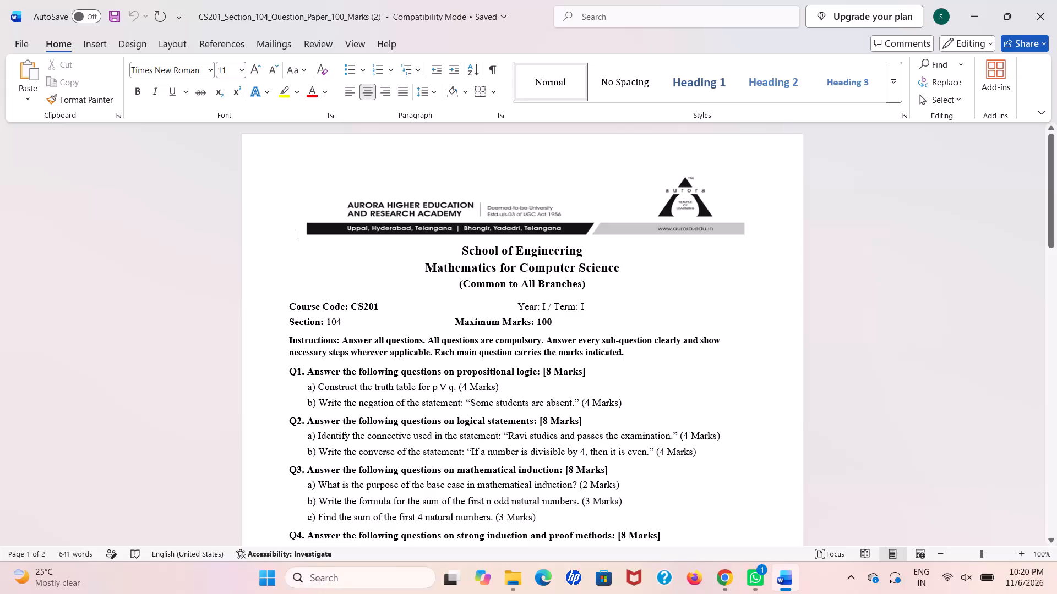
Copy question Q1 on propositional logic, including sub-questions a and b, from the CS201 question paper.
click(287, 370)
drag(285, 368, 666, 411)
key(ctrl+c)
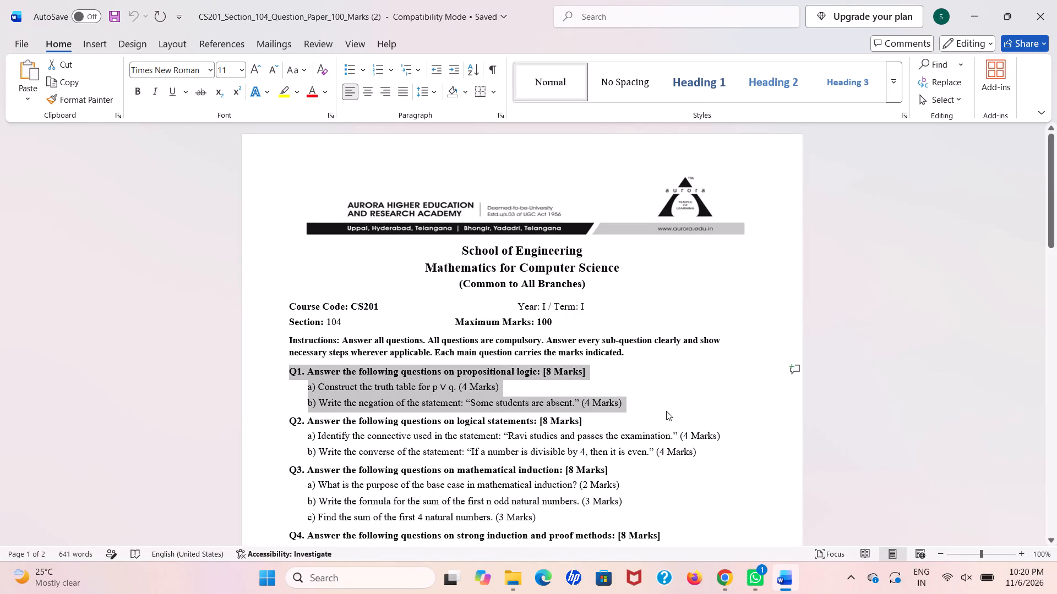
click(786, 579)
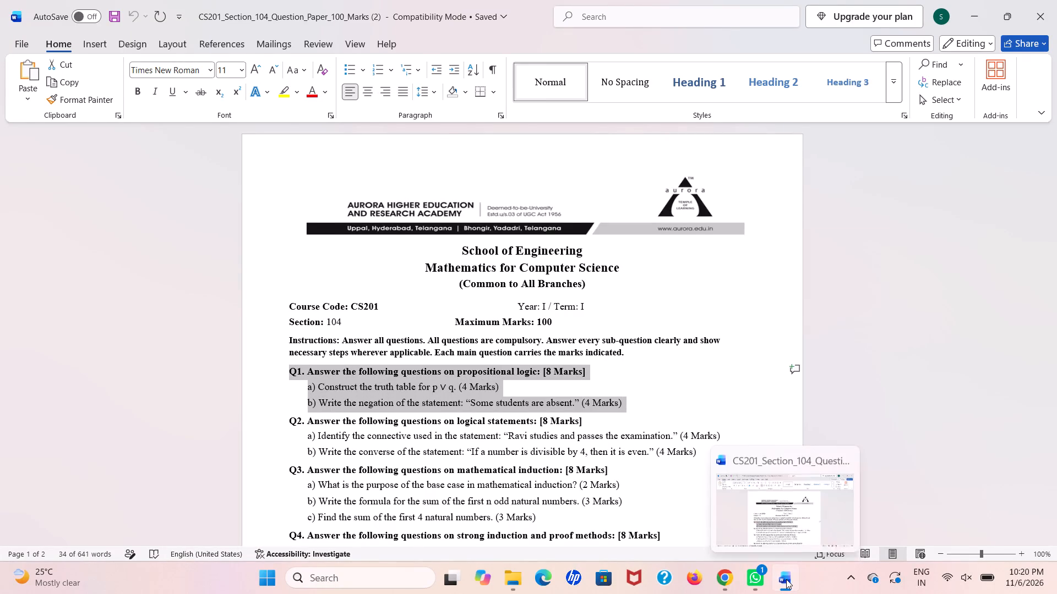
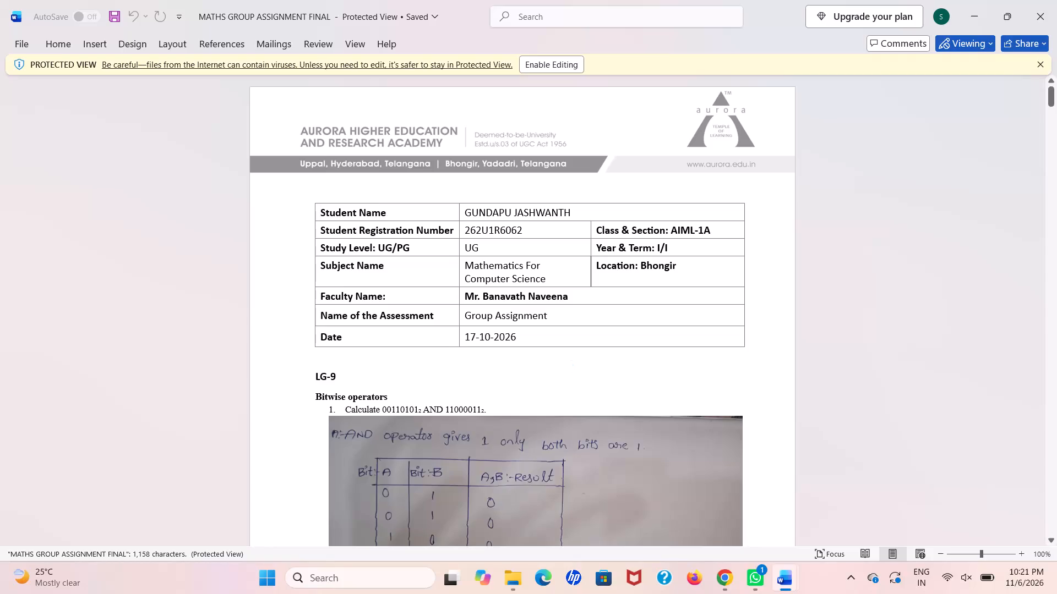
Close the MATHS GROUP ASSIGNMENT FINAL document window.
click(1056, 0)
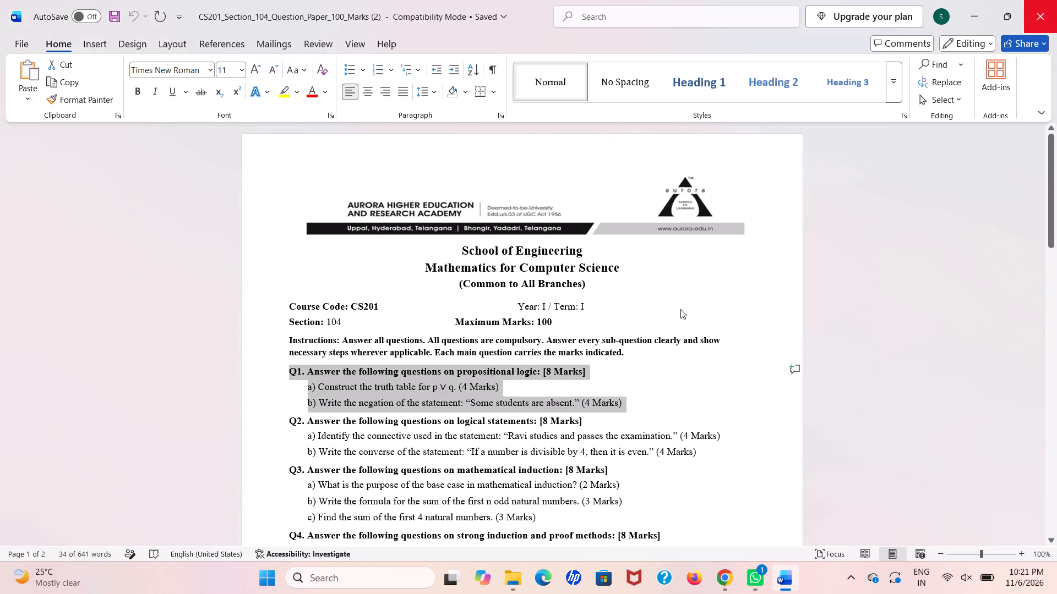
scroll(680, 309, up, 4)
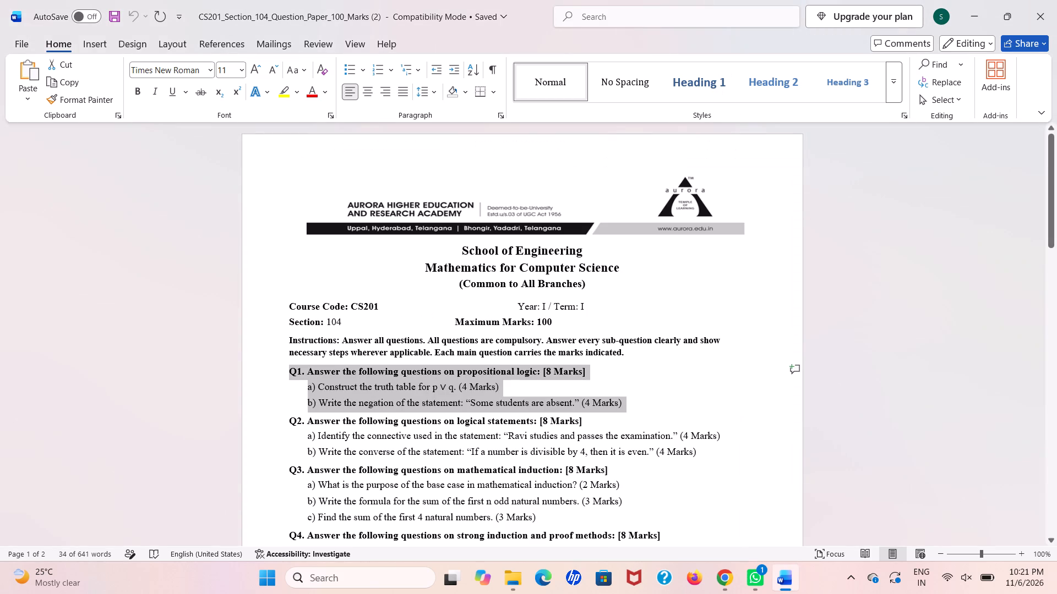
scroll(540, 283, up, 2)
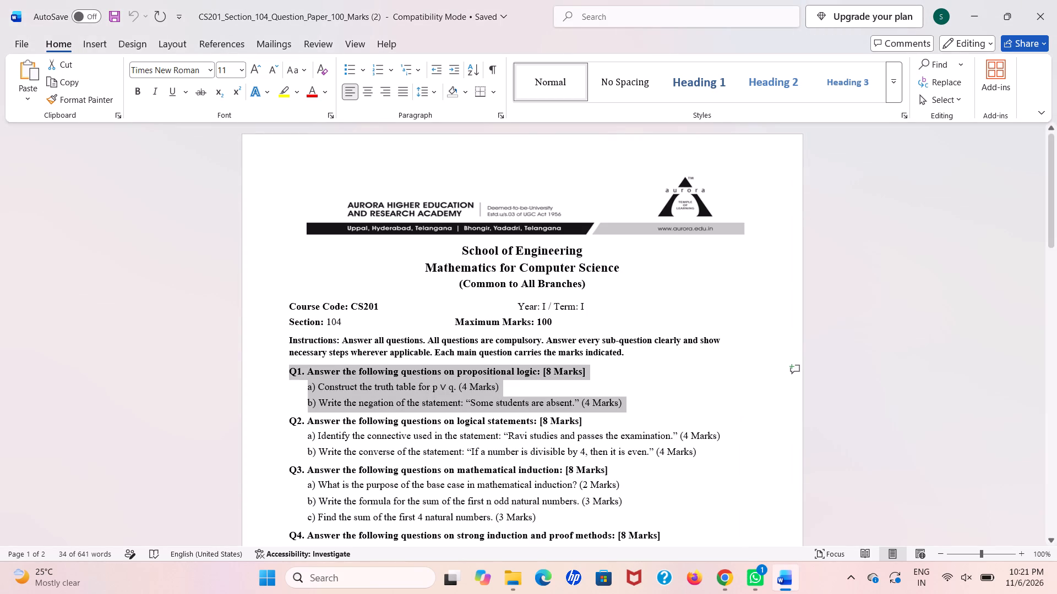
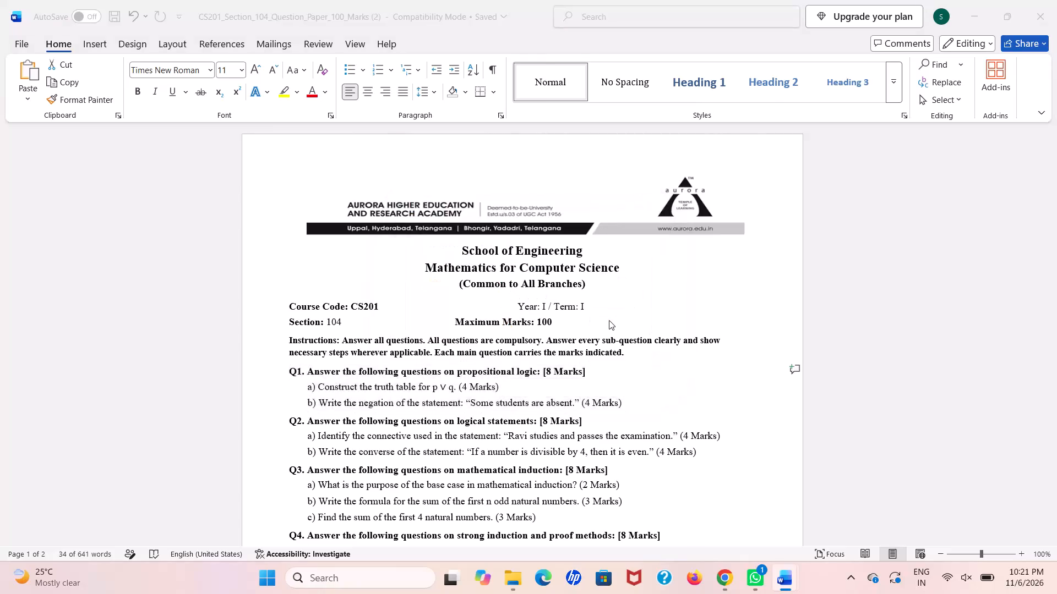
Enable editing for the MATHS GROUP ASSIGNMENT FINAL - REPORT (1) document, taking it out of Protected View.
scroll(538, 383, down, 2)
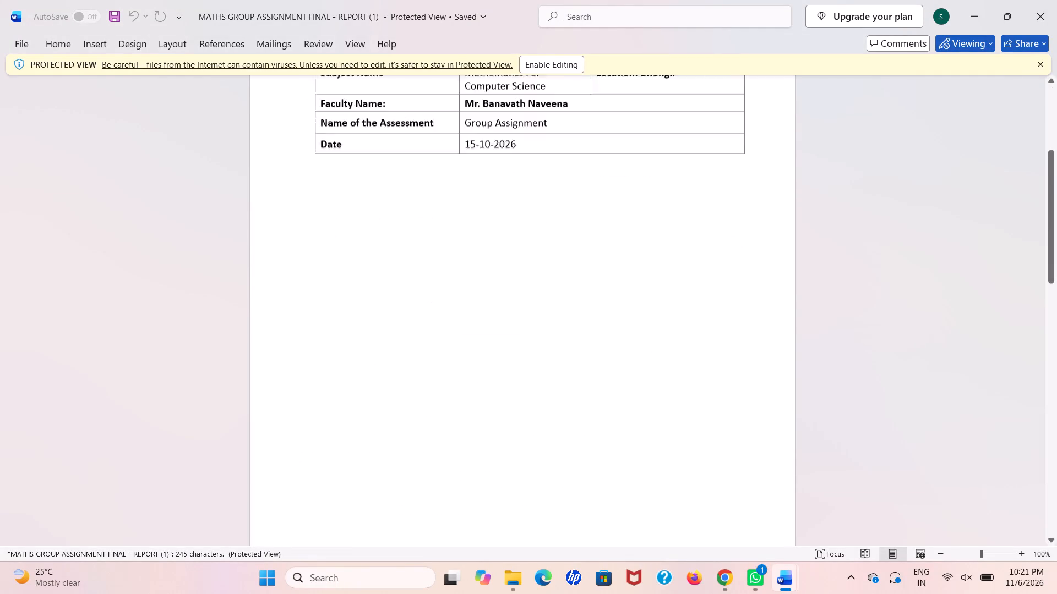
scroll(538, 383, down, 4)
scroll(538, 383, up, 3)
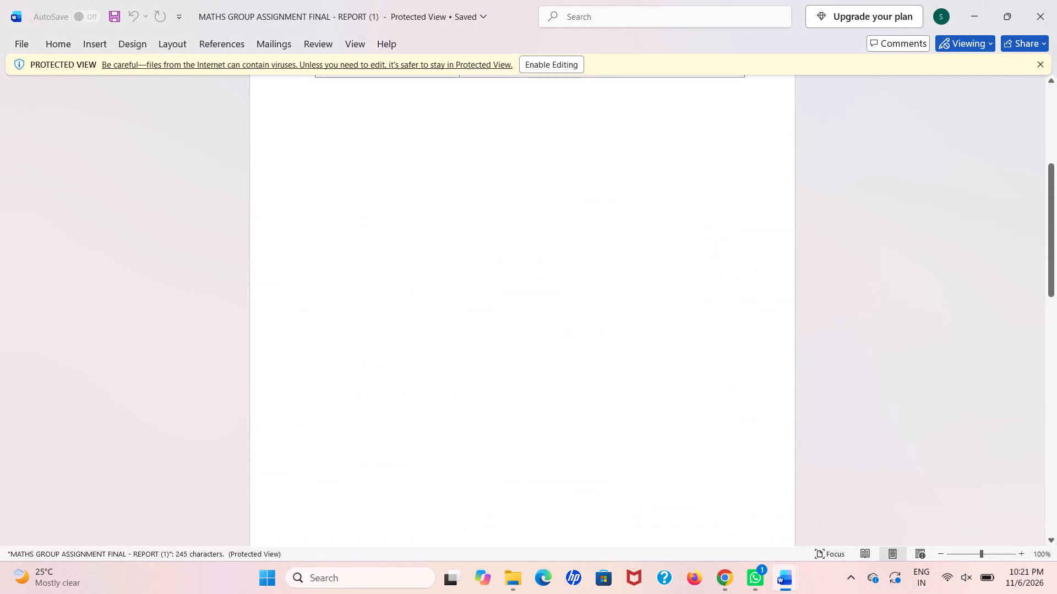
scroll(538, 383, up, 2)
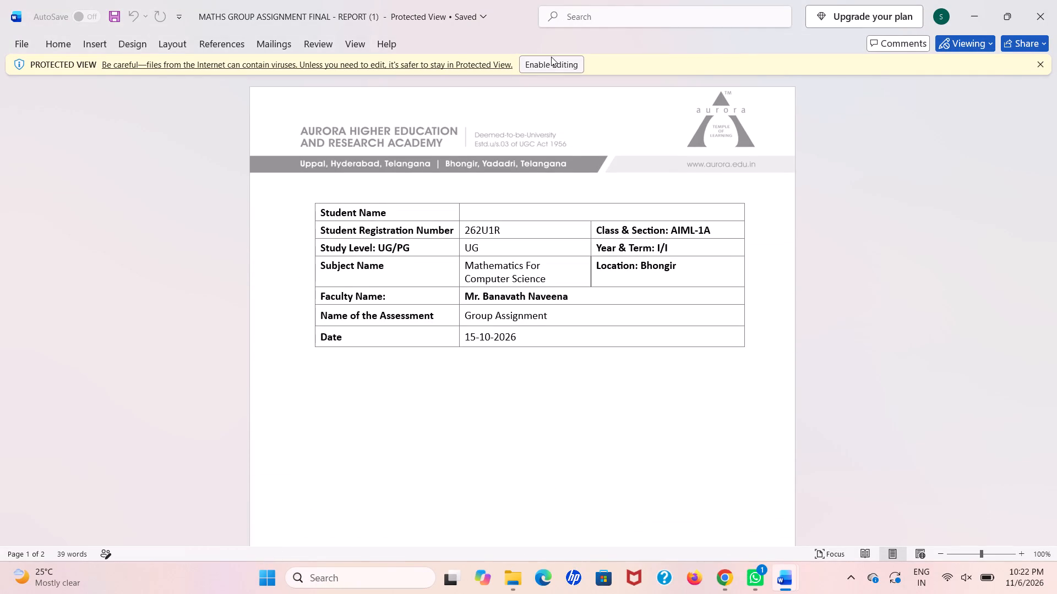
click(551, 57)
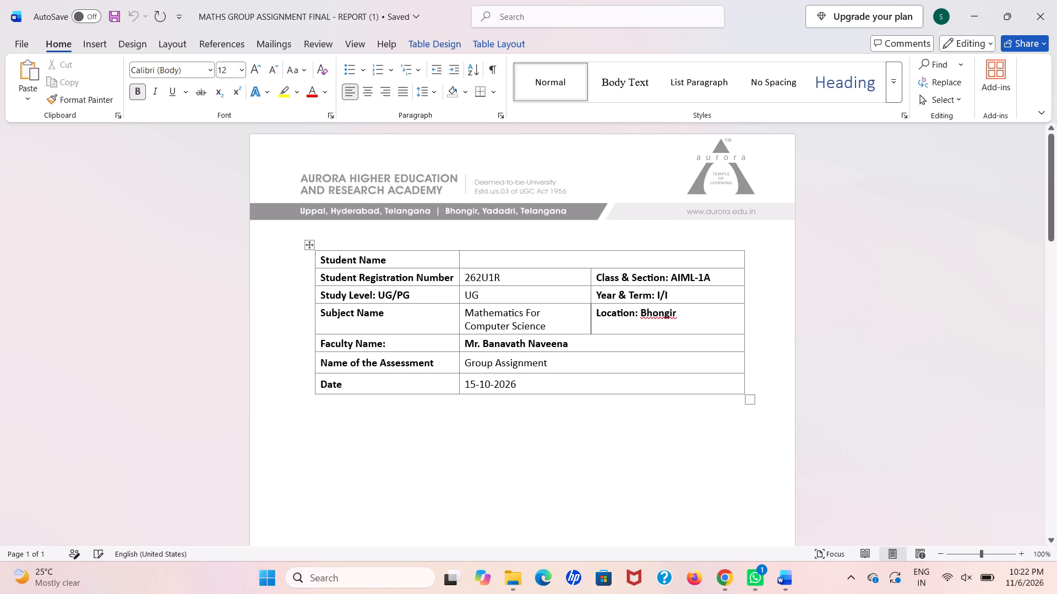
Paste the copied Q1 propositional logic question with parts a and b below the student details table in the group assignment report.
click(312, 464)
key(ctrl+v)
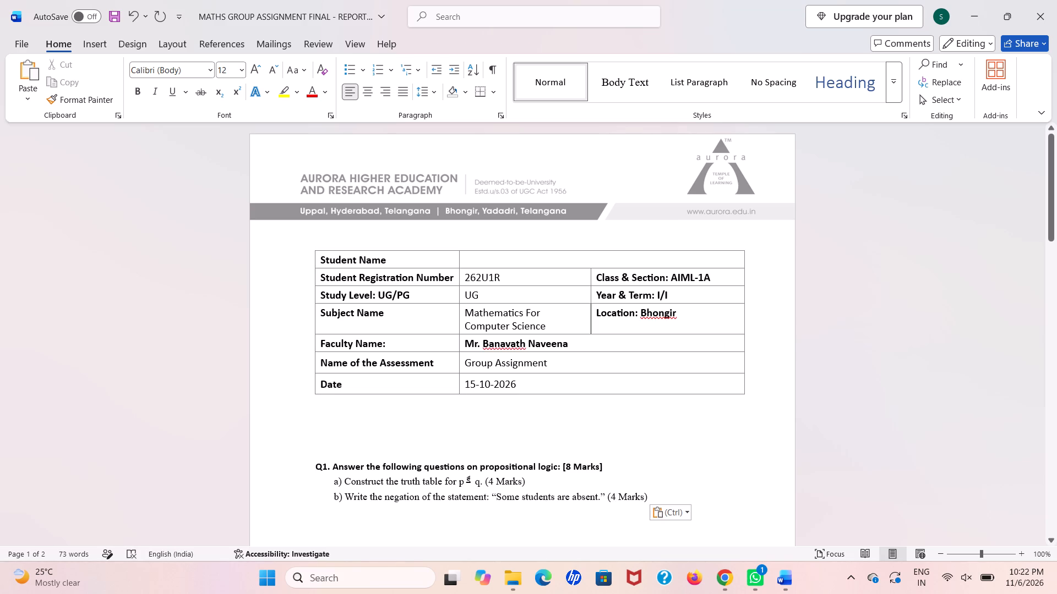
Select the value columns of the student details table, starting from the Student Name row.
click(510, 249)
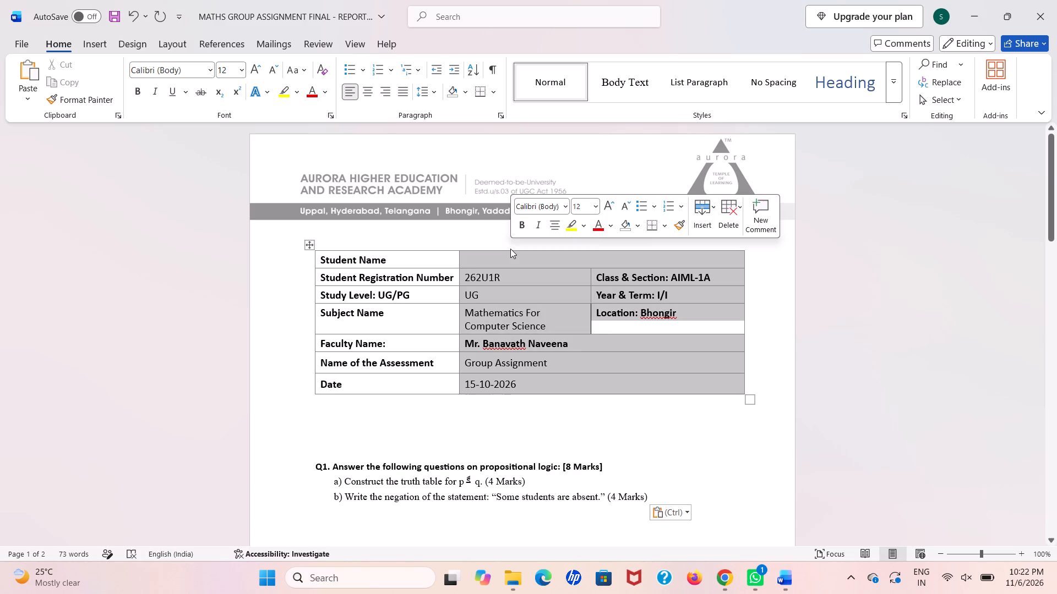
Enter the student's name and complete the student registration number in the details table of the group assignment report.
click(510, 249)
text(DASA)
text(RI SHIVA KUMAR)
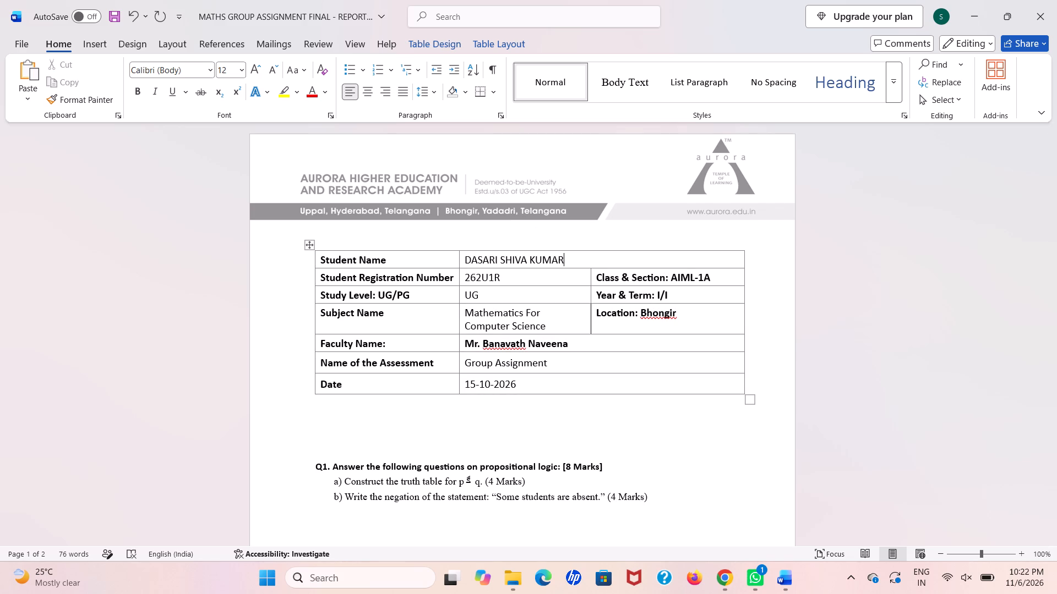
click(516, 280)
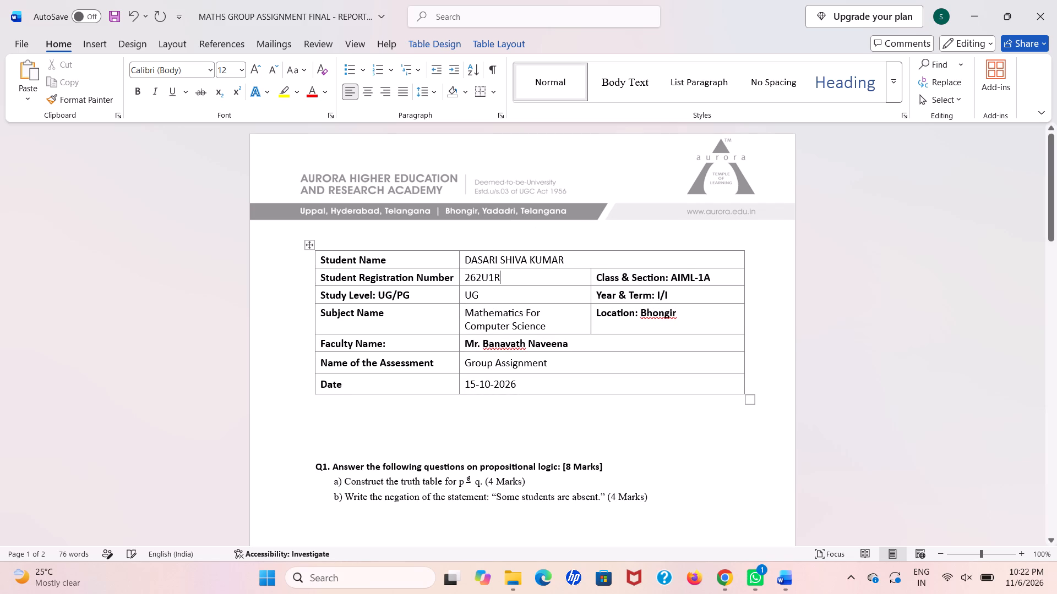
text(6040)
Change the date in the student details table to 06-11-2026.
click(473, 385)
key(BackSpace)
key(BackSpace)
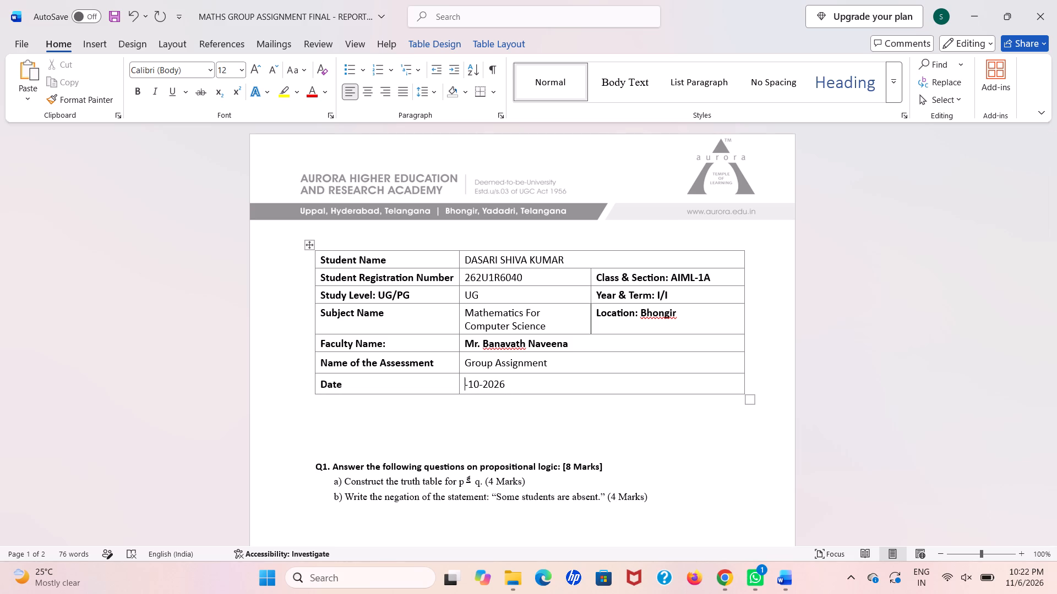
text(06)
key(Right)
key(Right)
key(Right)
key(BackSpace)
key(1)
Place the insertion point on the empty line below part b of the Q1 propositional logic question.
scroll(442, 439, down, 1)
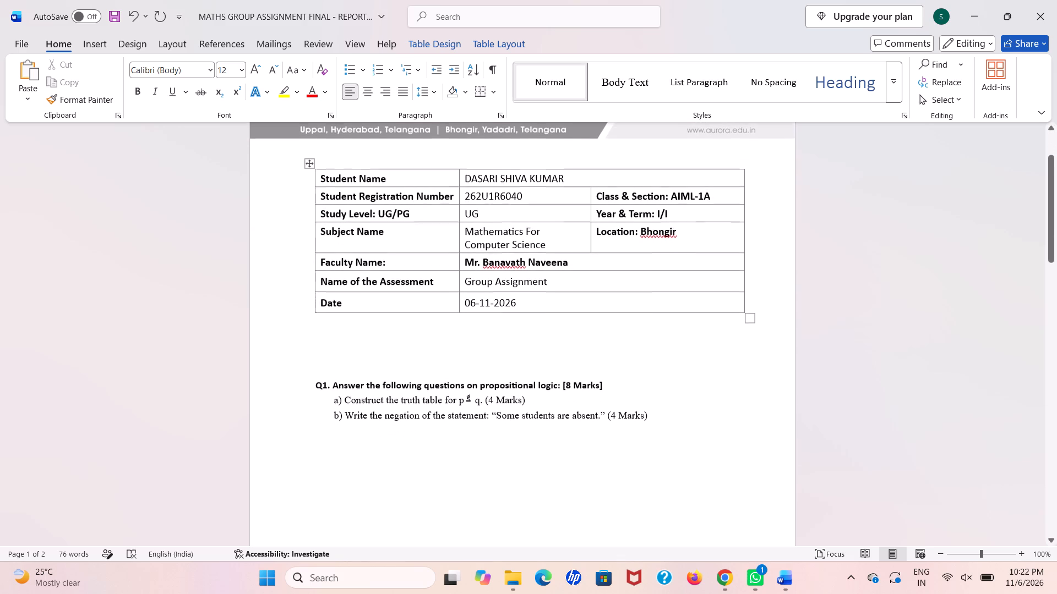
scroll(442, 439, down, 1)
click(408, 432)
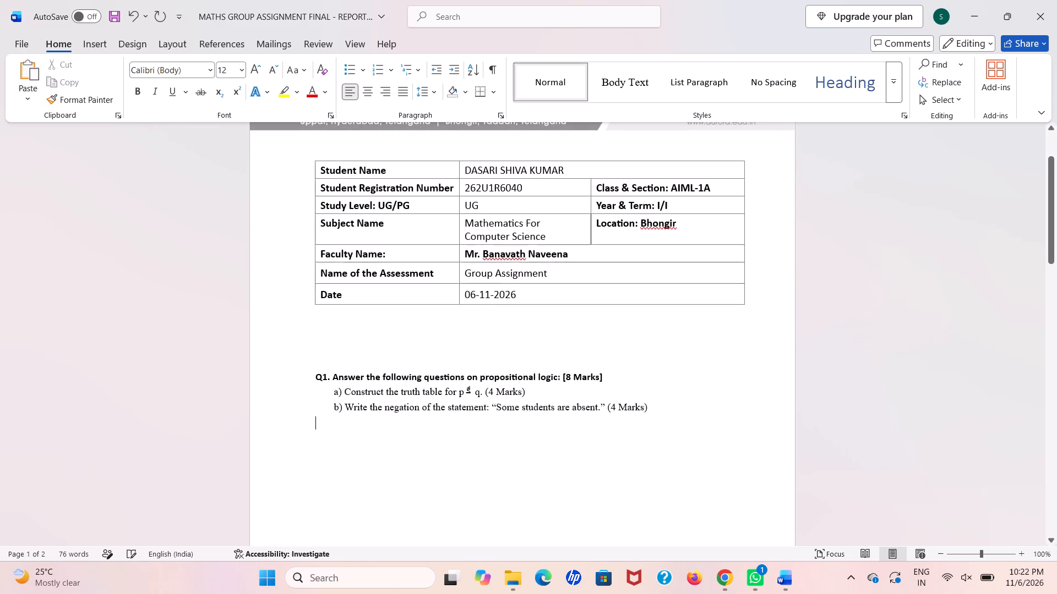
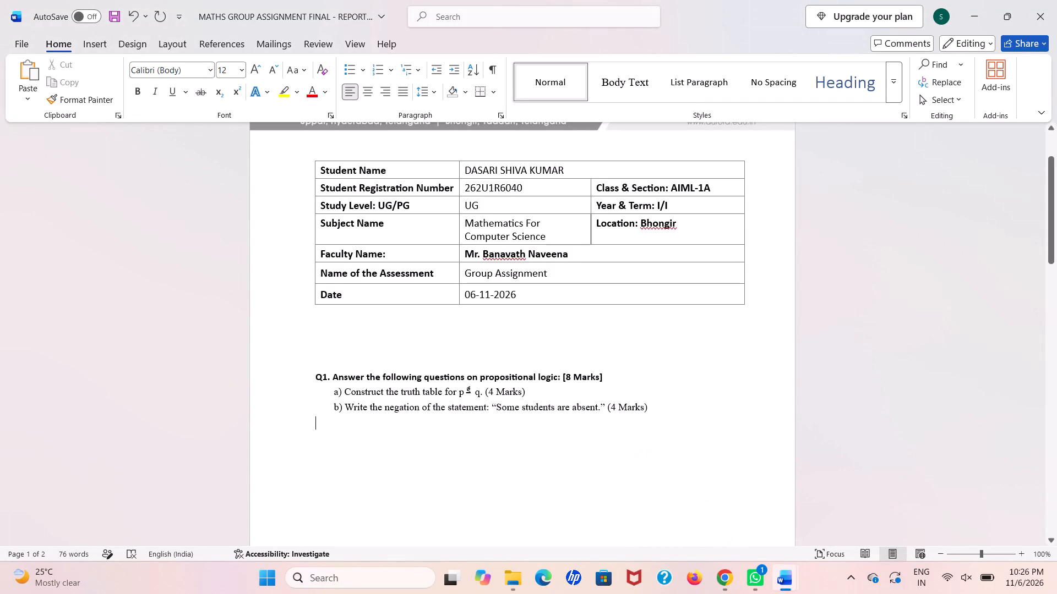
Paste the copied photo of the handwritten propositional logic answer below Q1 part b in the group assignment report.
key(ctrl+v)
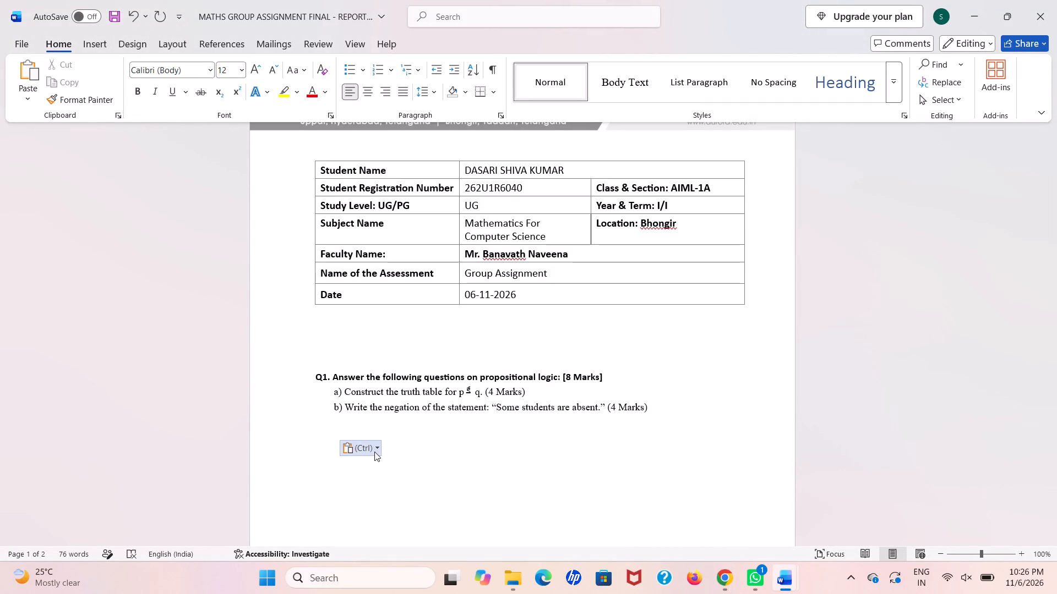
click(374, 452)
click(390, 490)
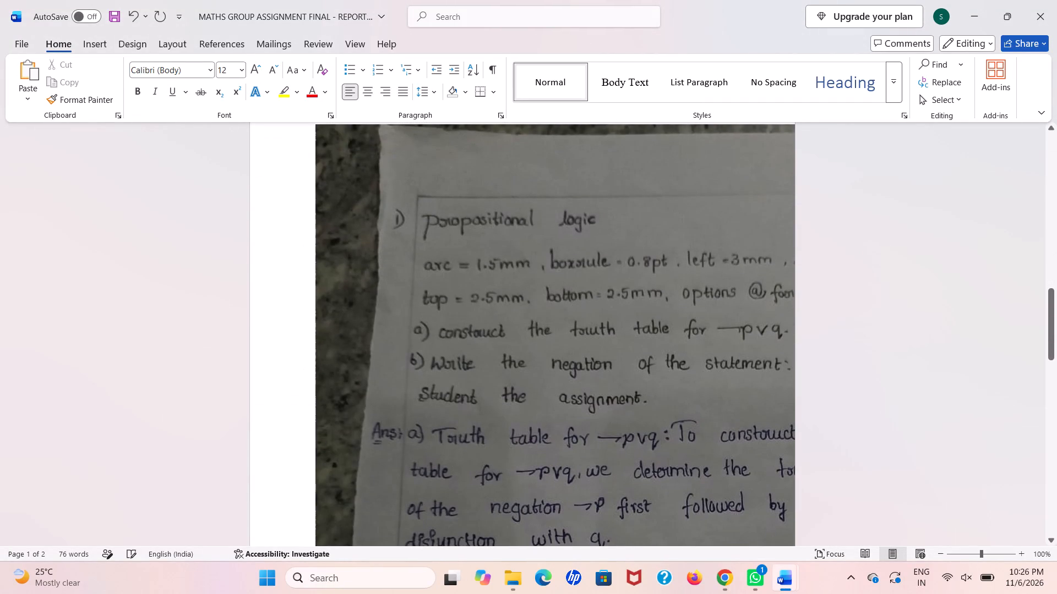
Cut the oversized handwritten propositional logic solution photo and paste it back into the report after question 1 part b.
right_click(390, 490)
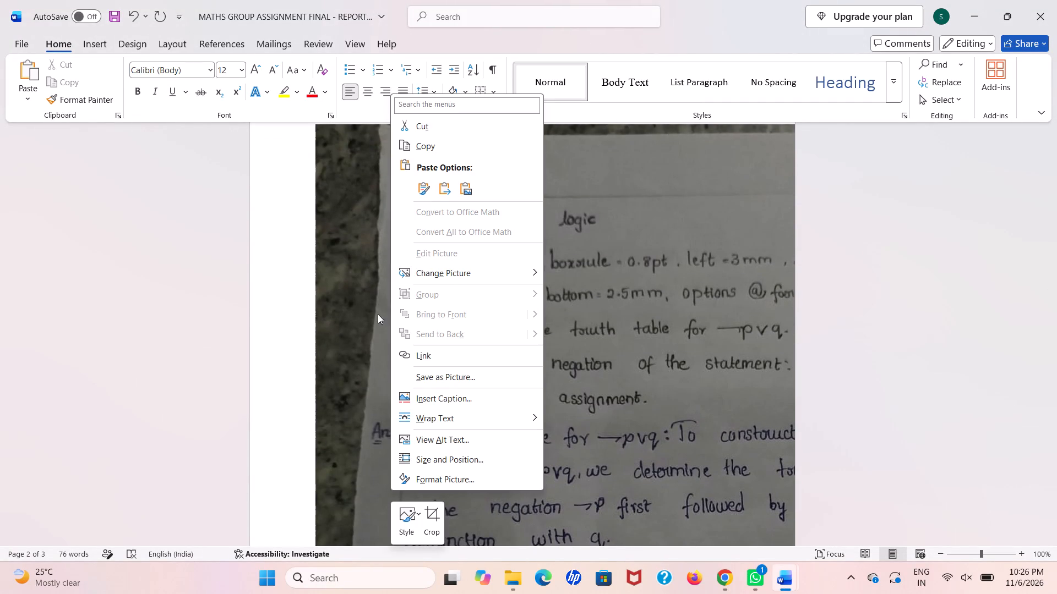
click(426, 129)
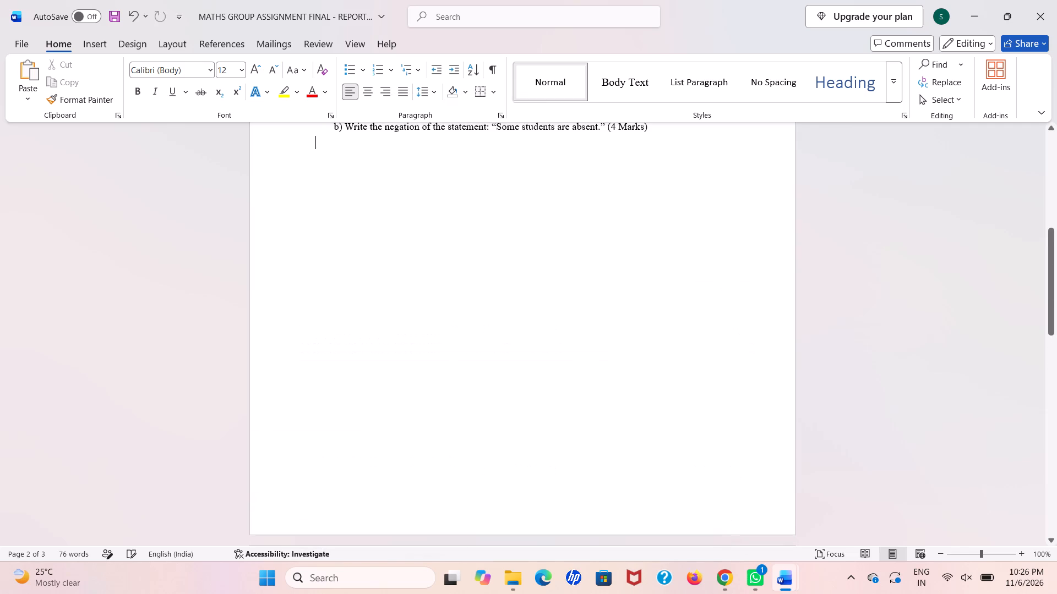
key(ctrl+v)
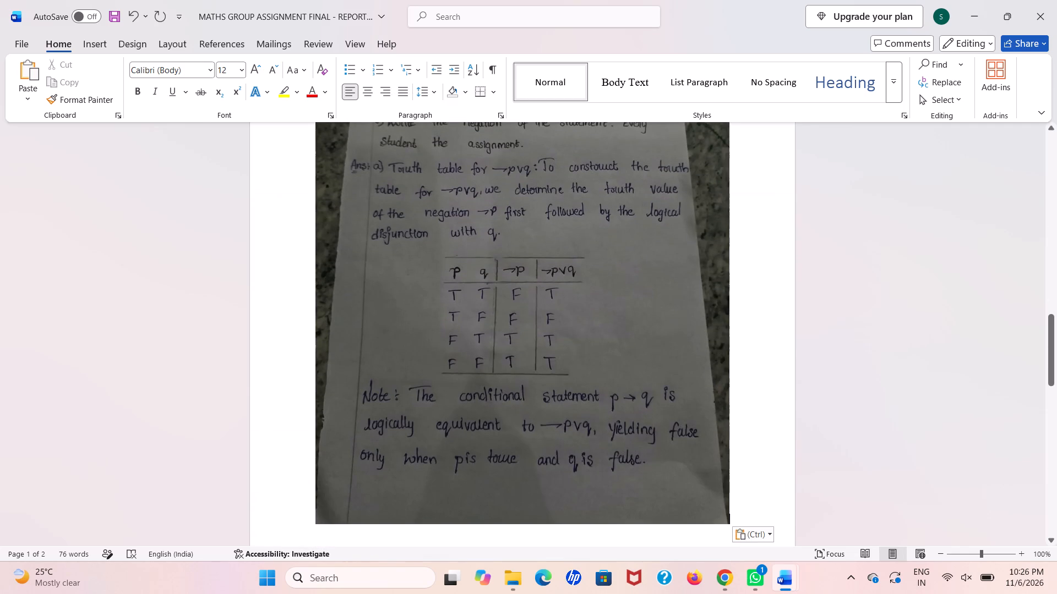
Check the pasted solution photo and the blank page after it, and place the text cursor directly after the photo.
scroll(426, 129, right, 2)
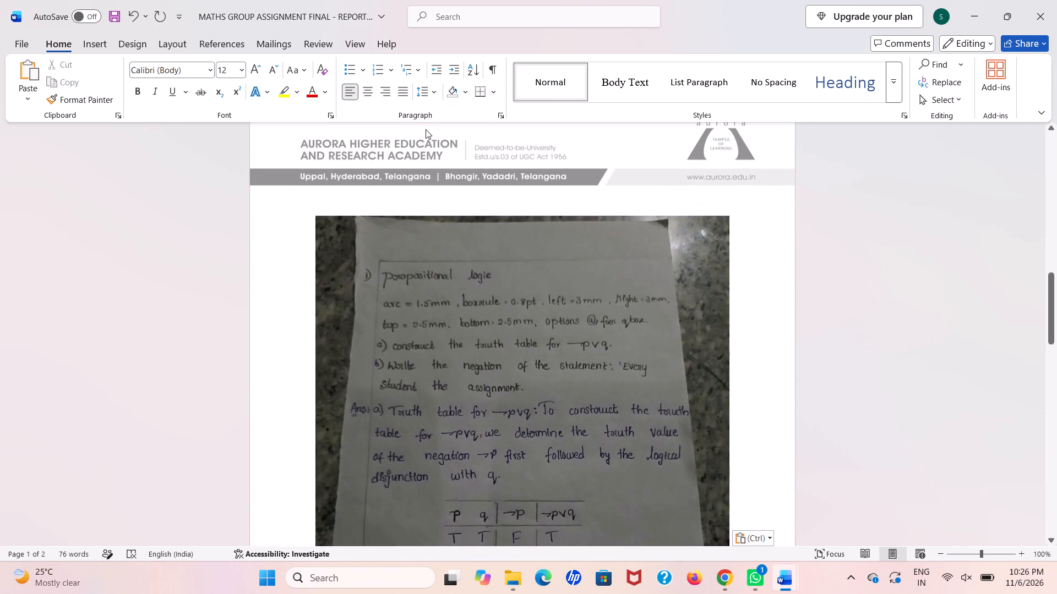
scroll(426, 129, right, 3)
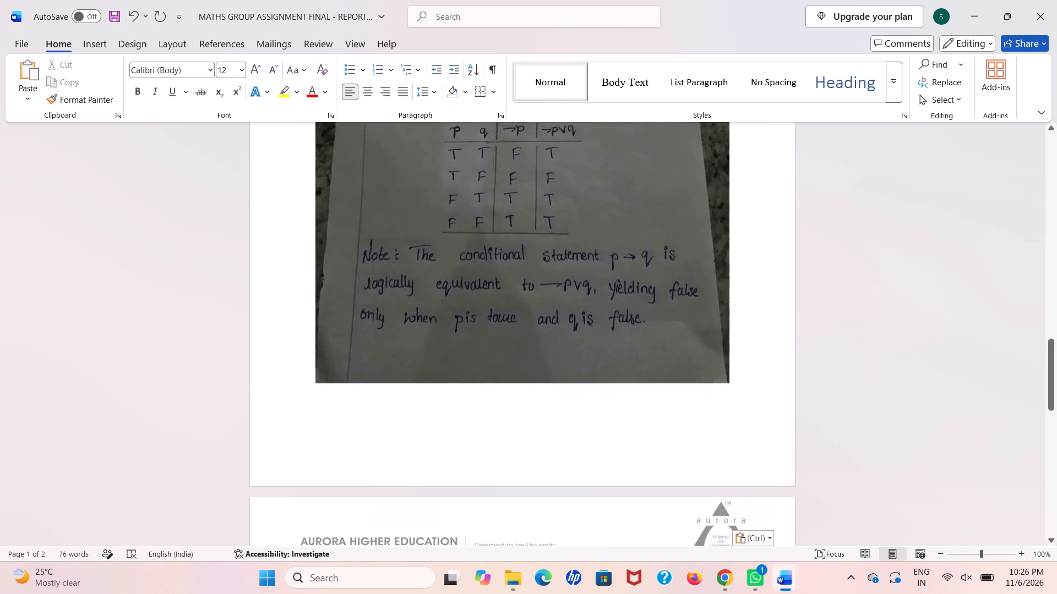
scroll(426, 129, right, 2)
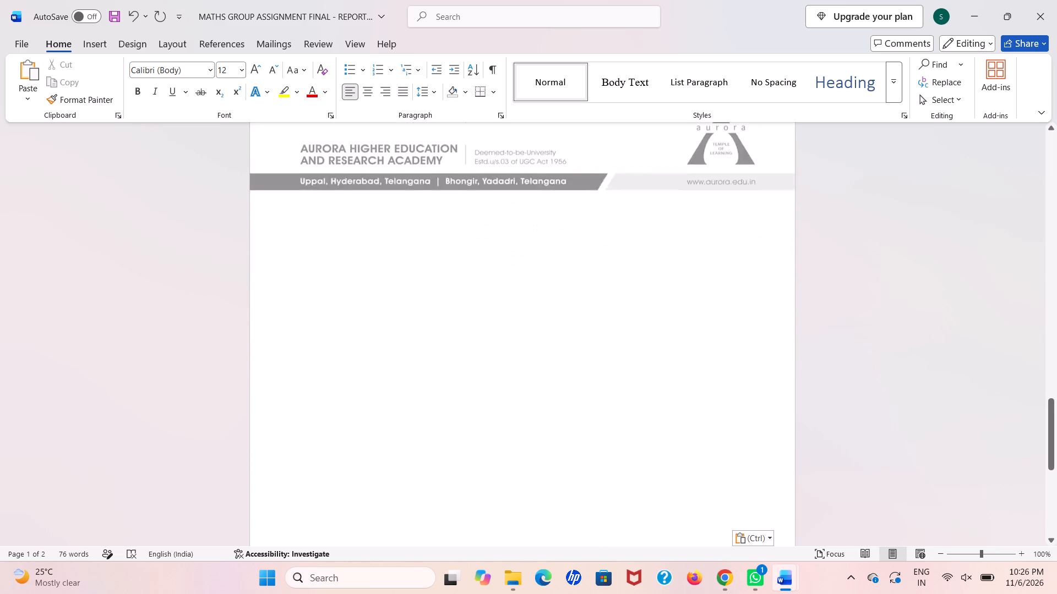
scroll(426, 129, right, 1)
scroll(407, 176, up, 1)
click(350, 172)
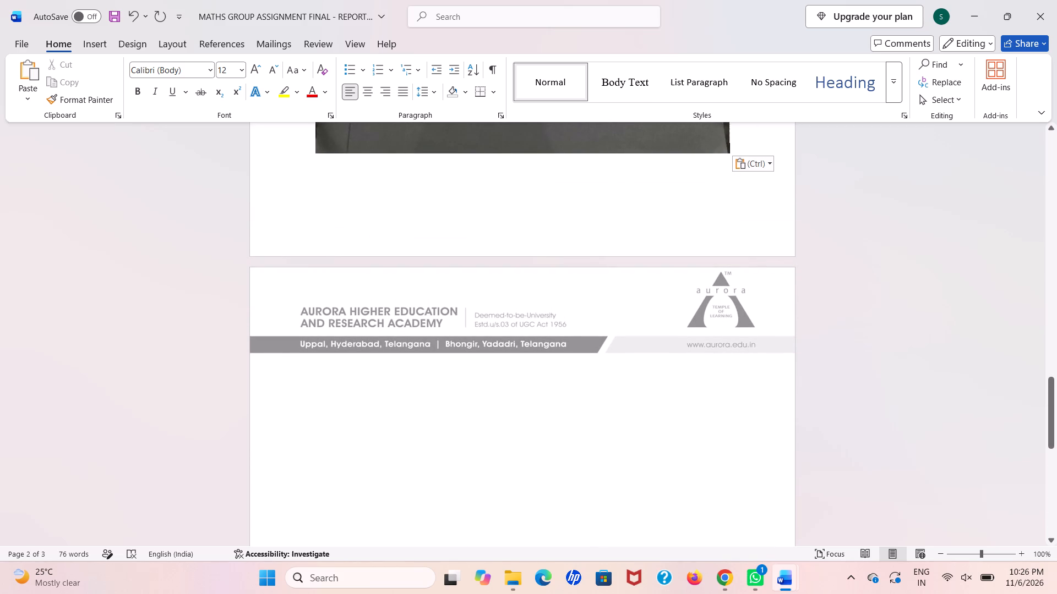
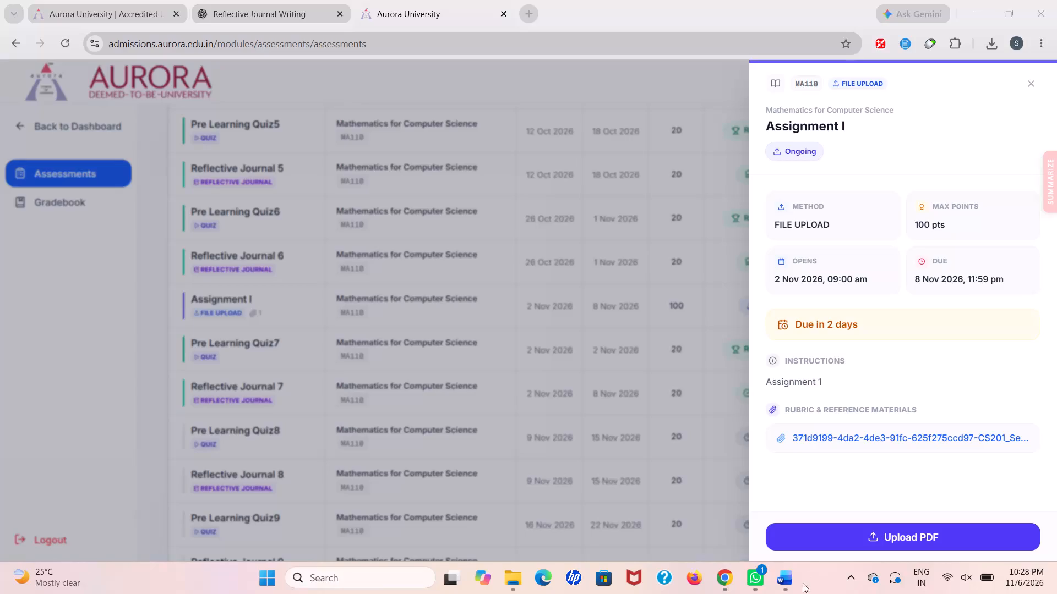
Switch to the maths group assignment report in Word and paste the copied handwritten part b negation answer photo after the first solution photo.
click(783, 582)
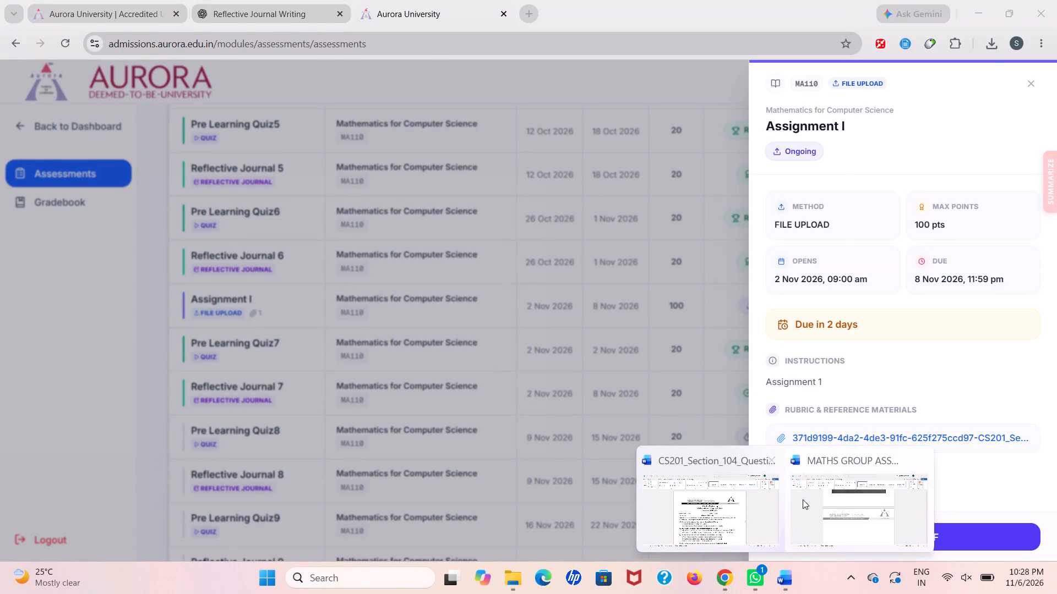
click(822, 496)
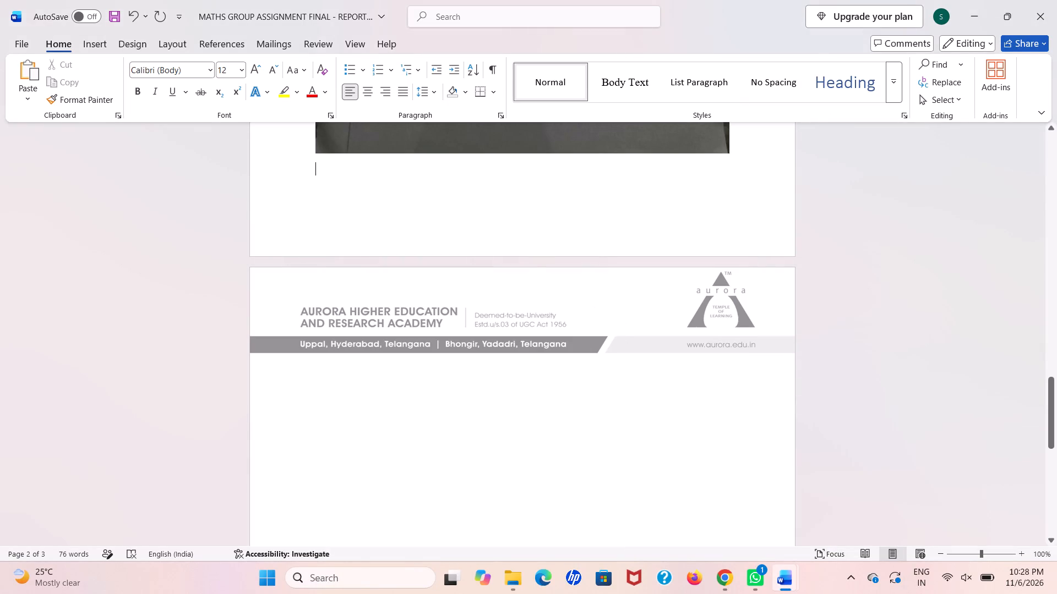
key(ctrl+v)
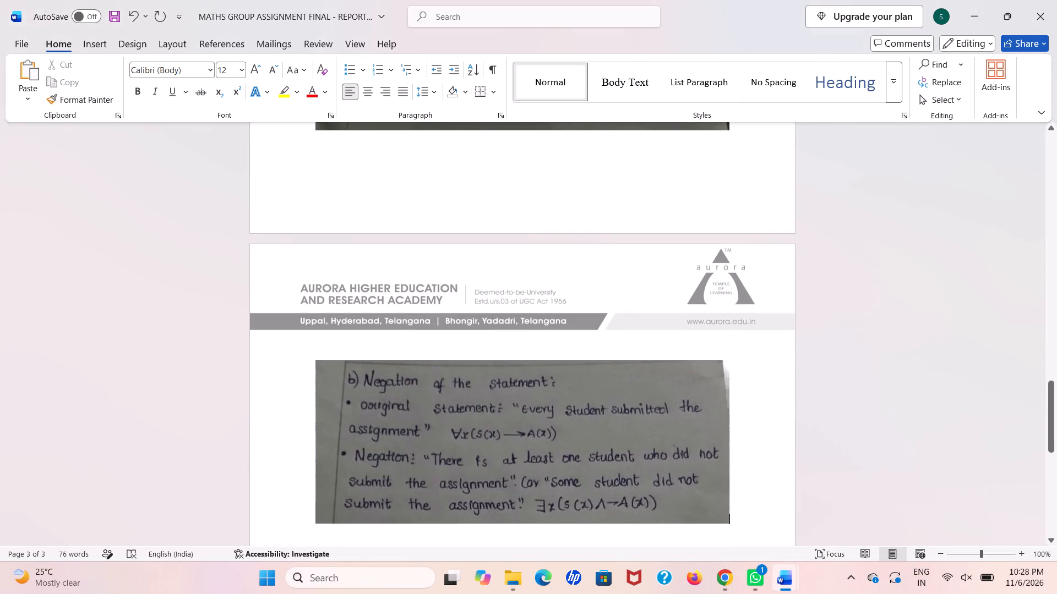
scroll(554, 421, down, 1)
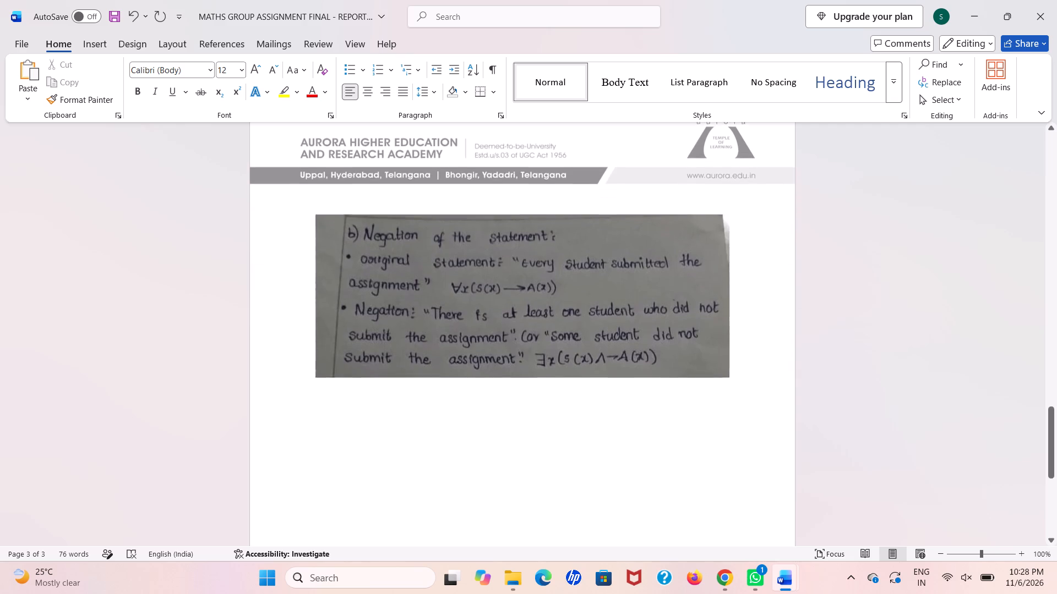
scroll(554, 421, down, 1)
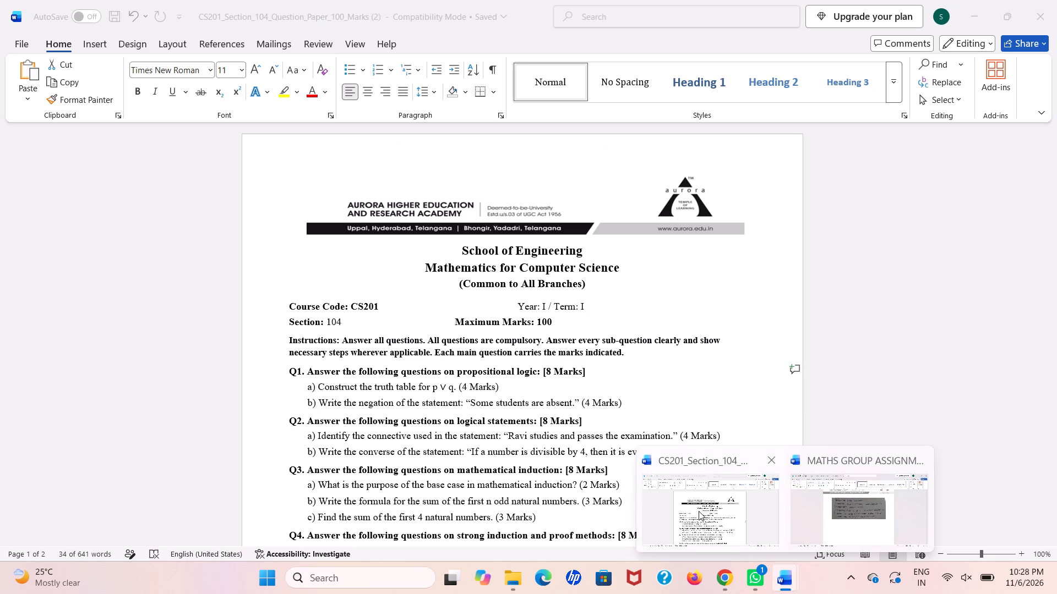
Switch to the CS201 Section 104 question paper and select the Q2 logical statements question, starting from its heading.
click(699, 511)
drag(286, 413, 356, 428)
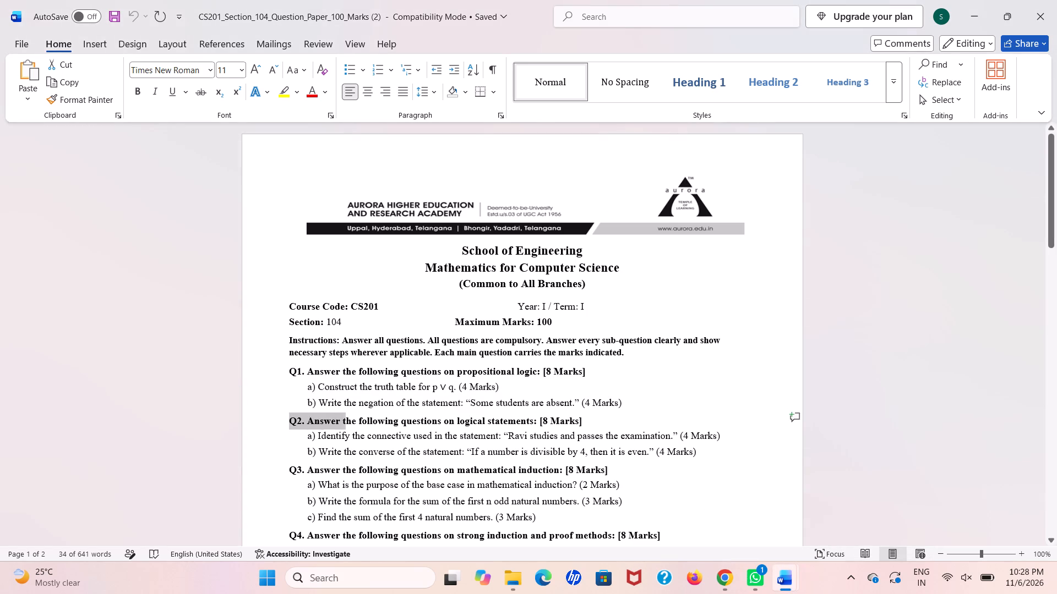
Copy question Q2 on logical statements with parts a and b from the CS201 question paper into the report below the negation solution photo.
drag(356, 428, 714, 453)
key(ctrl+c)
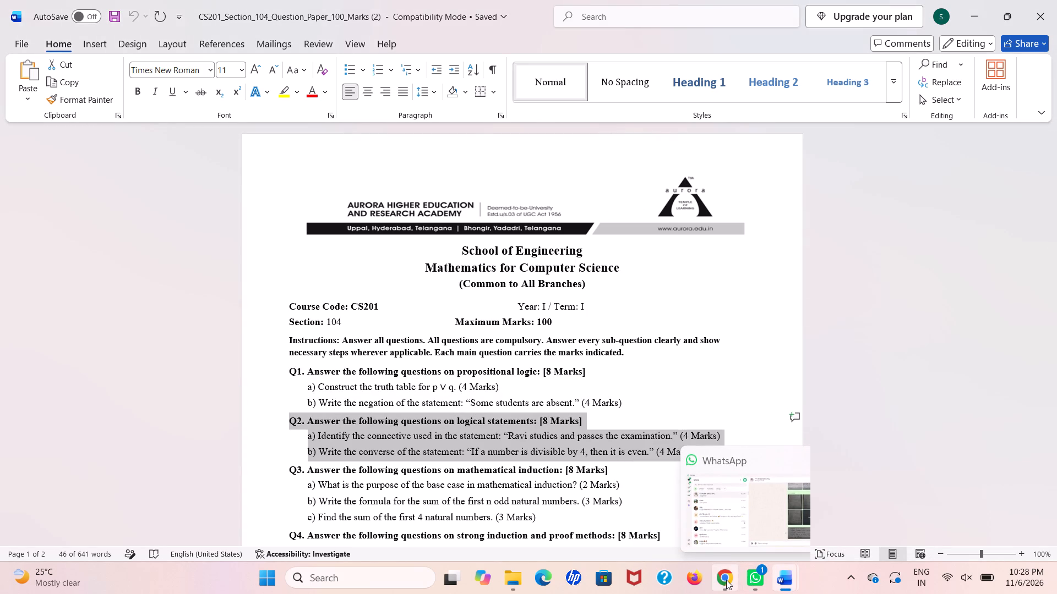
click(859, 482)
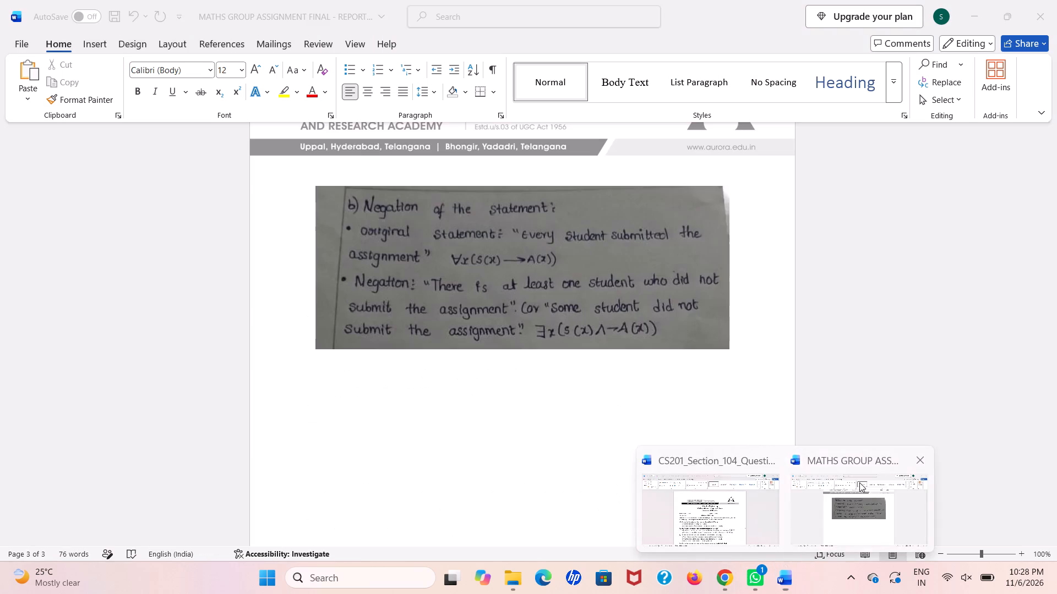
click(607, 397)
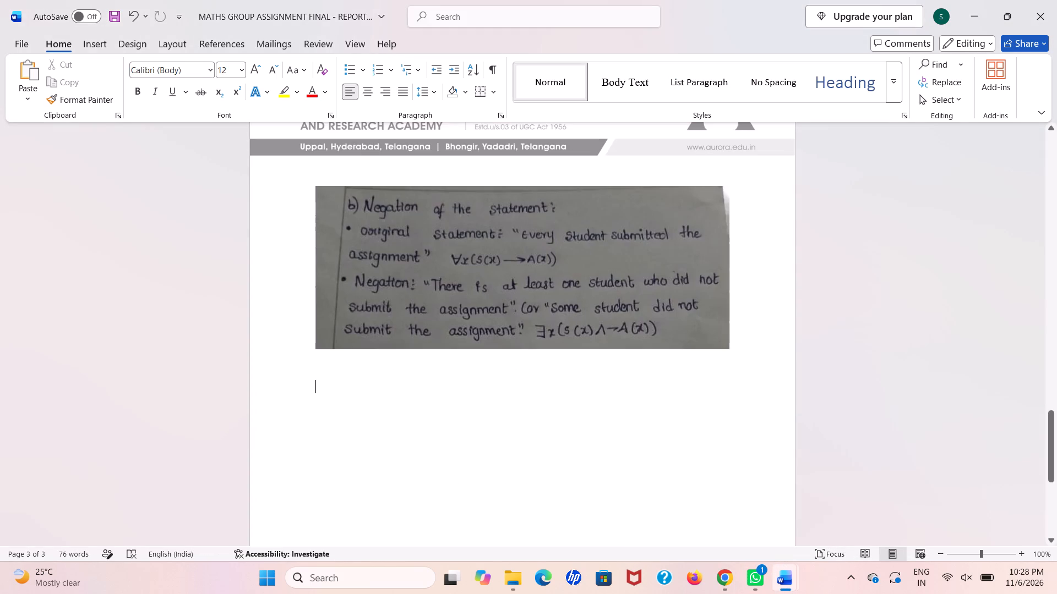
key(ctrl+v)
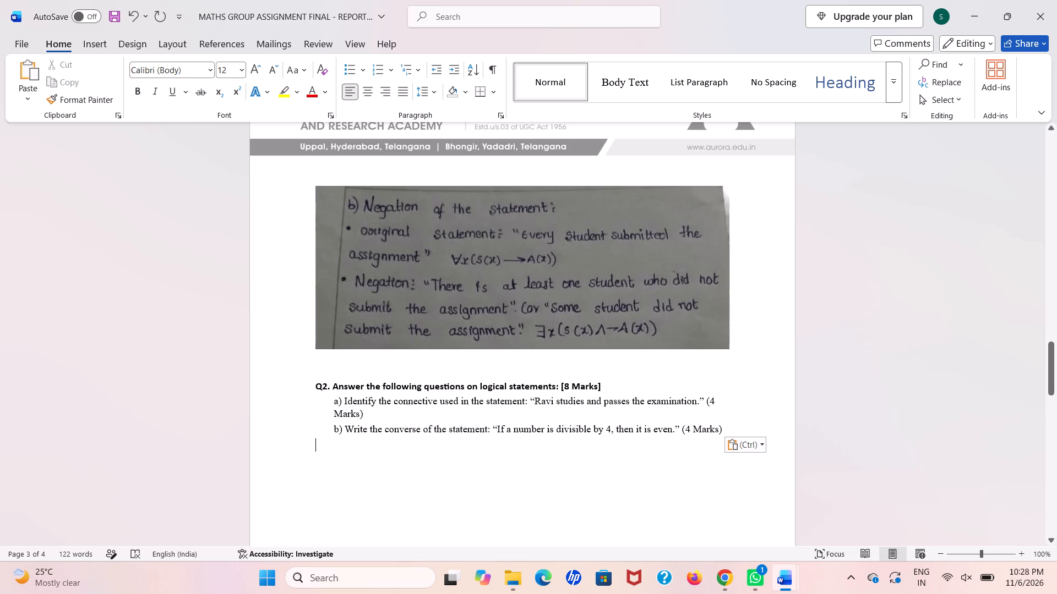
click(361, 486)
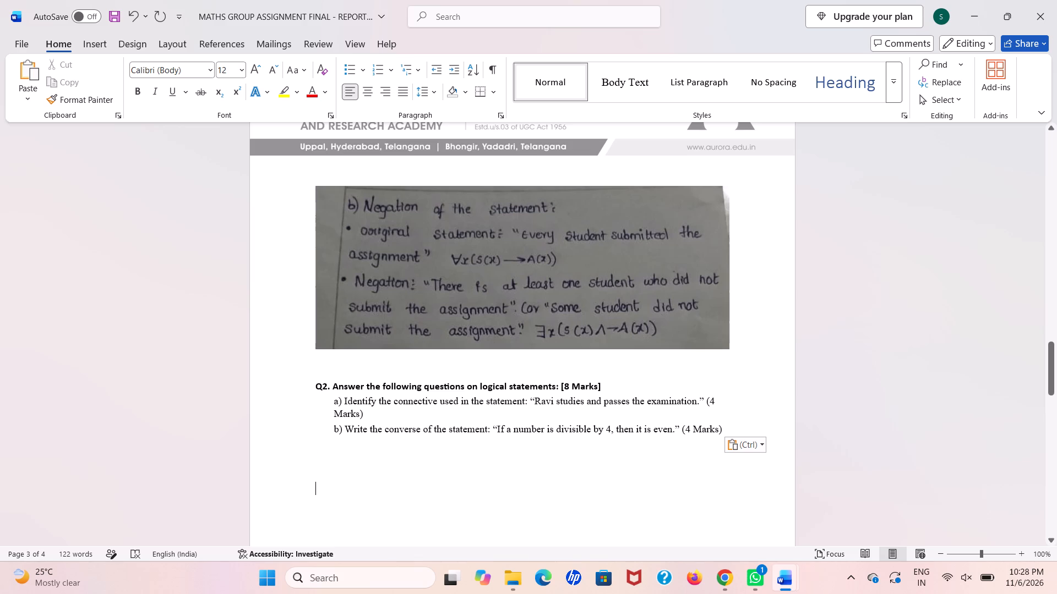
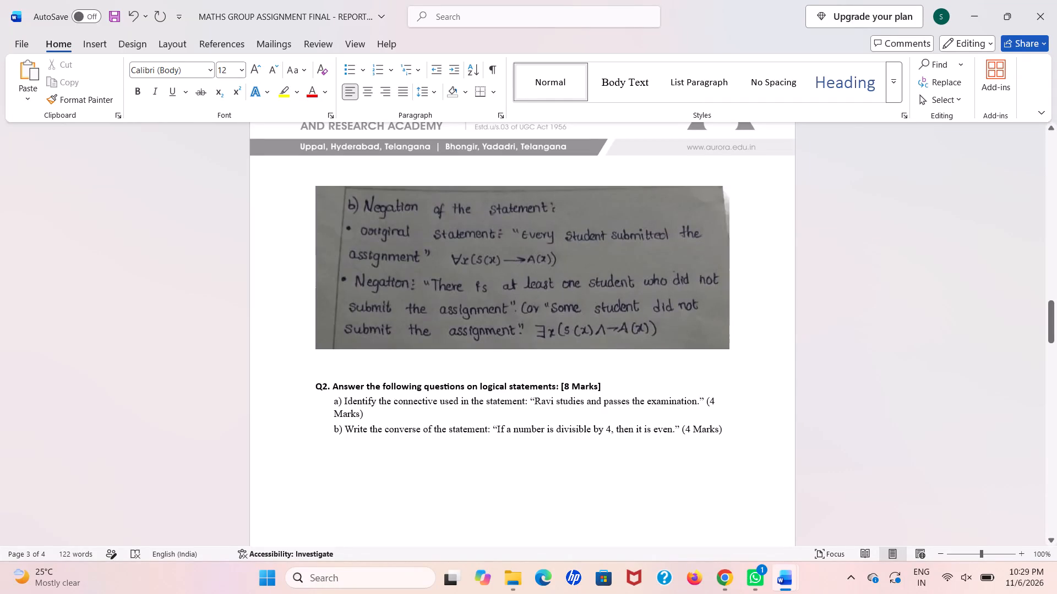
Paste the copied handwritten answer photo on statements and inference into the report after question Q2 part b.
key(ctrl+v)
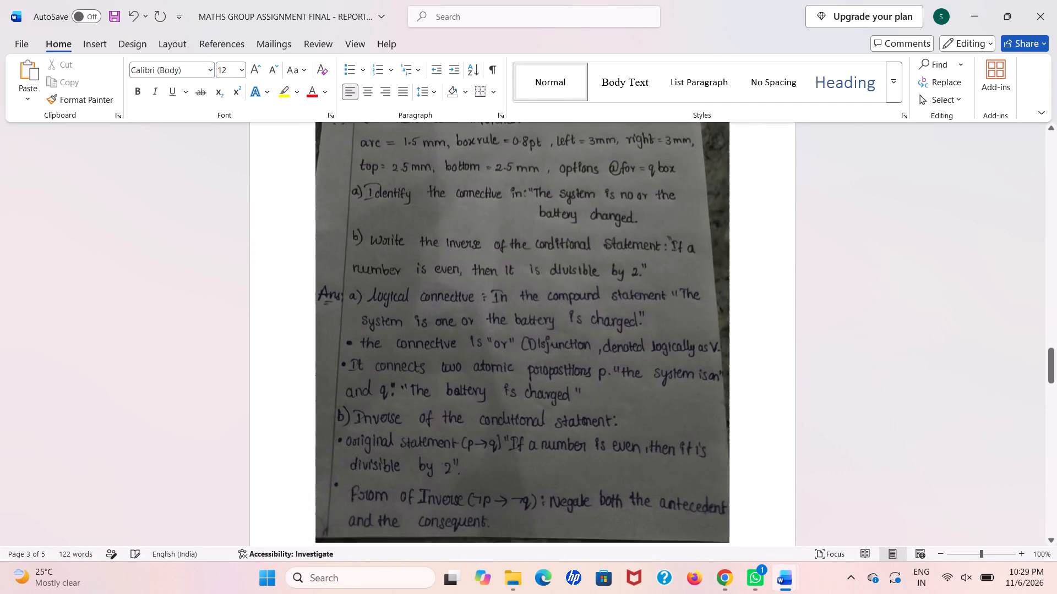
Examine the pasted answer photo and its placement relative to question Q2 and the negation solution photo.
scroll(422, 426, up, 1)
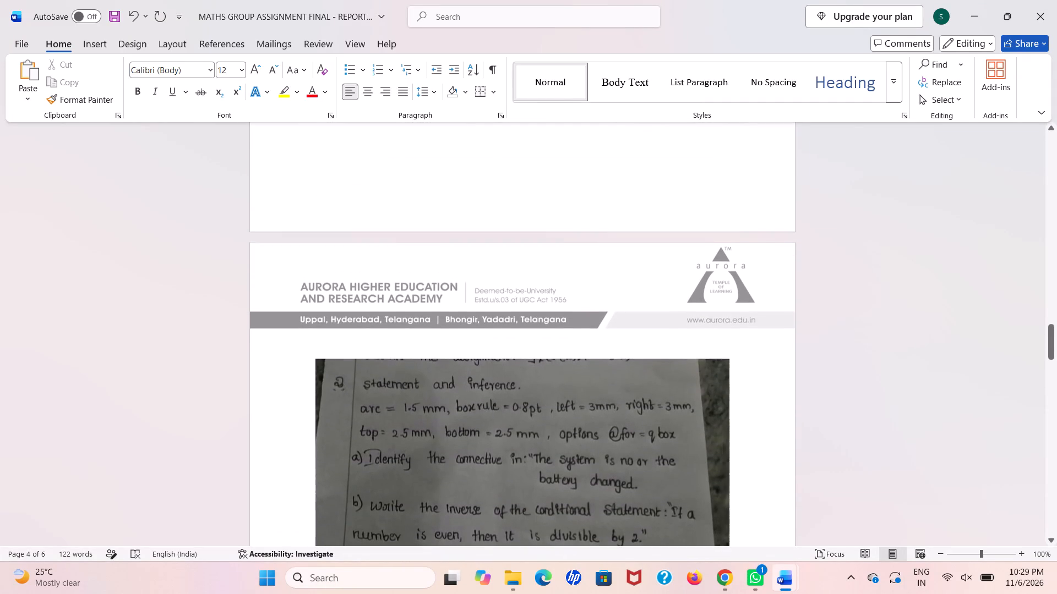
scroll(422, 426, up, 1)
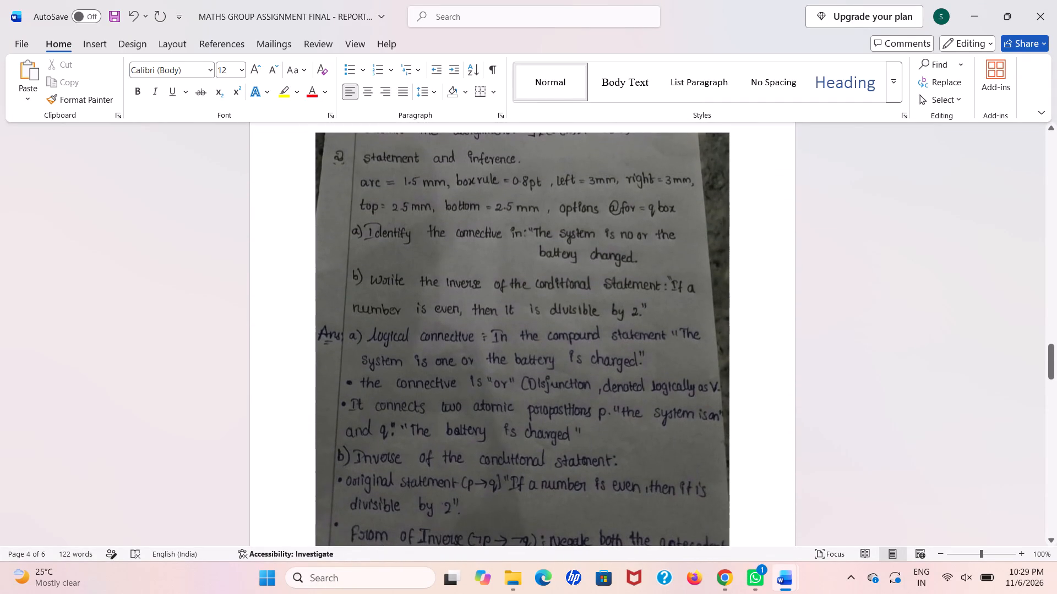
scroll(422, 426, up, 1)
scroll(422, 426, down, 1)
scroll(422, 426, up, 1)
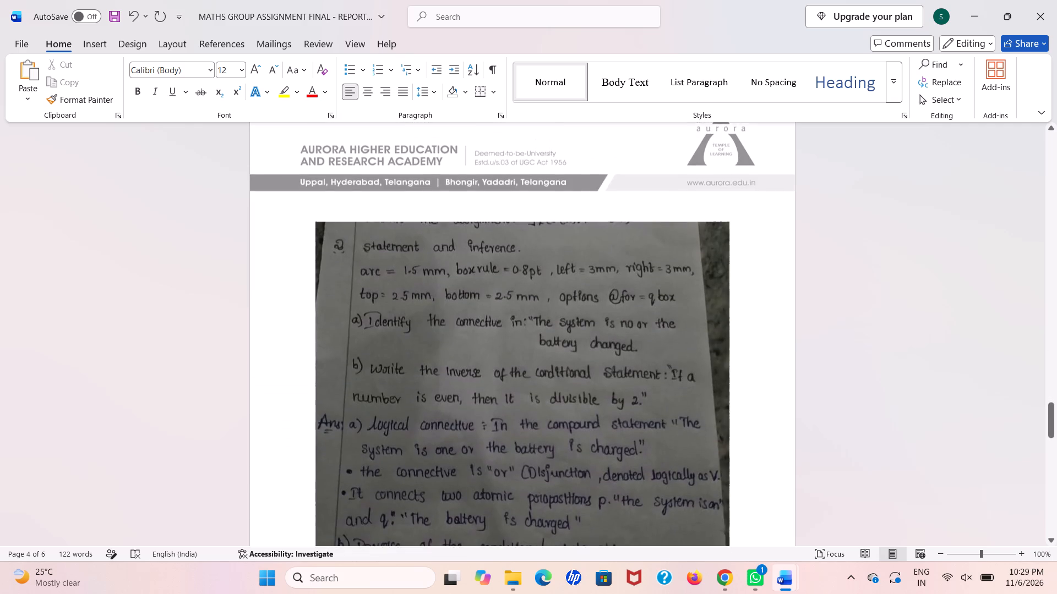
scroll(422, 426, up, 2)
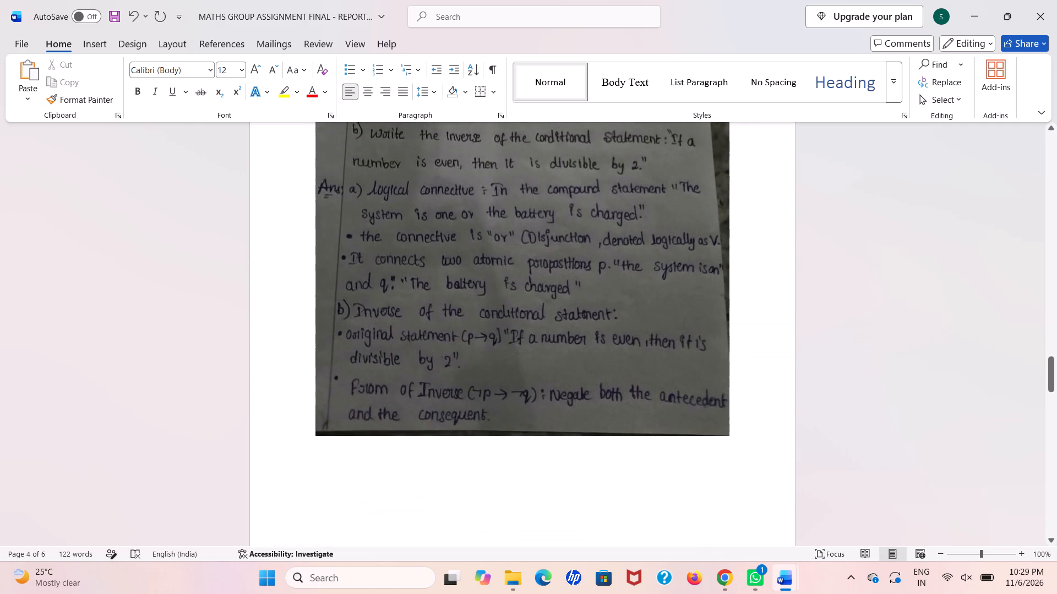
scroll(422, 426, up, 5)
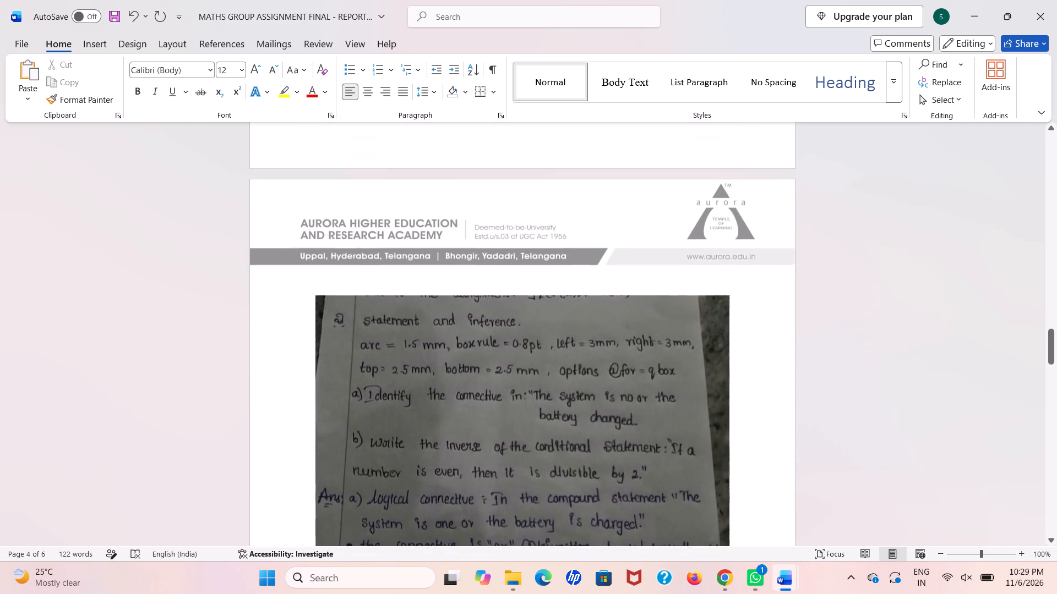
scroll(422, 426, up, 4)
scroll(422, 426, down, 1)
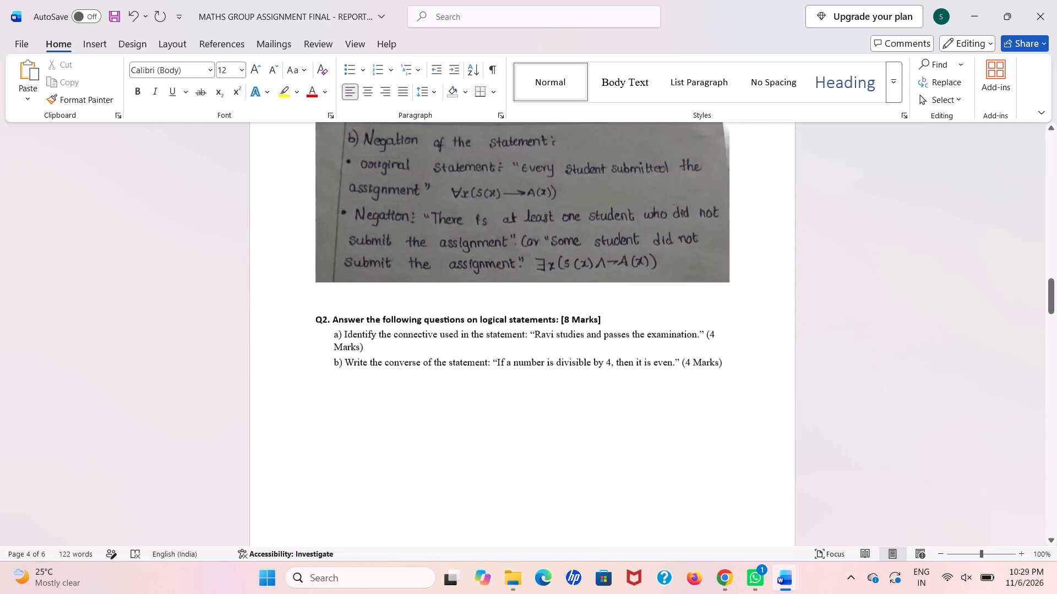
Open the picture options for the pasted handwritten answer photo on statements and inference.
scroll(422, 426, down, 3)
right_click(422, 426)
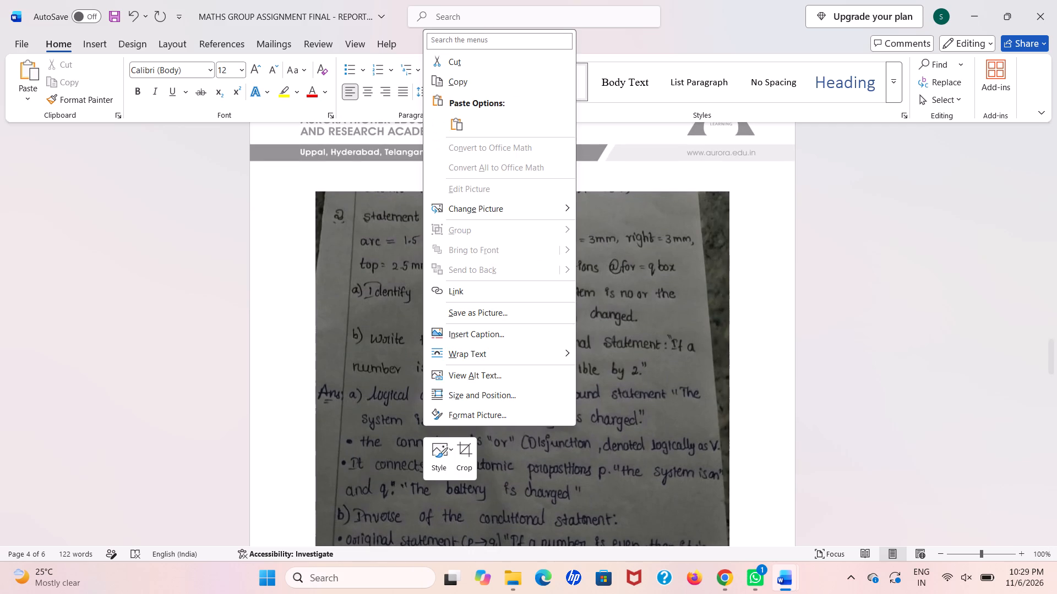
Cut the handwritten question 2 solution photo from its page in the report.
click(470, 62)
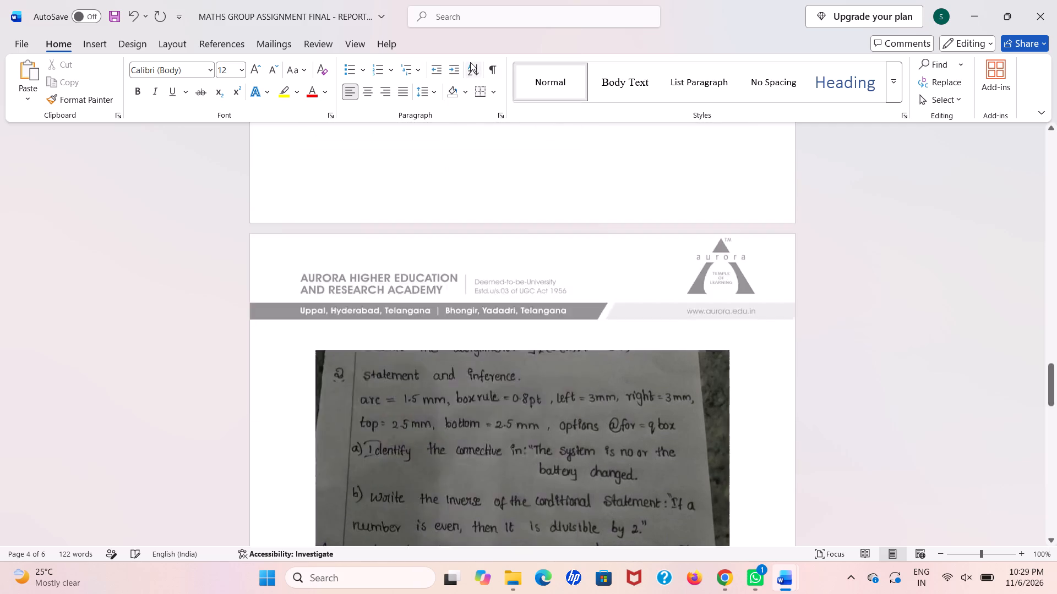
scroll(450, 307, down, 2)
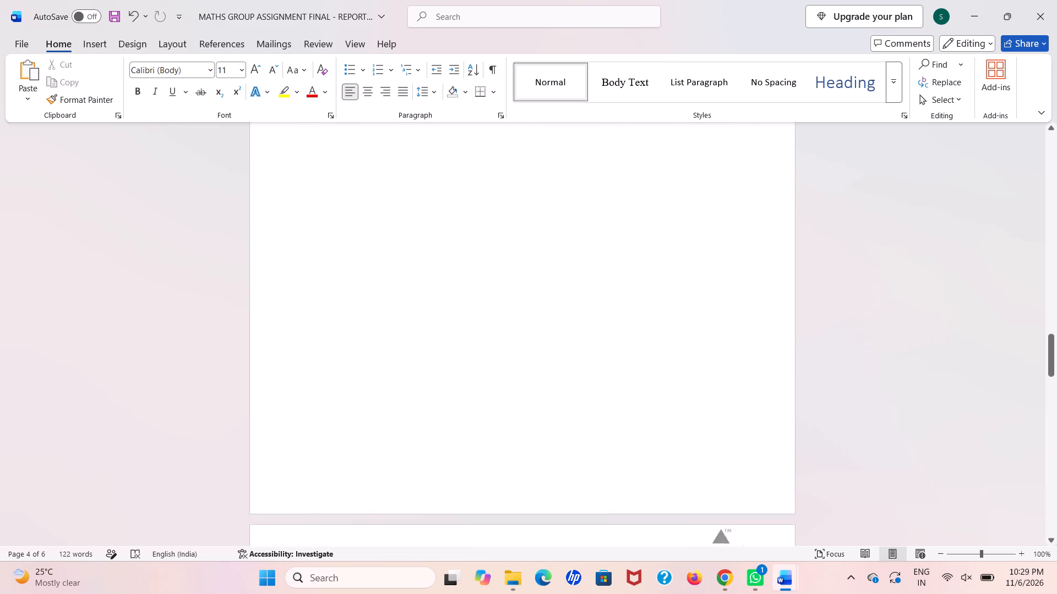
scroll(450, 307, down, 2)
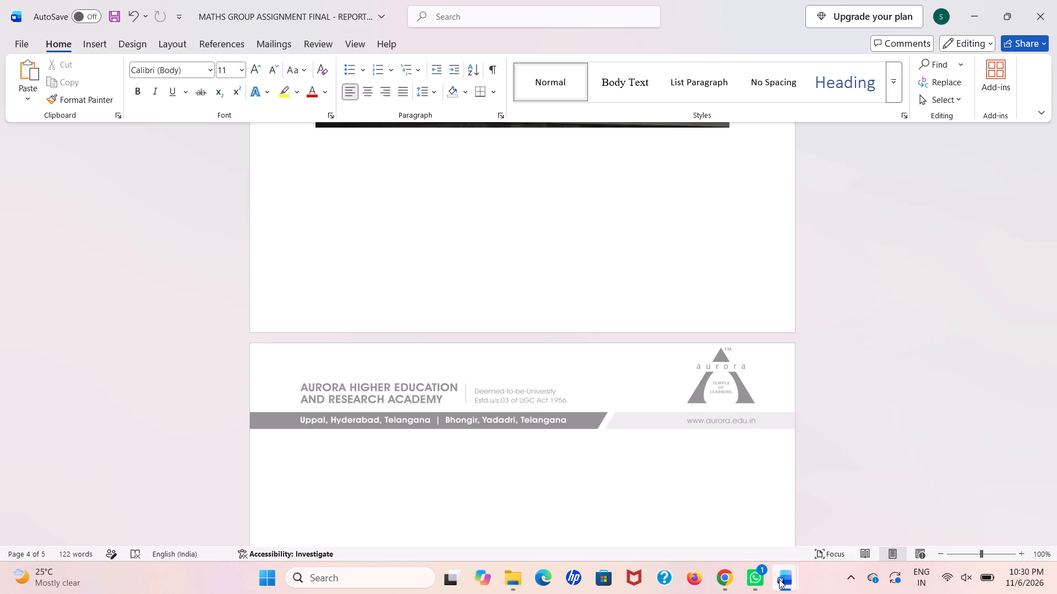
Copy question Q3 on mathematical induction with parts a to c from the CS201 question paper into the report below the question 2 solution photo.
click(717, 511)
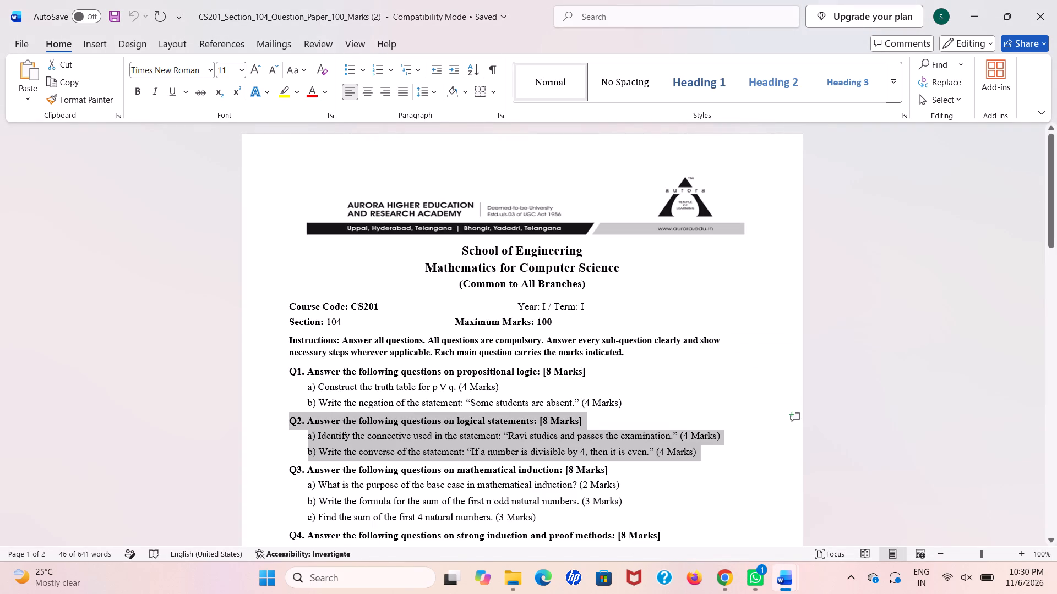
click(435, 465)
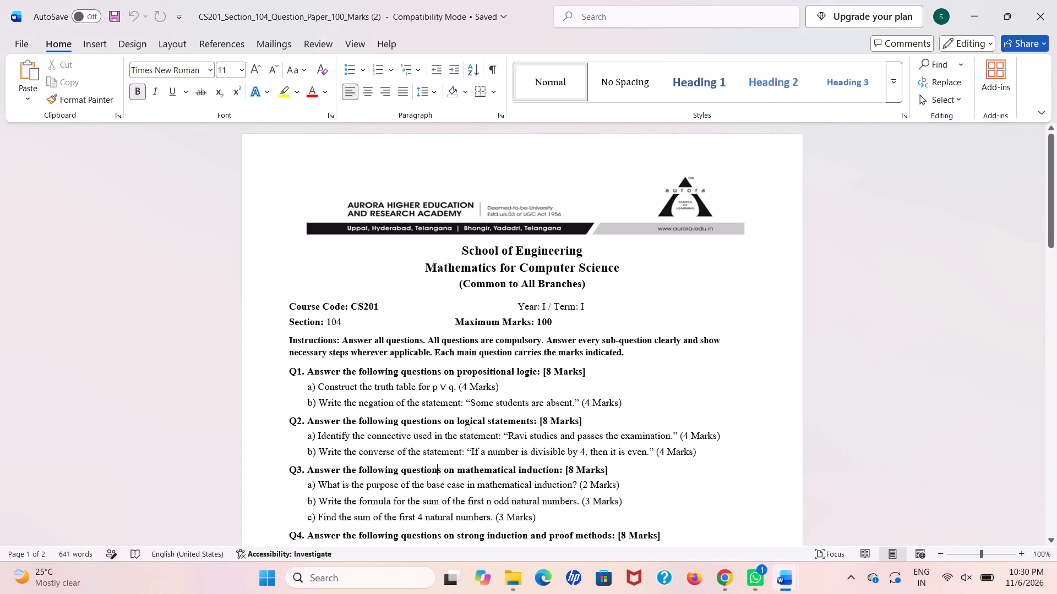
drag(285, 470, 557, 533)
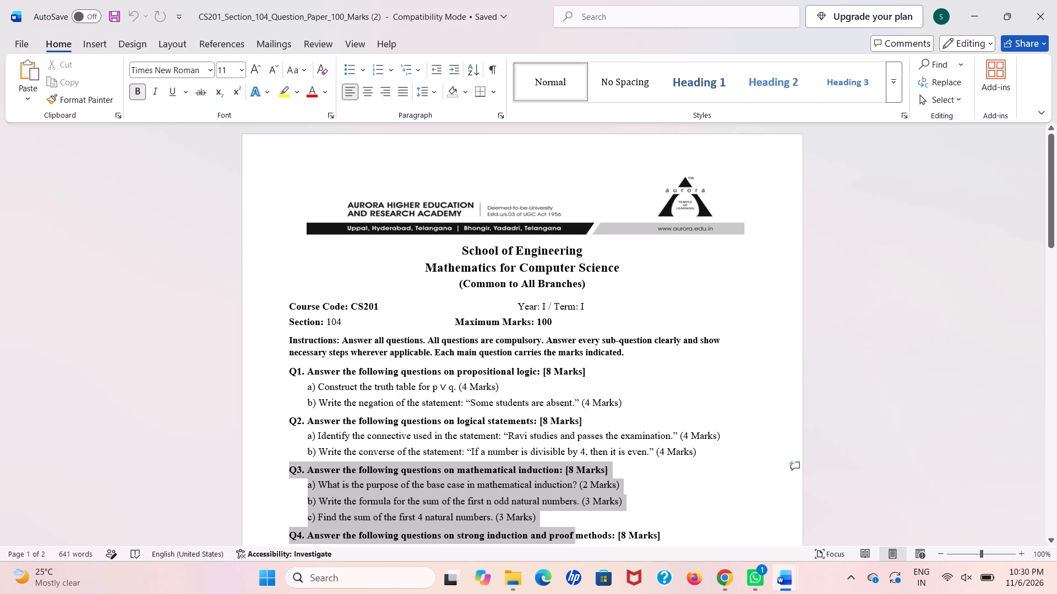
drag(557, 533, 557, 521)
key(ctrl+c)
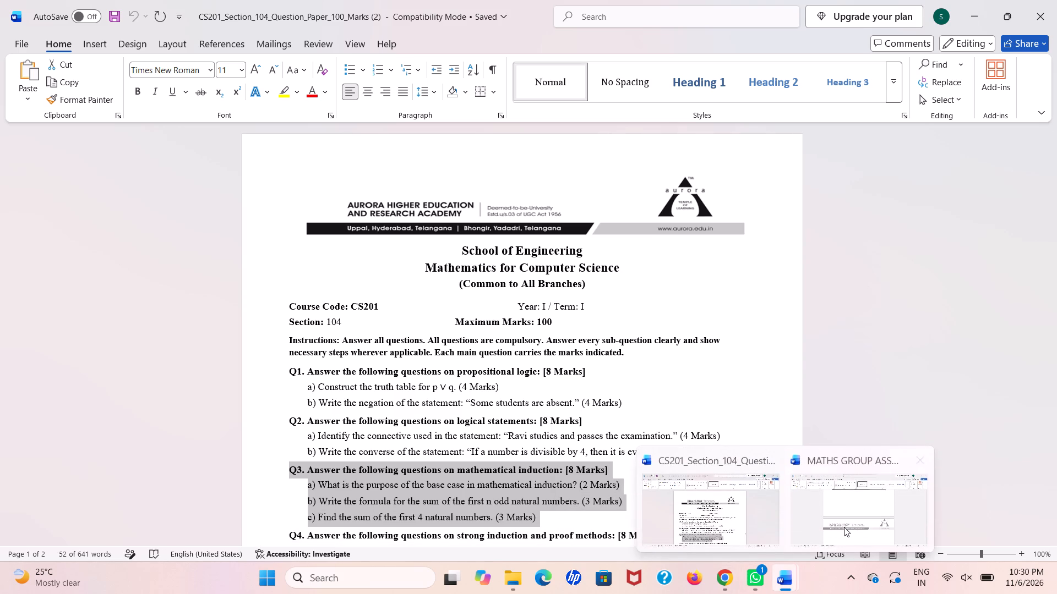
click(844, 527)
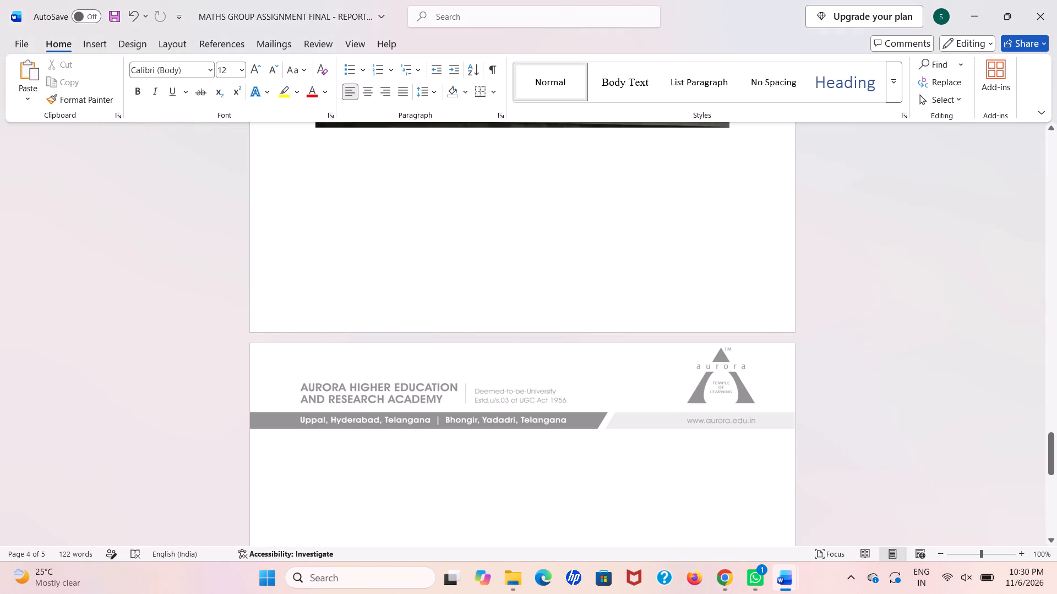
double_click(323, 190)
key(ctrl+v)
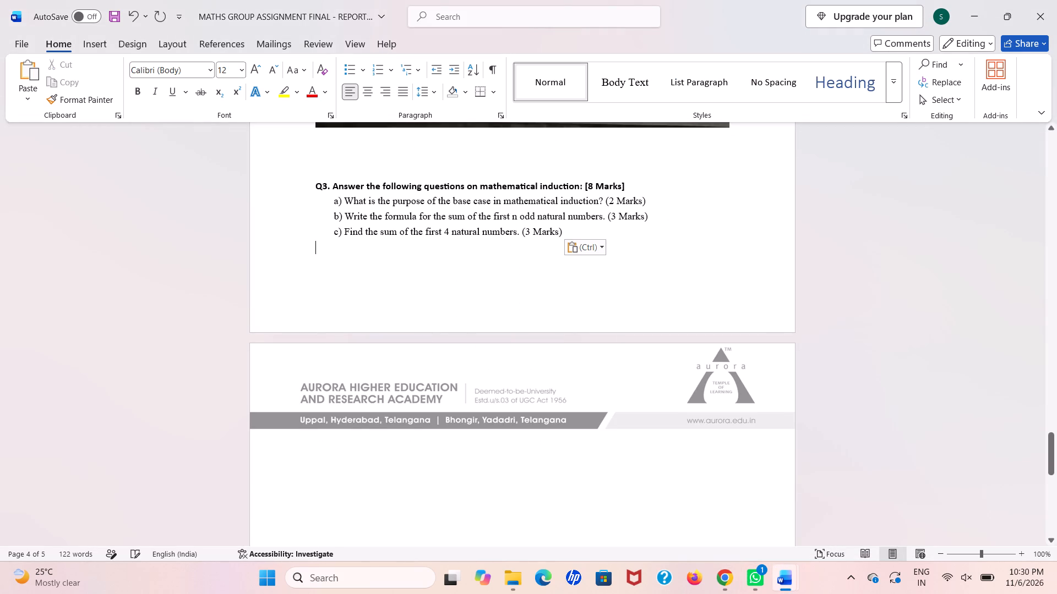
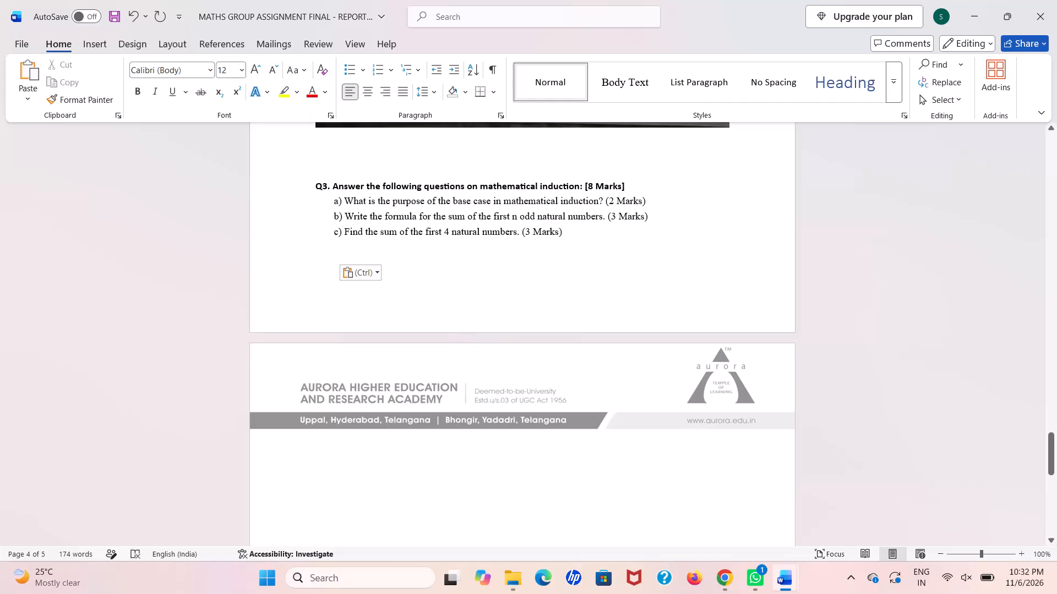
Move the handwritten question 3 mathematical induction solution photo from its page to below the Q3 question text in the report.
click(373, 269)
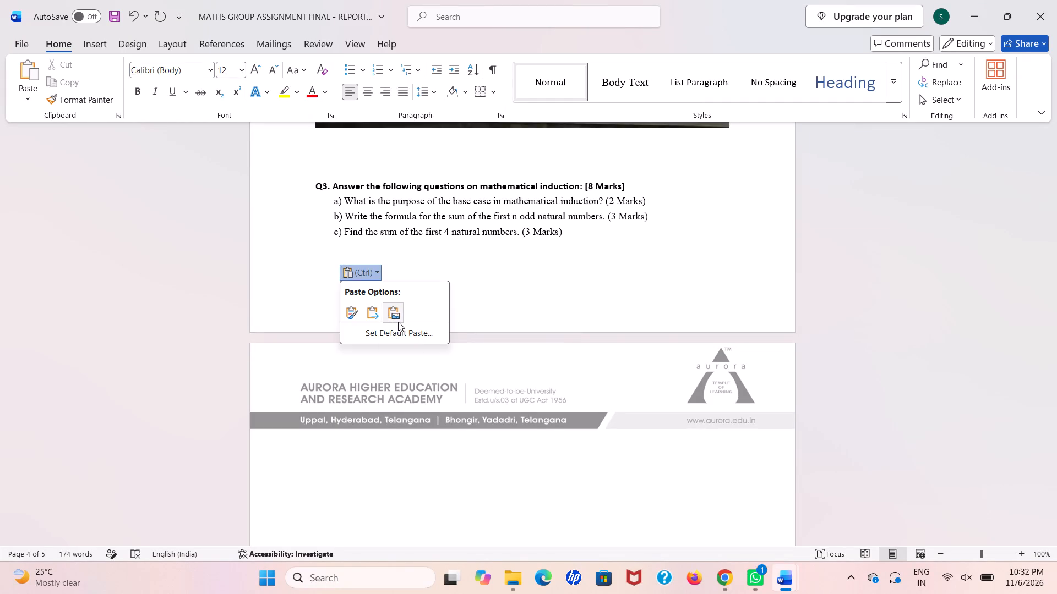
click(398, 322)
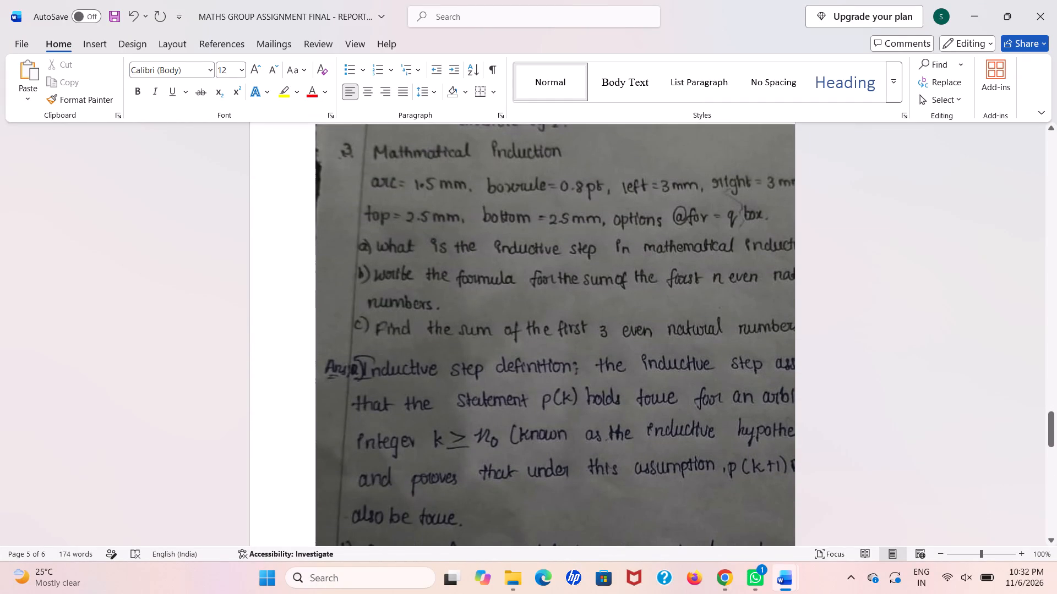
right_click(431, 320)
click(508, 194)
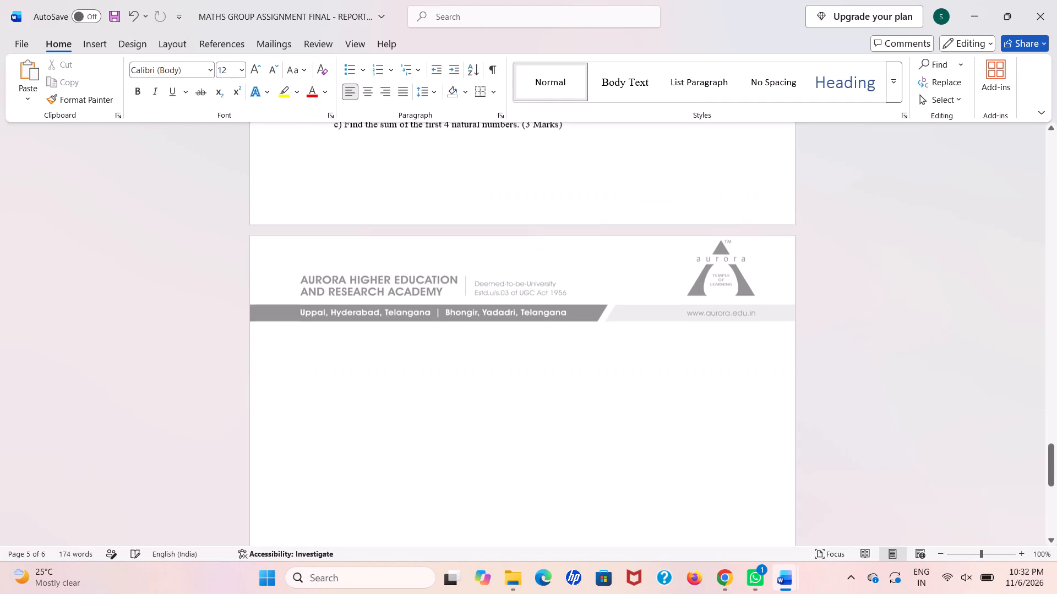
key(ctrl+v)
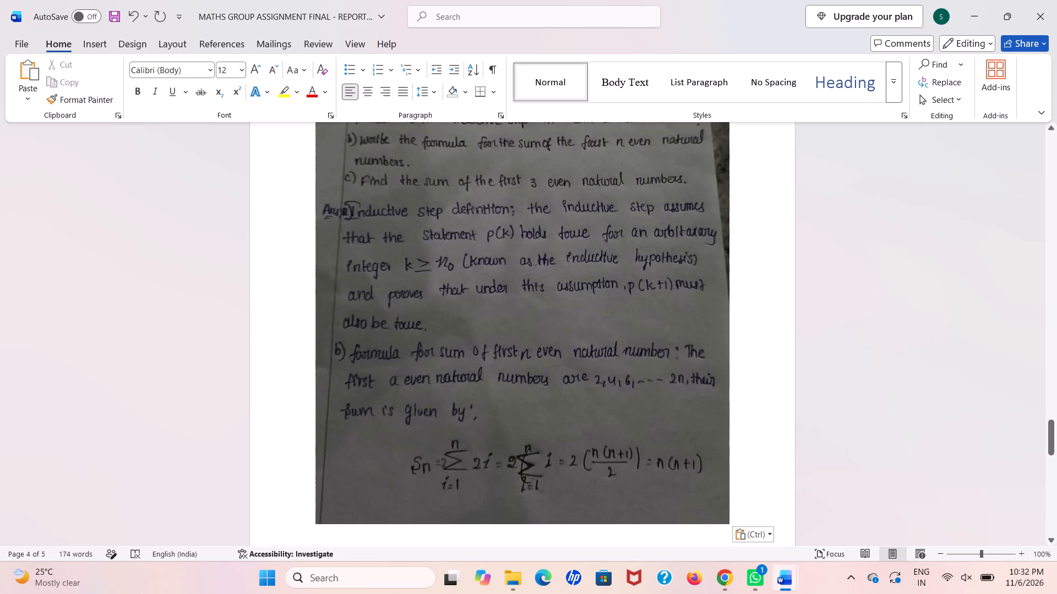
Switch to the CS201 Section 104 question paper document.
click(783, 582)
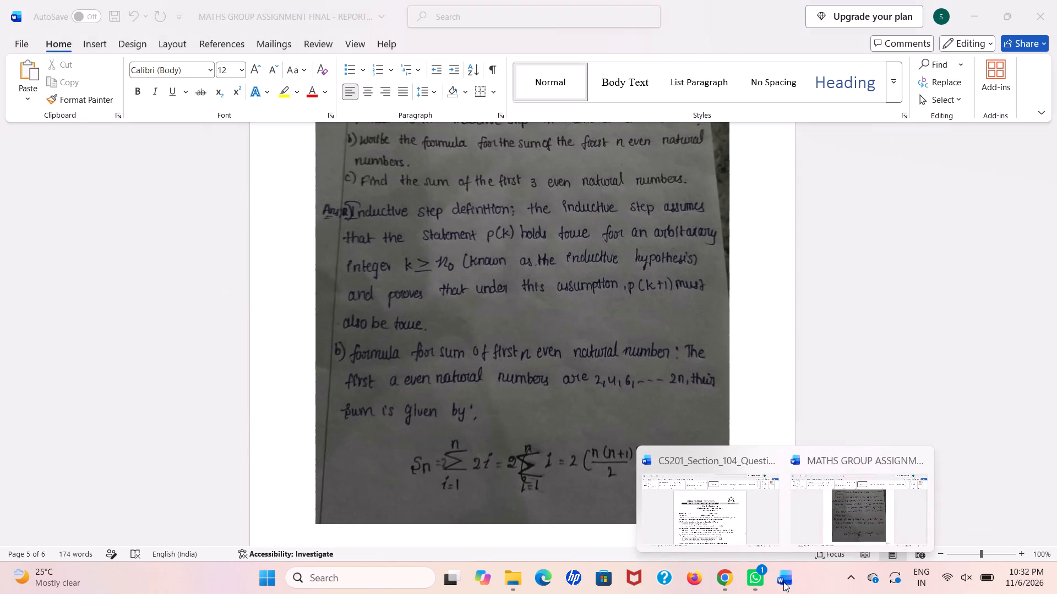
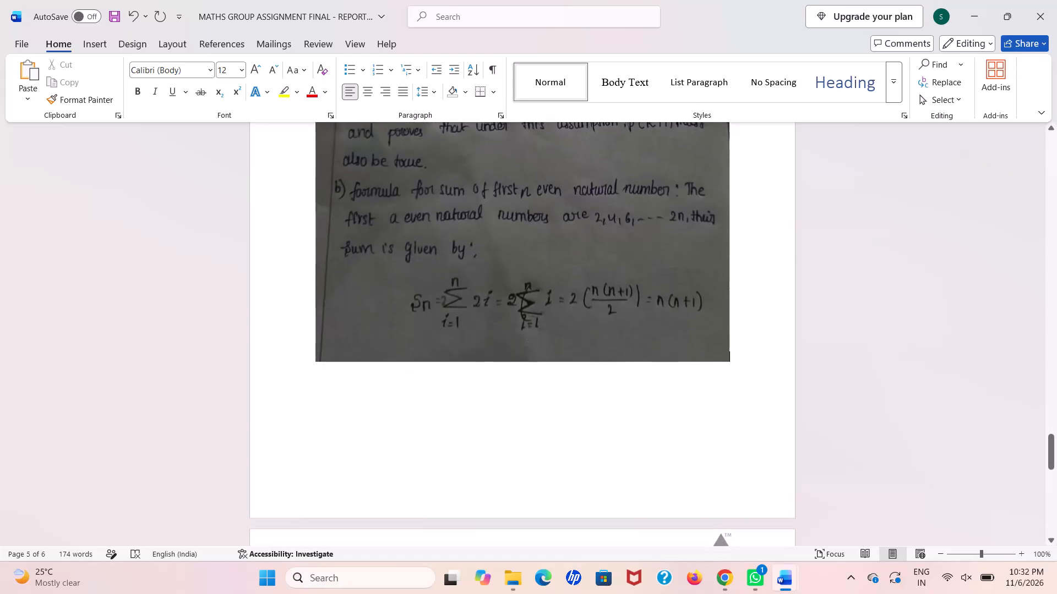
Paste the clipboard content on a new line below the handwritten Q3 part b photo in the report and choose a paste option.
click(736, 360)
key(Return)
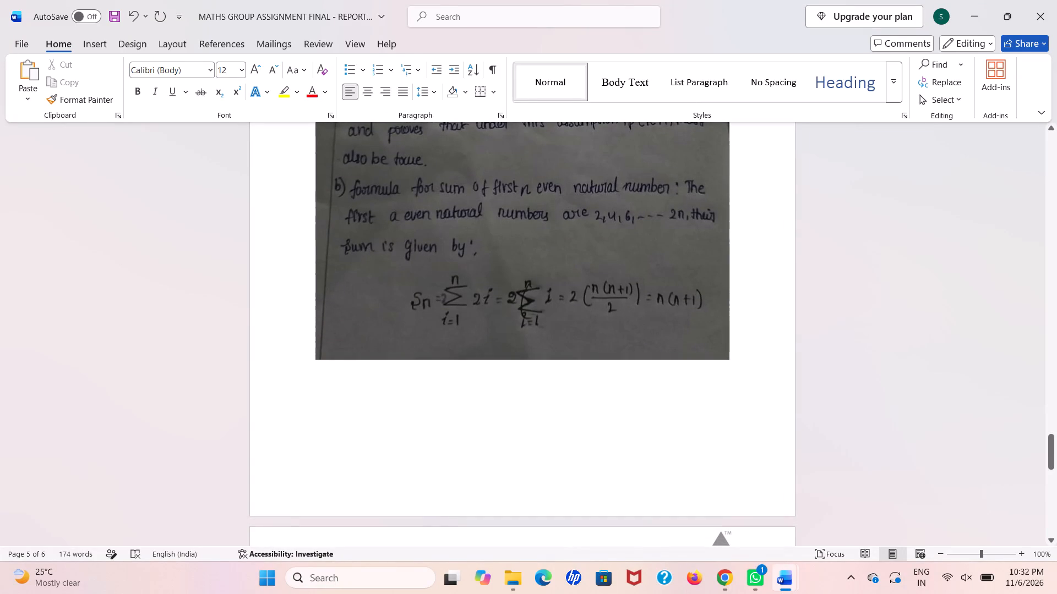
key(ctrl+v)
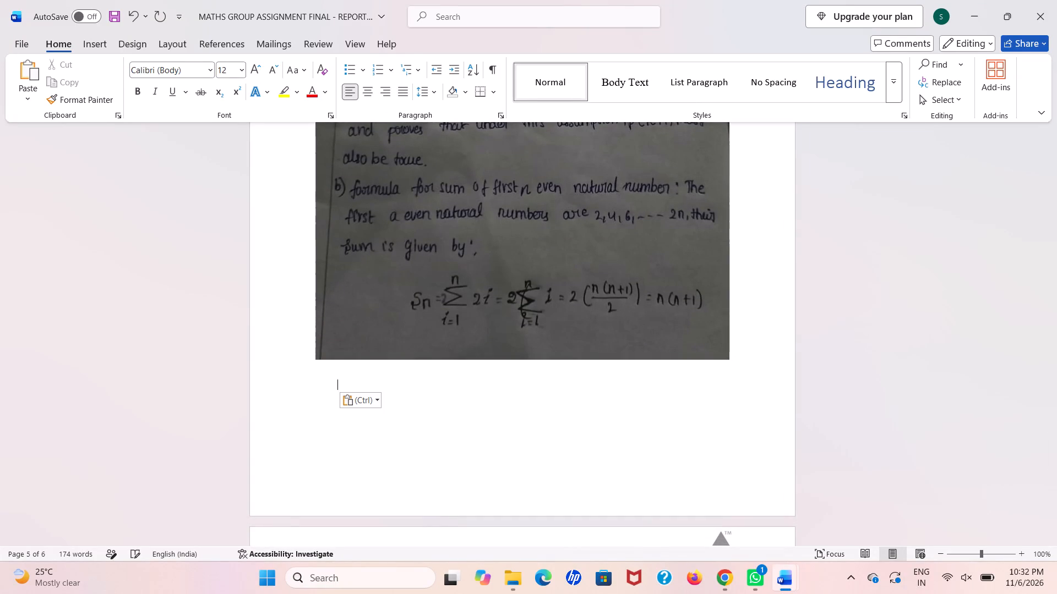
click(382, 400)
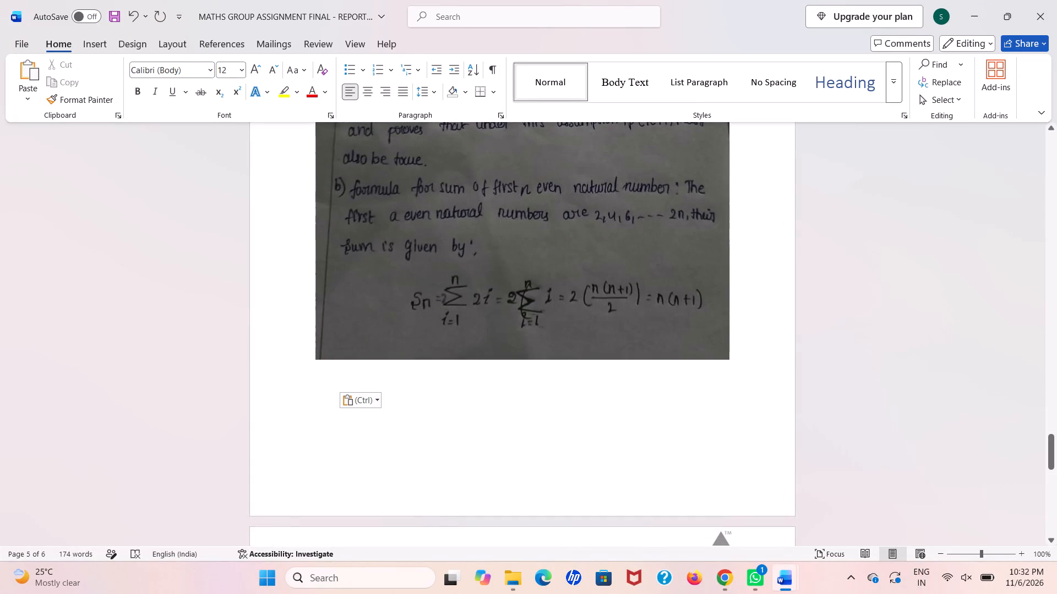
click(379, 399)
drag(393, 428, 394, 436)
click(394, 436)
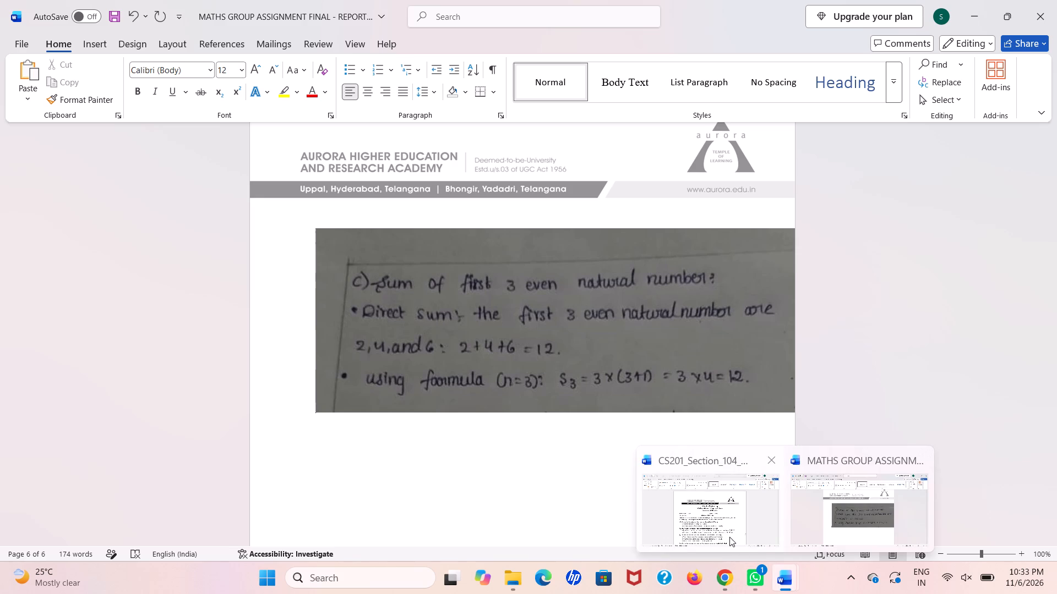
Copy the full Q4 strong induction and proof methods question, including parts a to c, from the CS201 Section 104 question paper.
click(729, 537)
scroll(581, 472, down, 1)
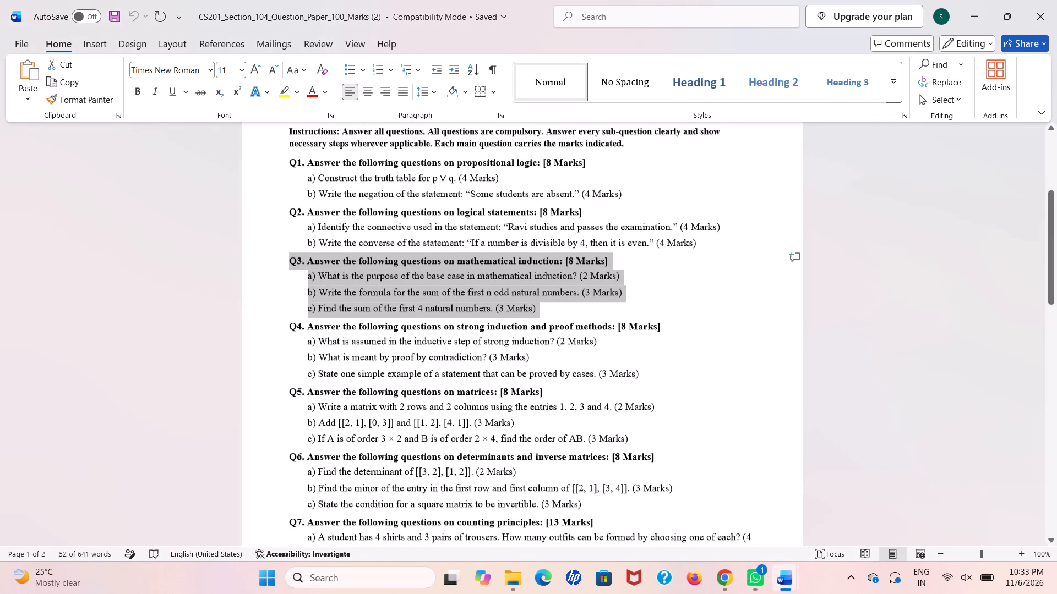
drag(288, 325, 489, 345)
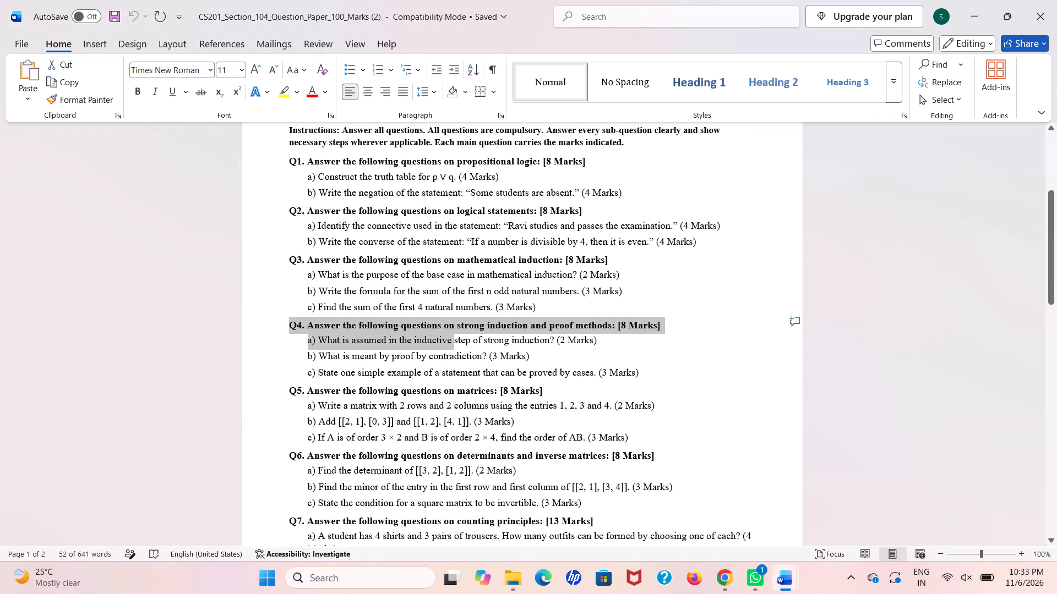
drag(489, 345, 683, 371)
key(ctrl+c)
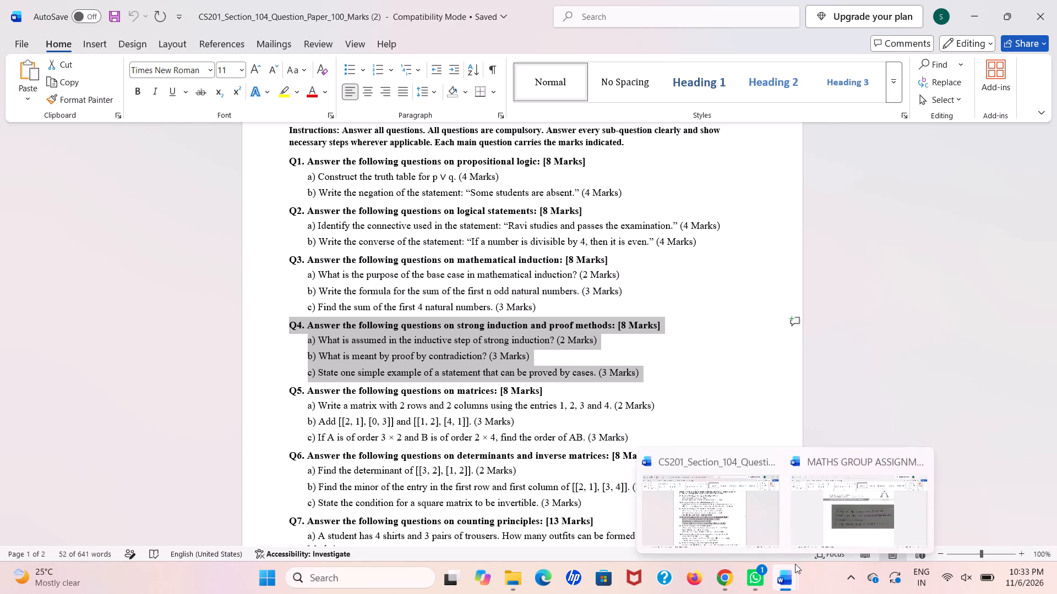
Paste the copied Q4 strong induction and proof methods question below the handwritten Q3 part c photo in the maths group assignment report.
click(843, 503)
double_click(317, 455)
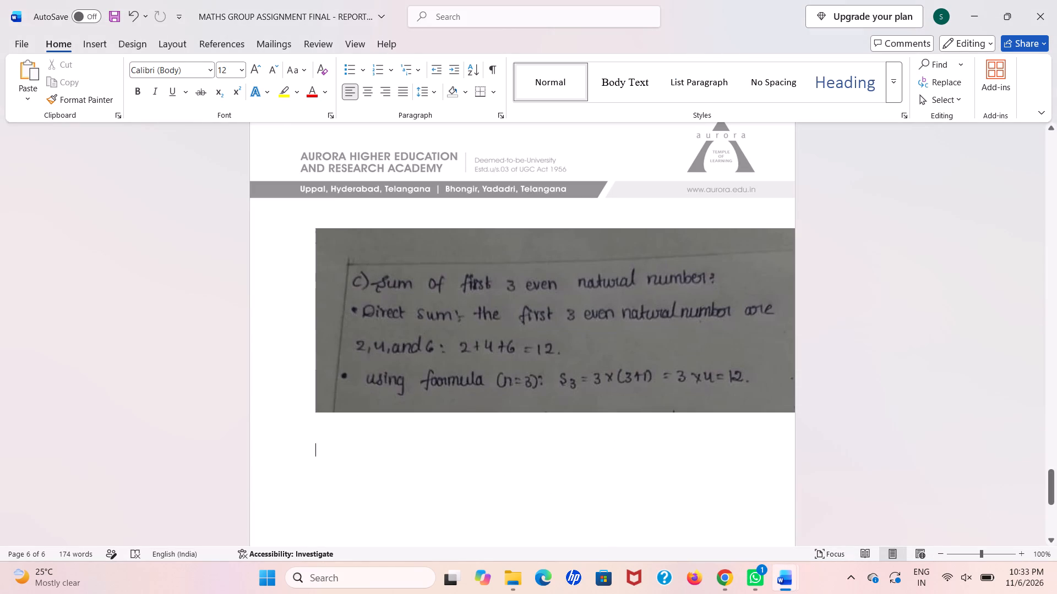
key(ctrl+v)
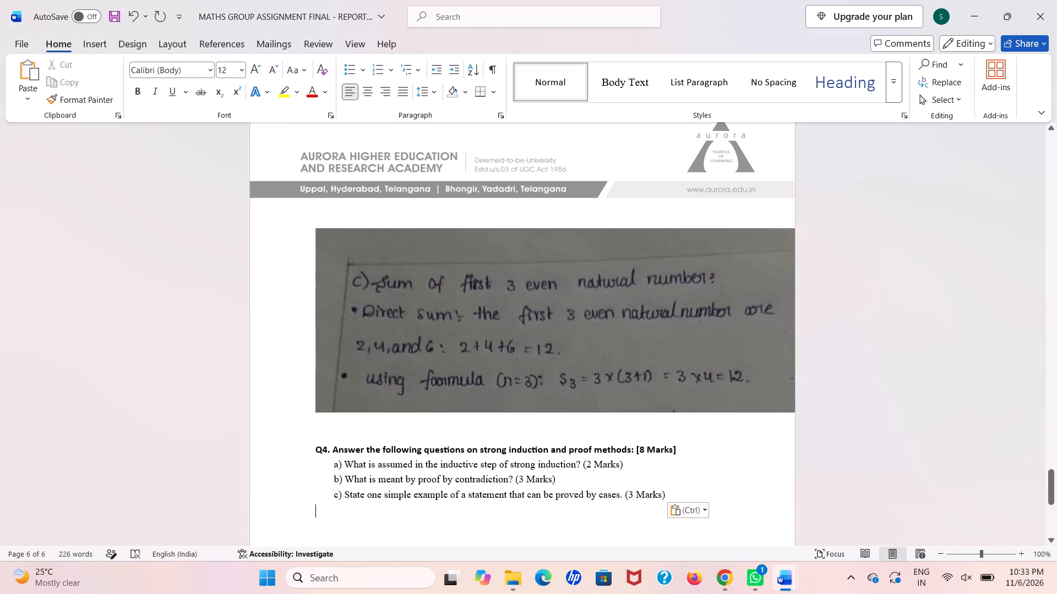
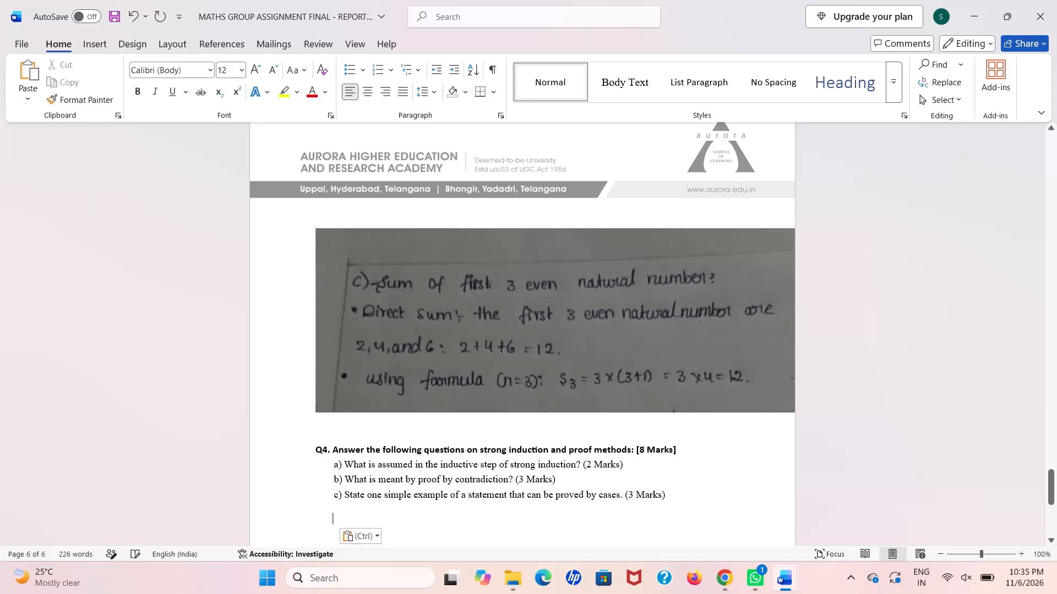
Apply a paste option to the Q4 strong induction question text pasted below the handwritten Q3 part c photo in the report.
click(373, 536)
click(396, 498)
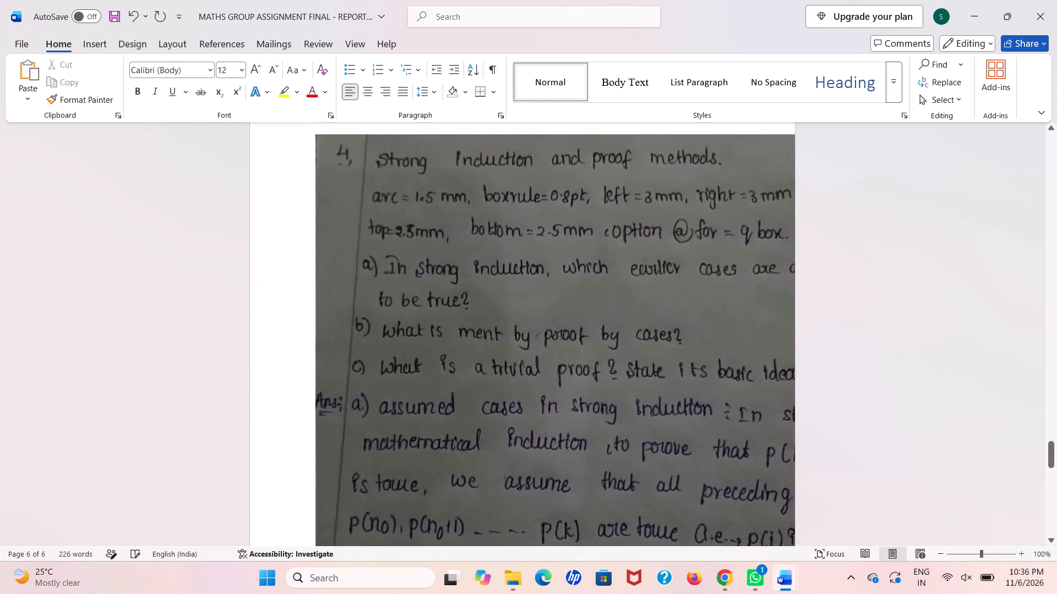
Cut the oversized handwritten Q4 strong induction and proof methods photo and paste it back at the same place in the report.
right_click(396, 498)
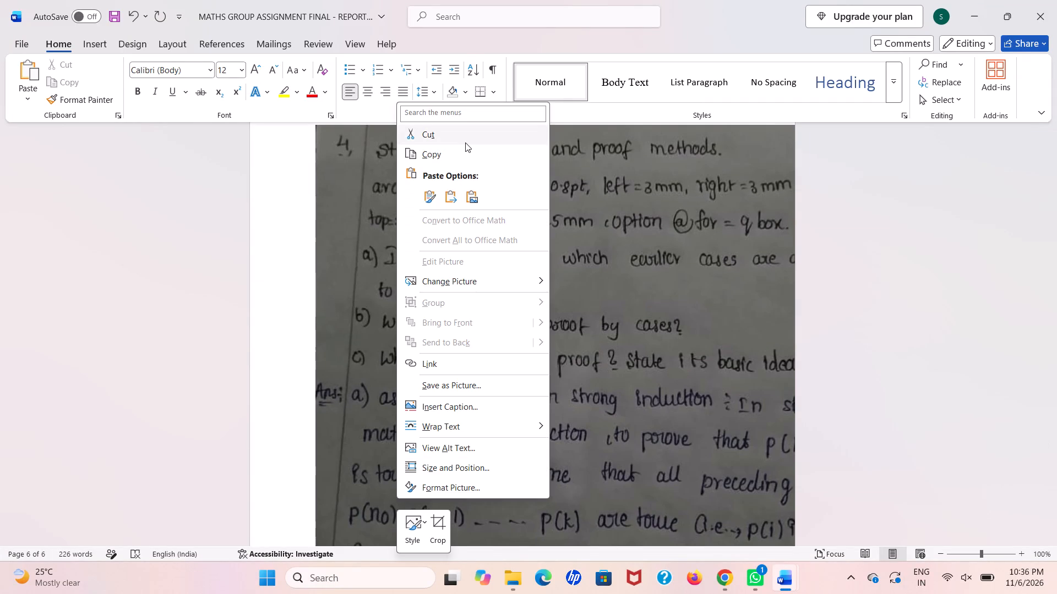
click(465, 142)
key(ctrl+v)
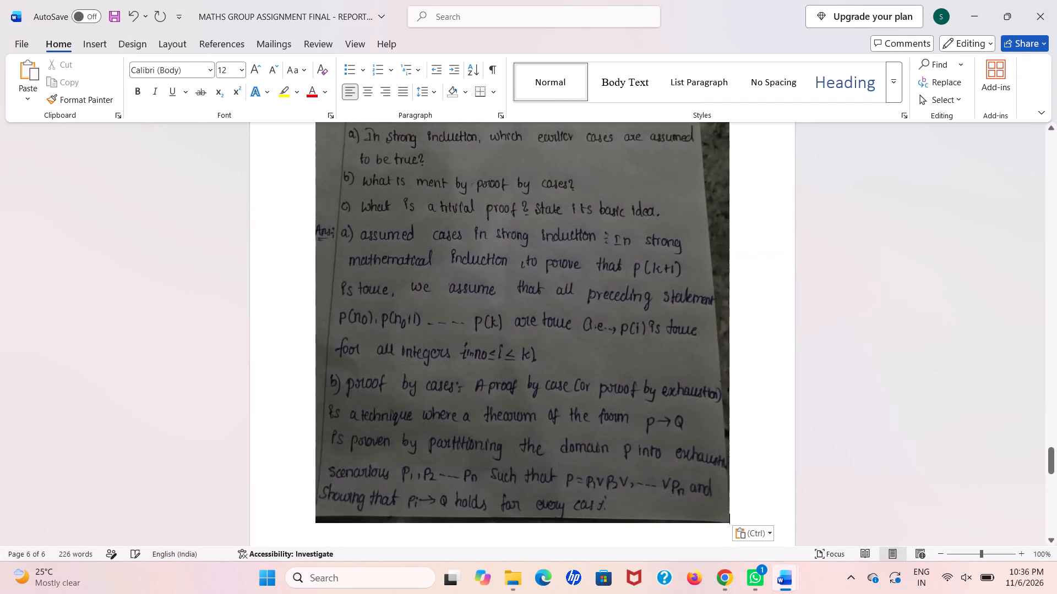
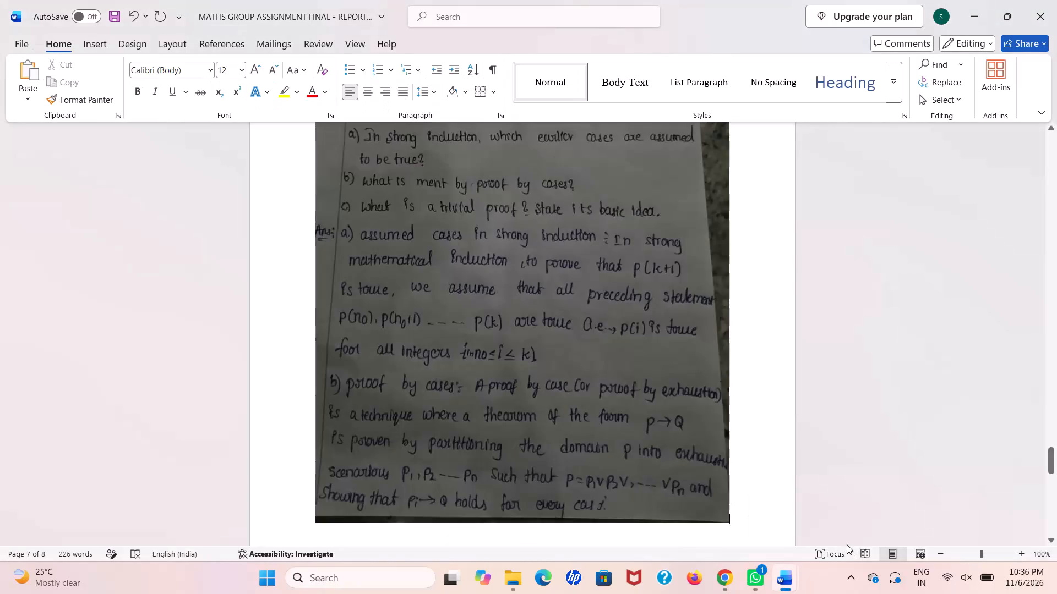
Paste the handwritten Q4 part c trivial proof photo as a picture on a new line below the strong induction photo.
scroll(668, 452, down, 1)
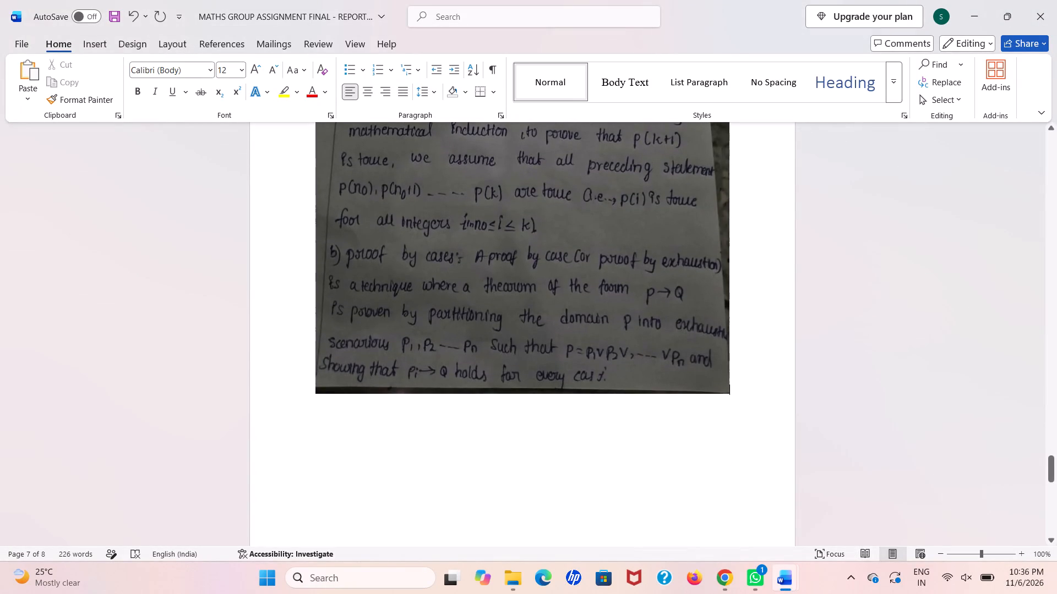
click(740, 394)
key(Return)
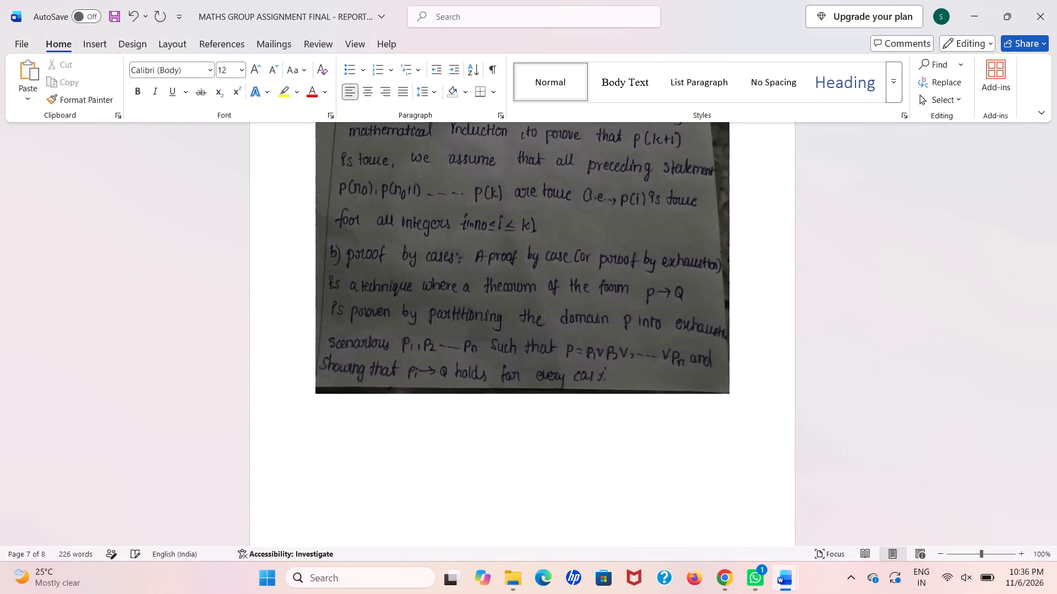
key(ctrl+v)
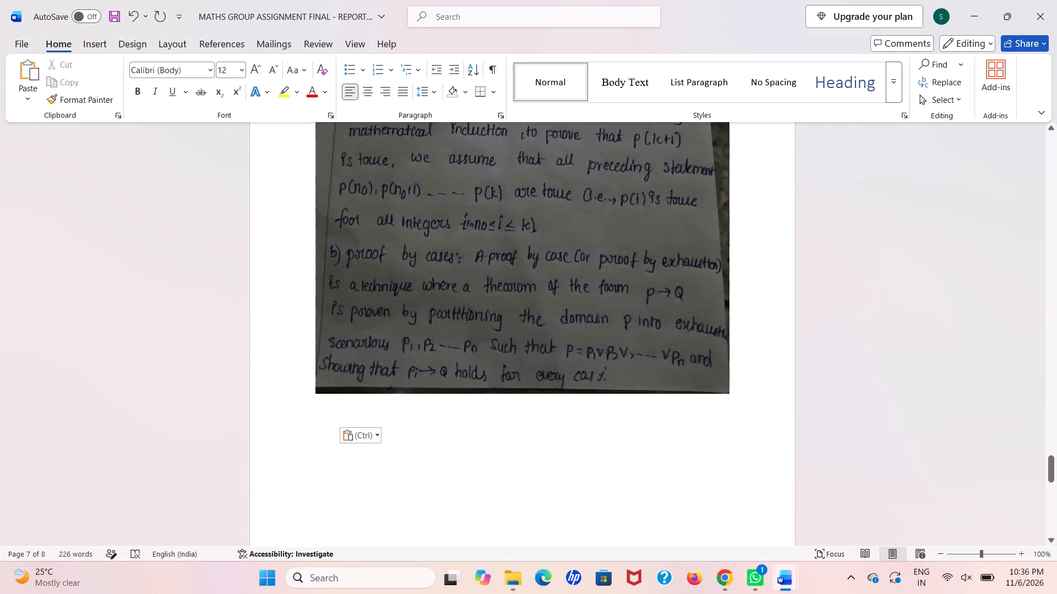
click(364, 433)
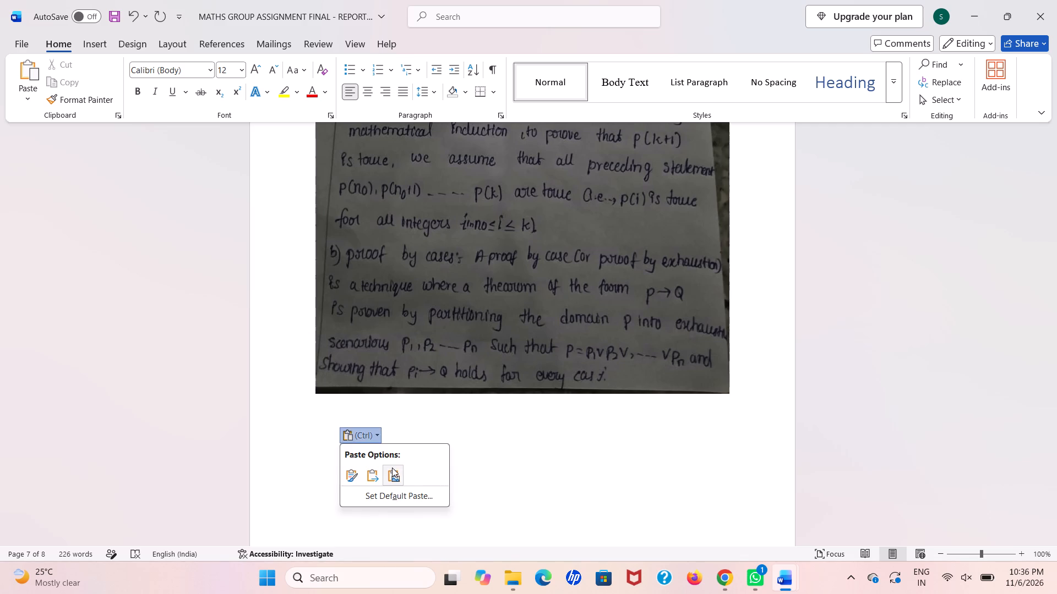
click(392, 468)
Cut the oversized handwritten trivial proof photo and paste it back at the same place in the report.
right_click(392, 468)
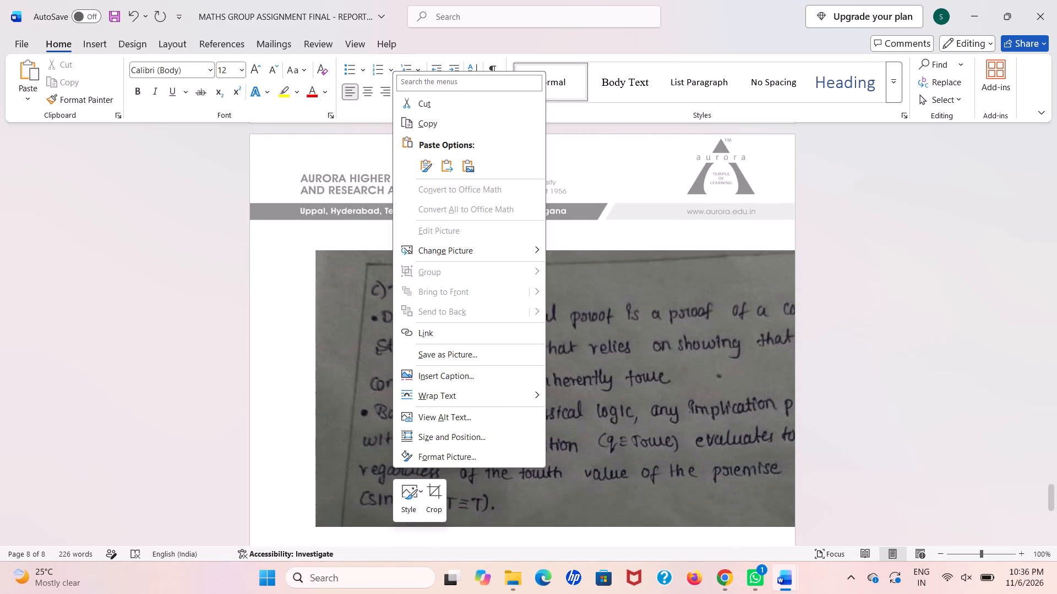
click(434, 102)
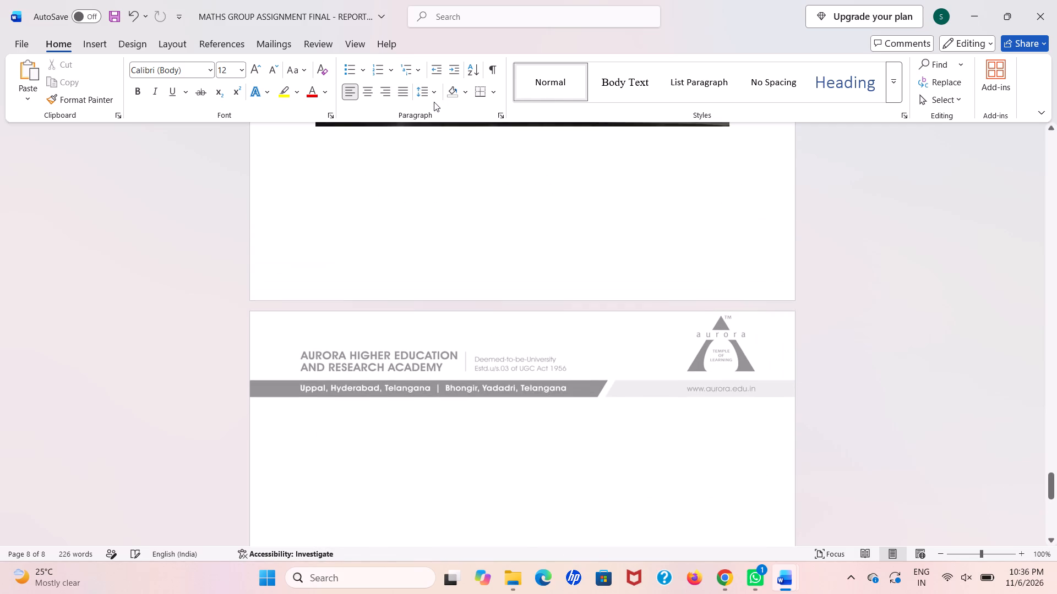
key(ctrl+v)
scroll(434, 102, up, 1)
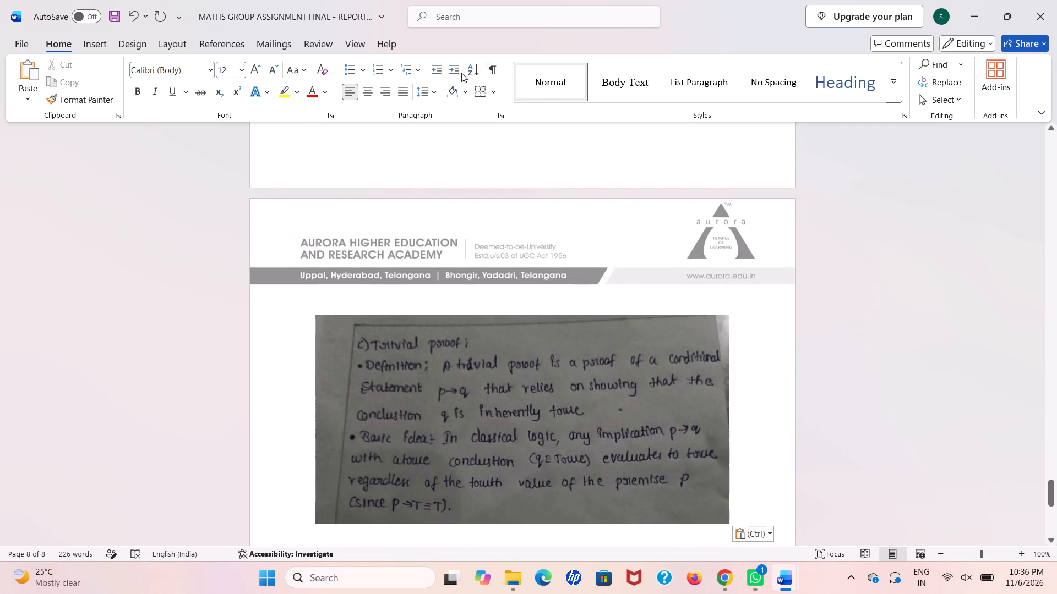
Copy Q5 on matrices with sub-questions a to c from the CS201 question paper into the report, below the trivial proof photo.
scroll(522, 276, down, 2)
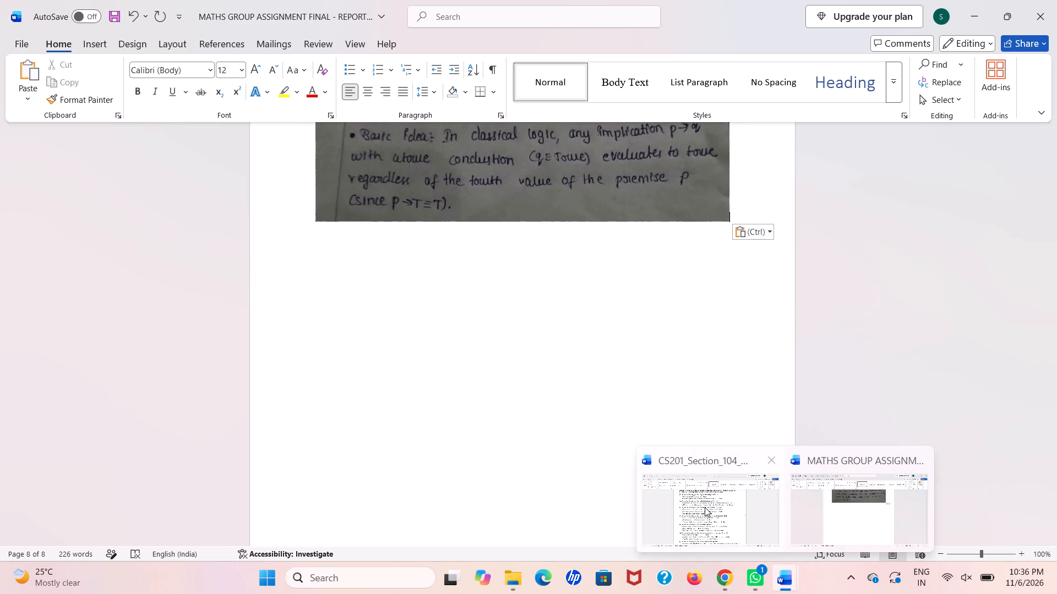
click(705, 507)
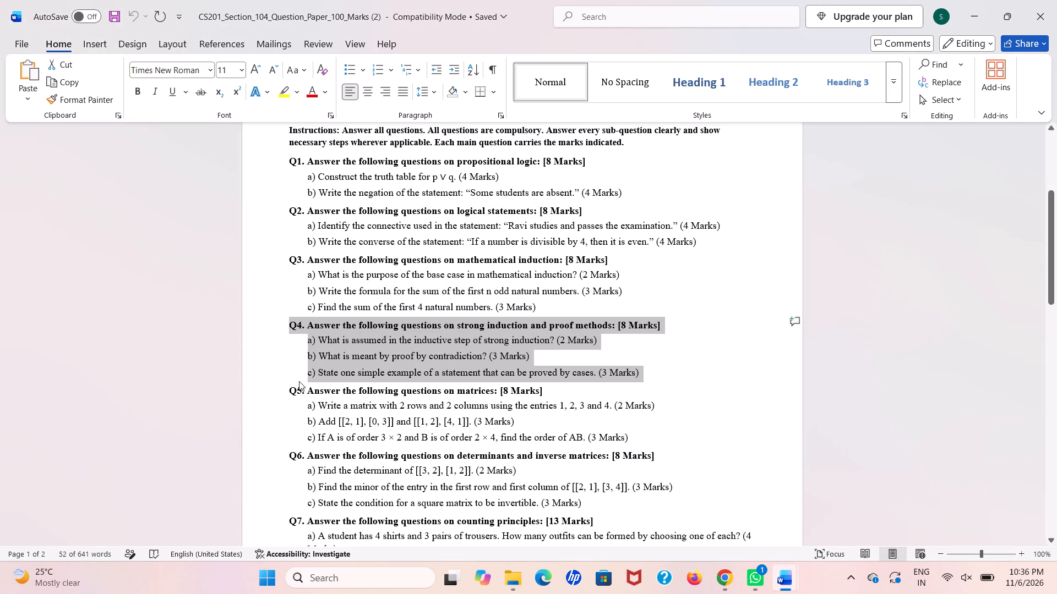
drag(288, 384, 575, 433)
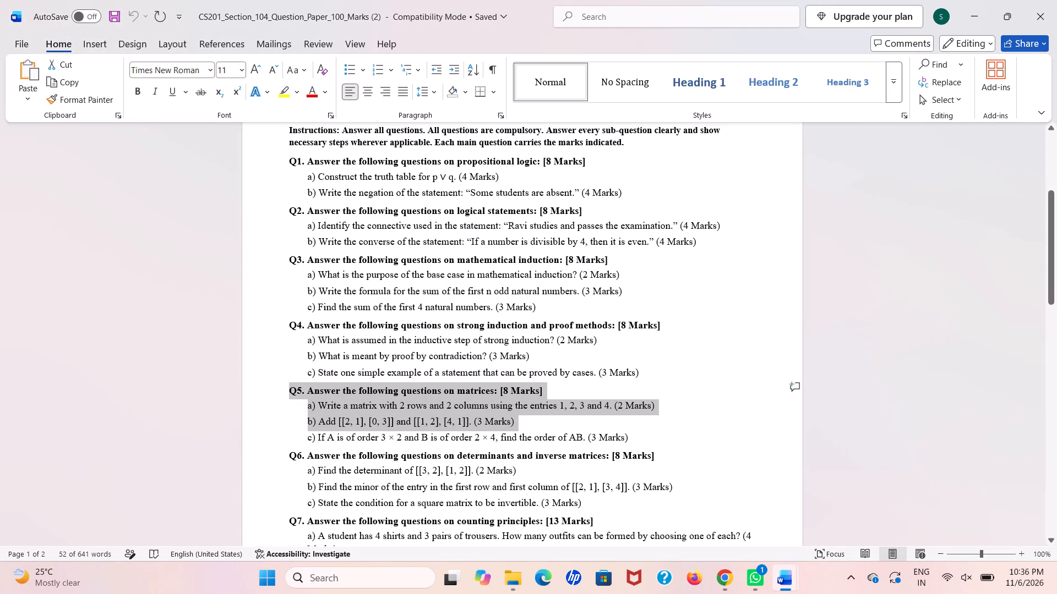
drag(575, 433, 646, 436)
key(ctrl+c)
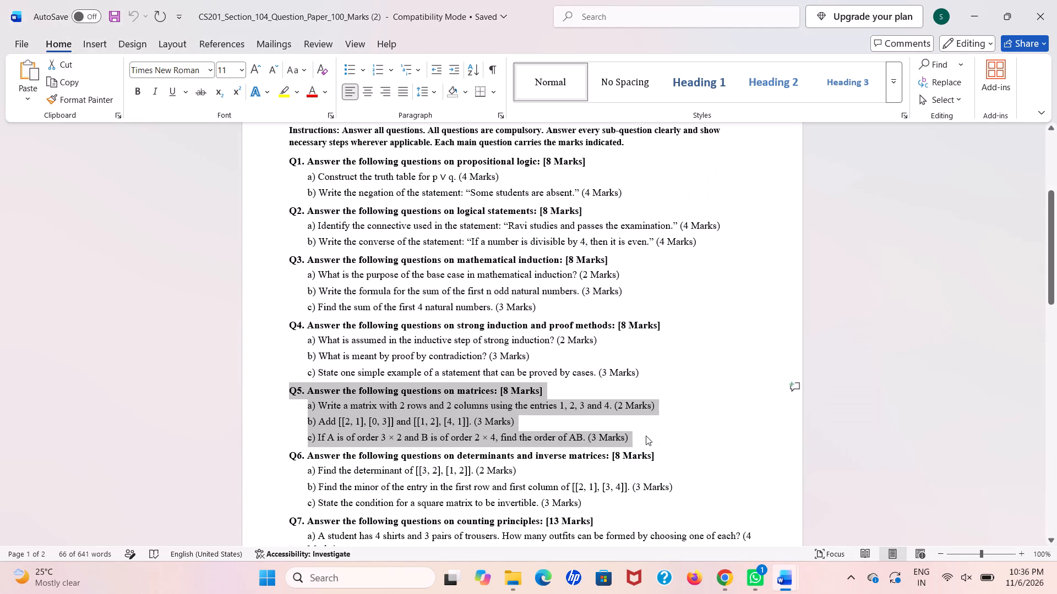
ctrl+click(646, 436)
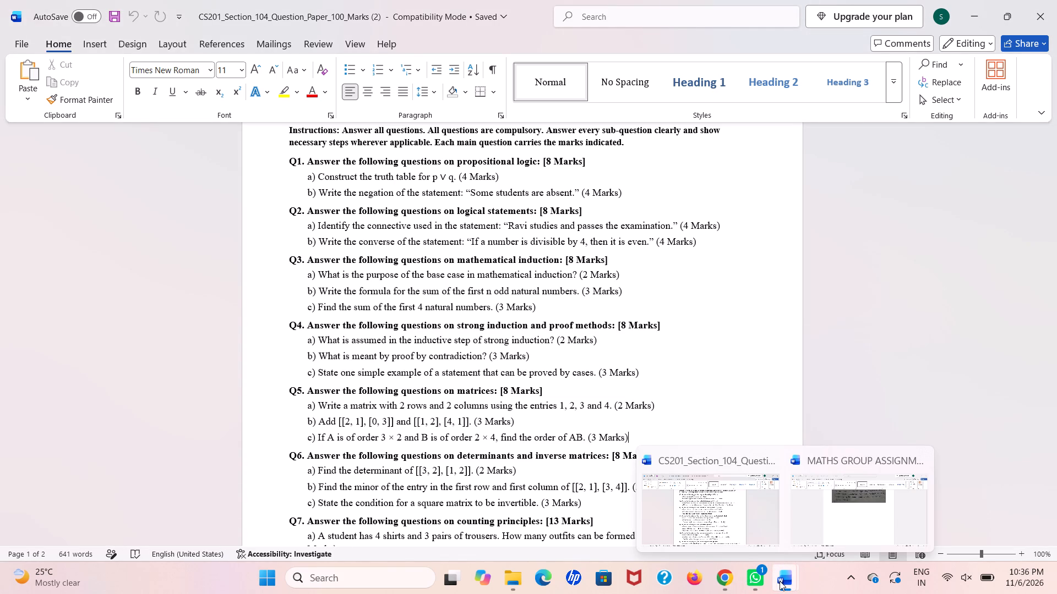
click(780, 581)
click(844, 509)
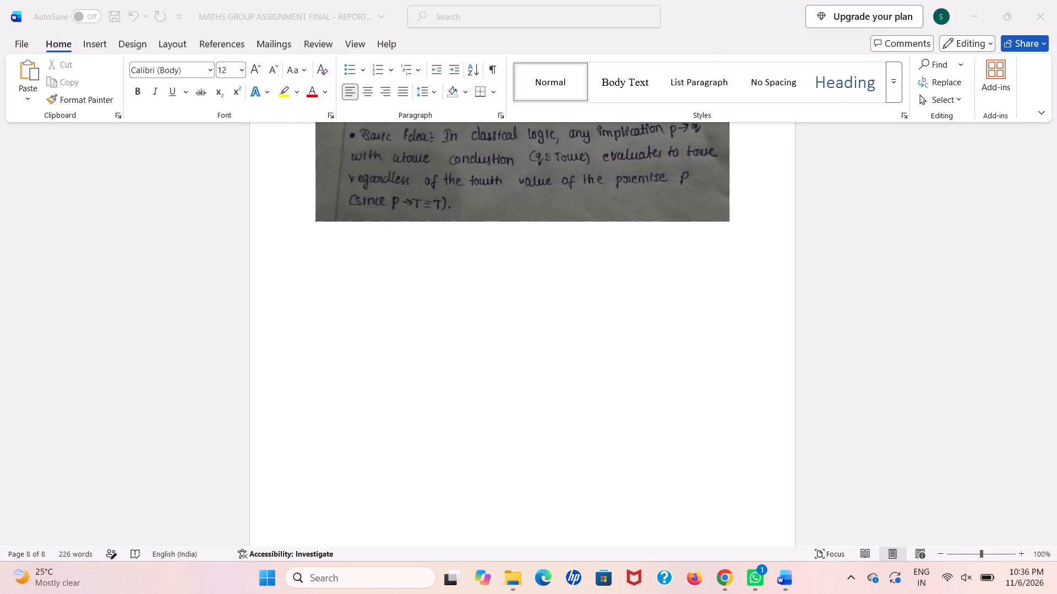
click(303, 302)
click(303, 302)
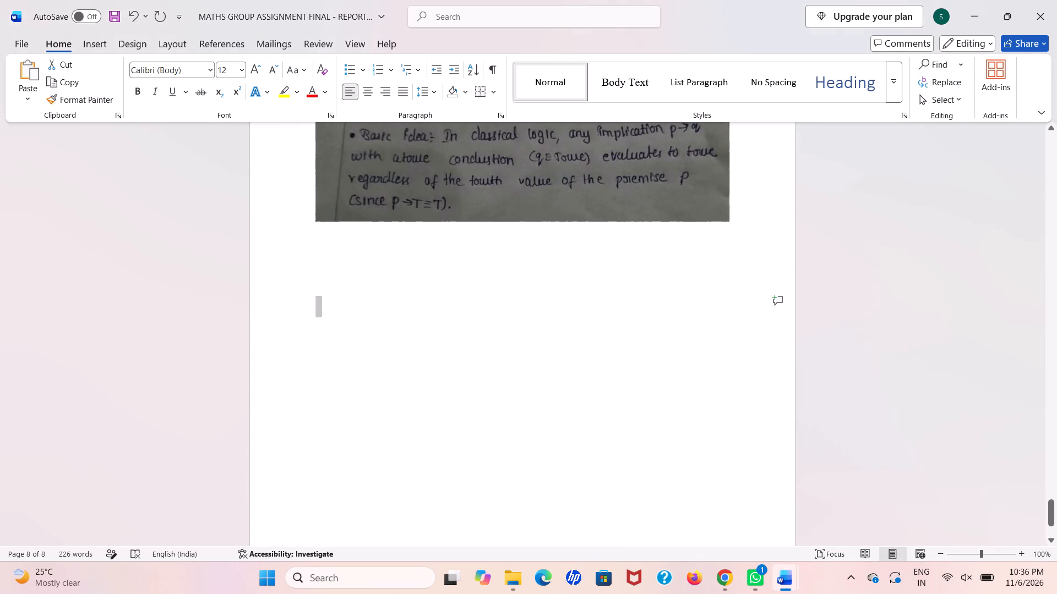
double_click(310, 285)
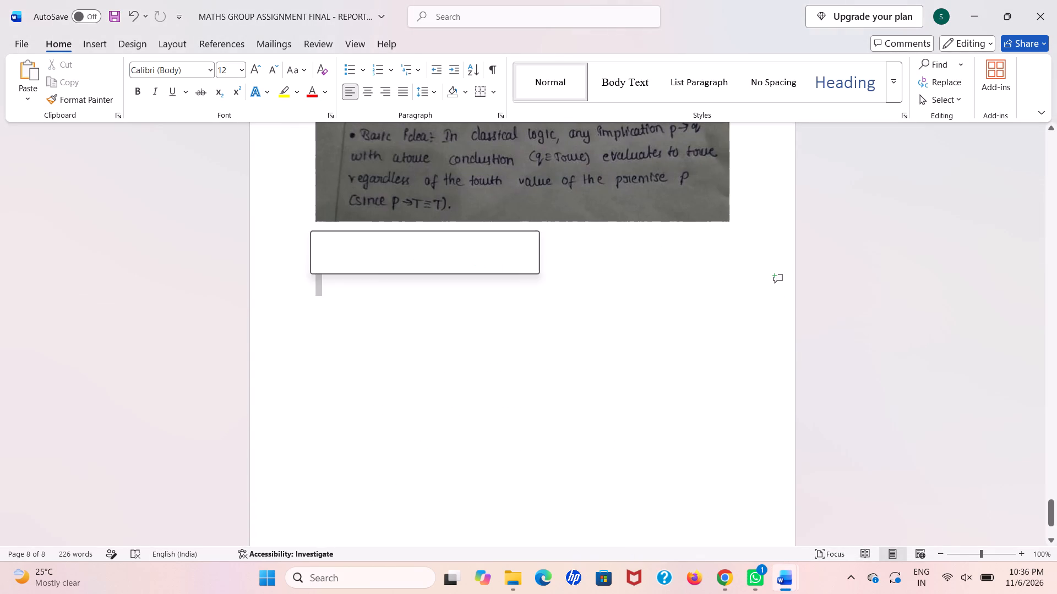
key(ctrl+v)
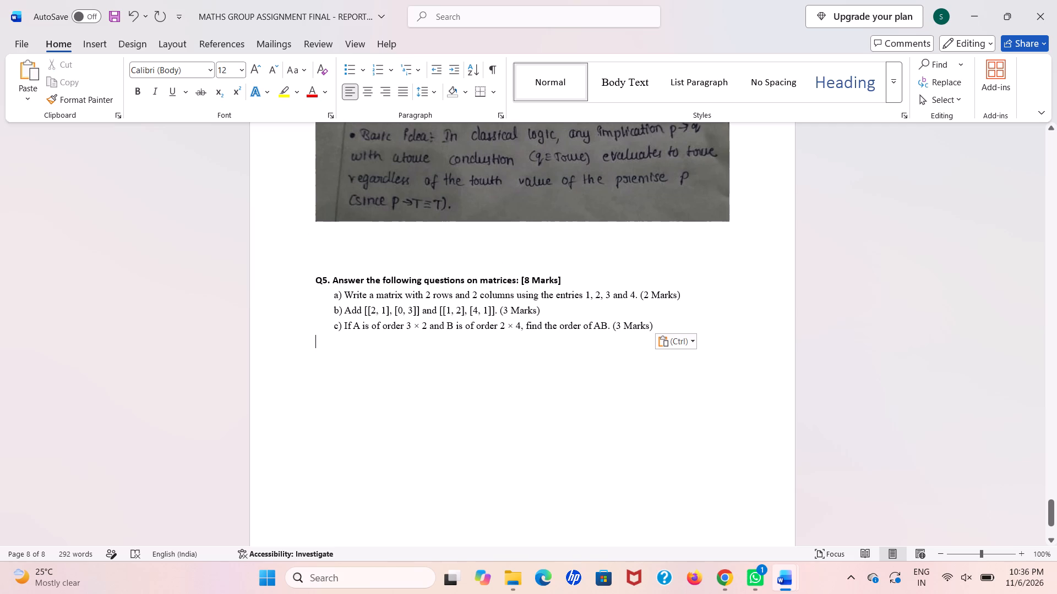
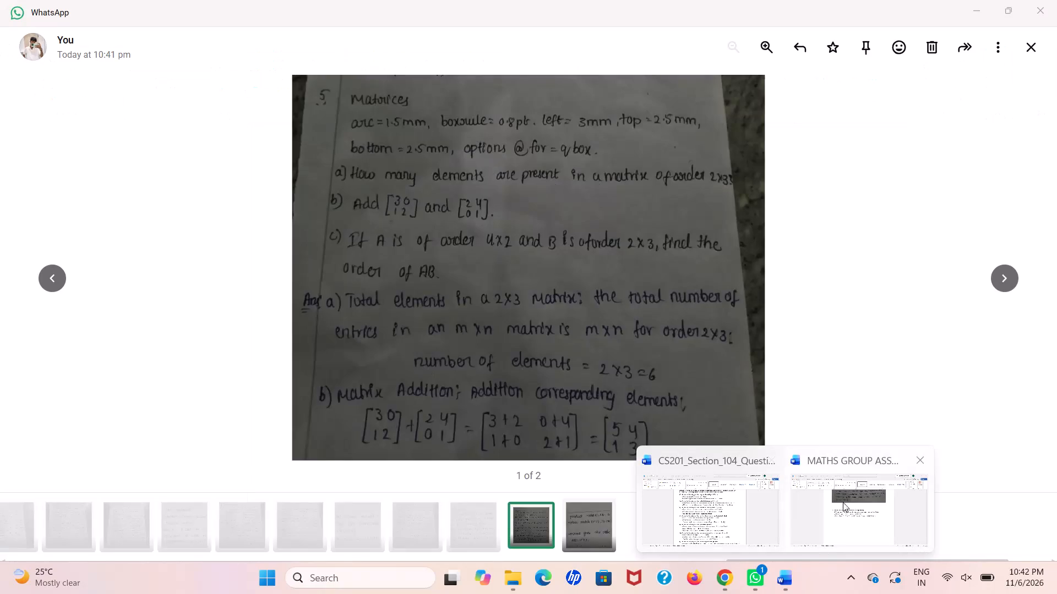
Switch to the maths group assignment report in Word and paste the handwritten Q5 matrices photo as a picture below Q5's sub-questions.
click(870, 504)
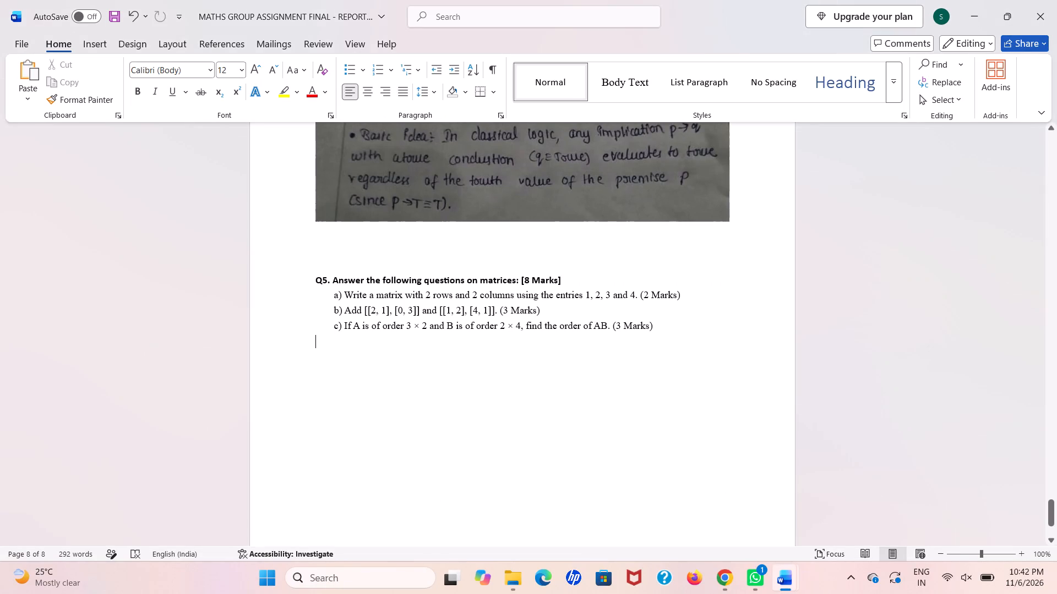
key(ctrl+v)
click(371, 371)
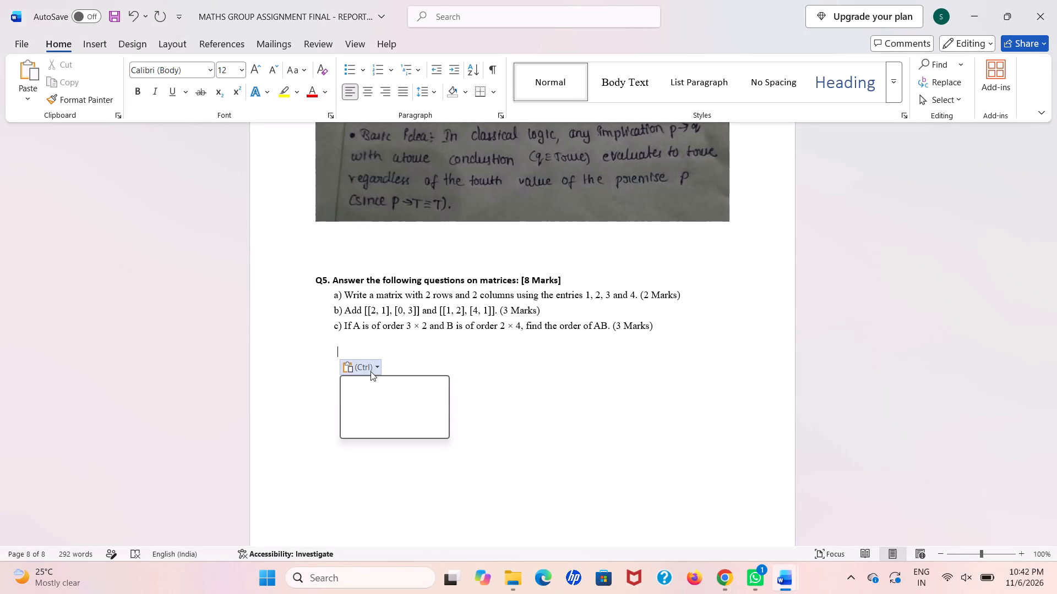
click(389, 407)
Cut the oversized handwritten Q5 matrices photo and paste it back at the same place in the report.
right_click(389, 407)
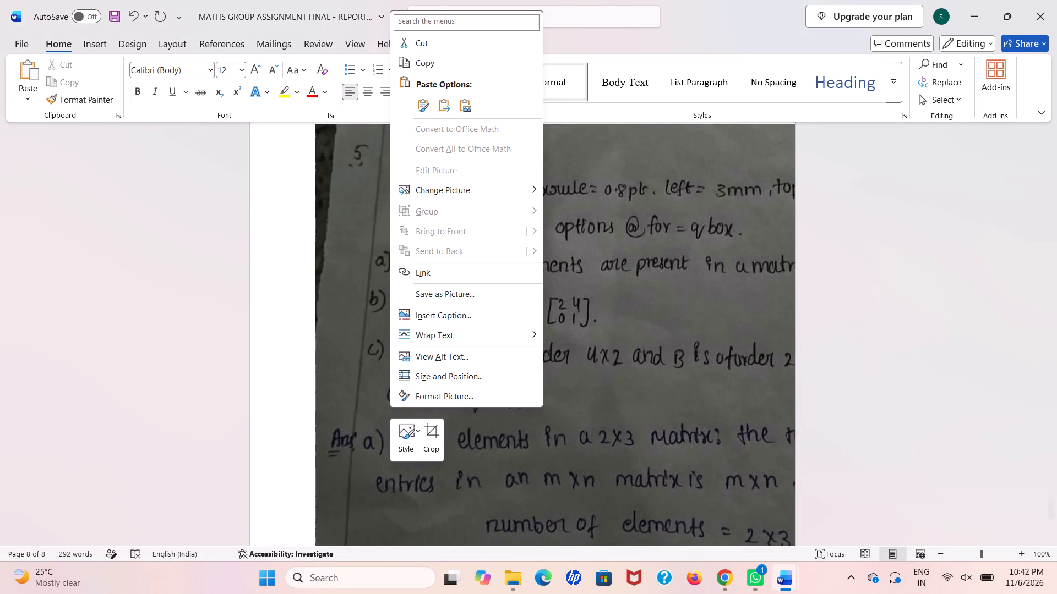
click(423, 41)
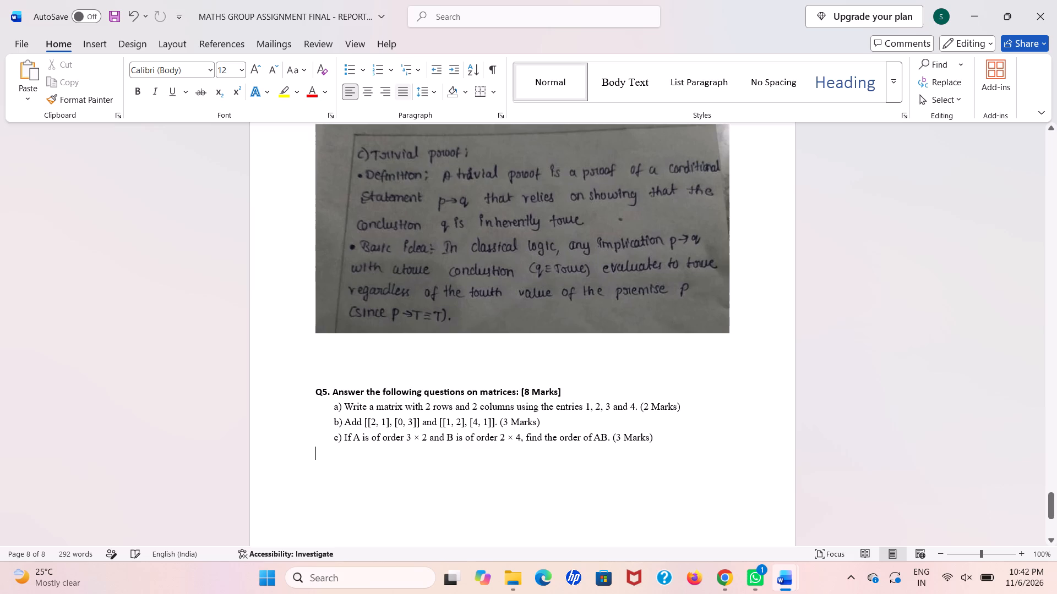
key(ctrl+v)
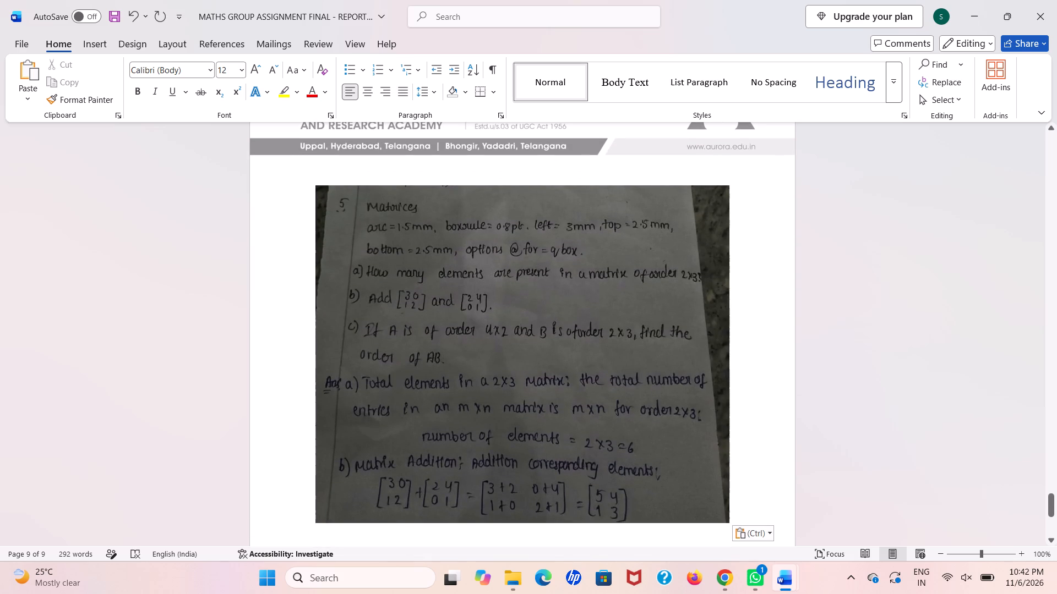
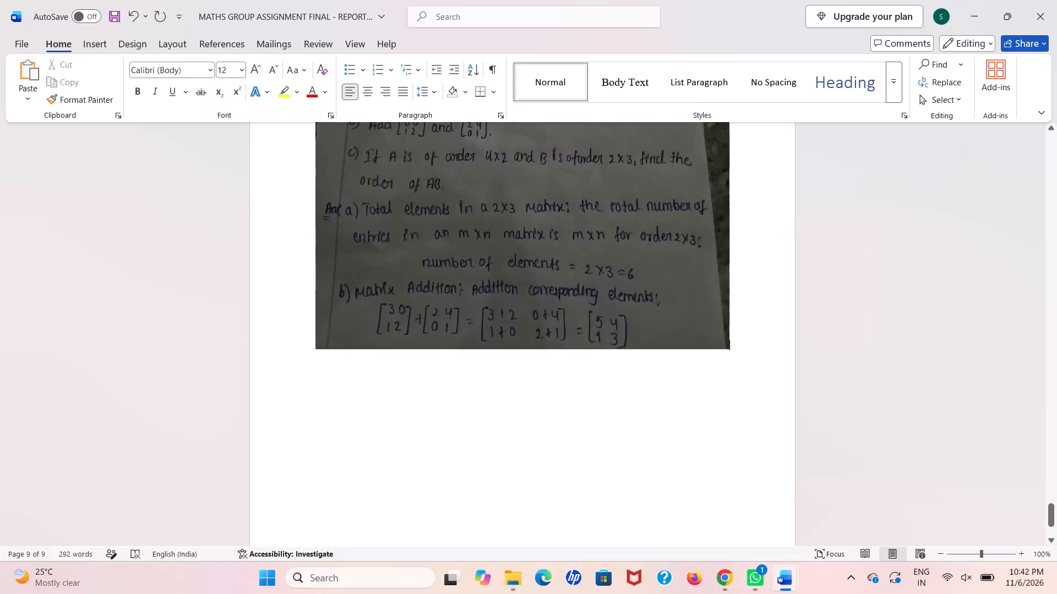
Paste the copied picture on a new line below the handwritten Q5 matrix addition photo and open its paste format choices.
click(737, 356)
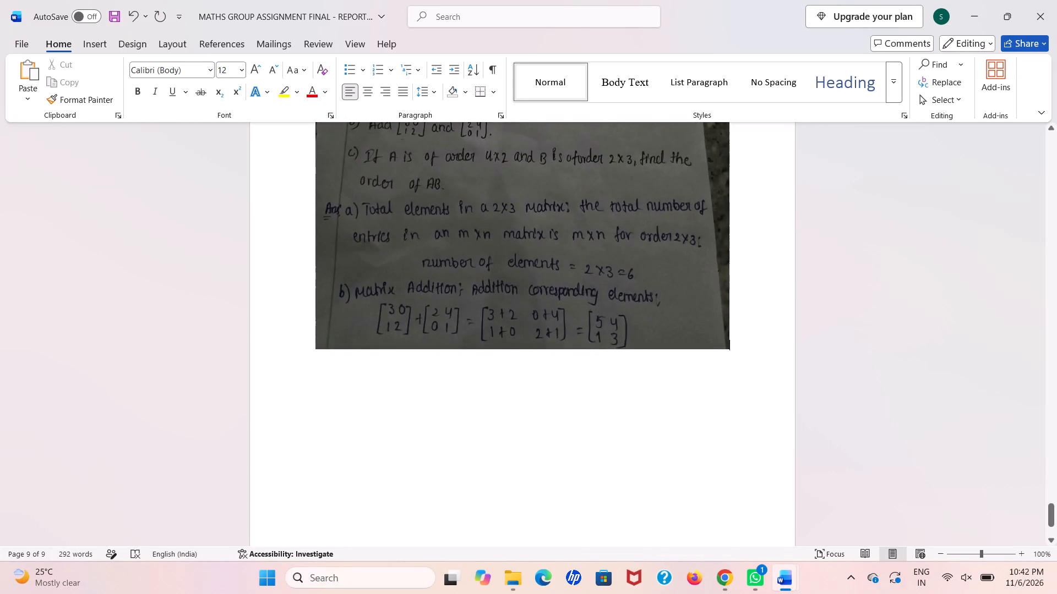
click(737, 356)
key(Return)
key(ctrl+v)
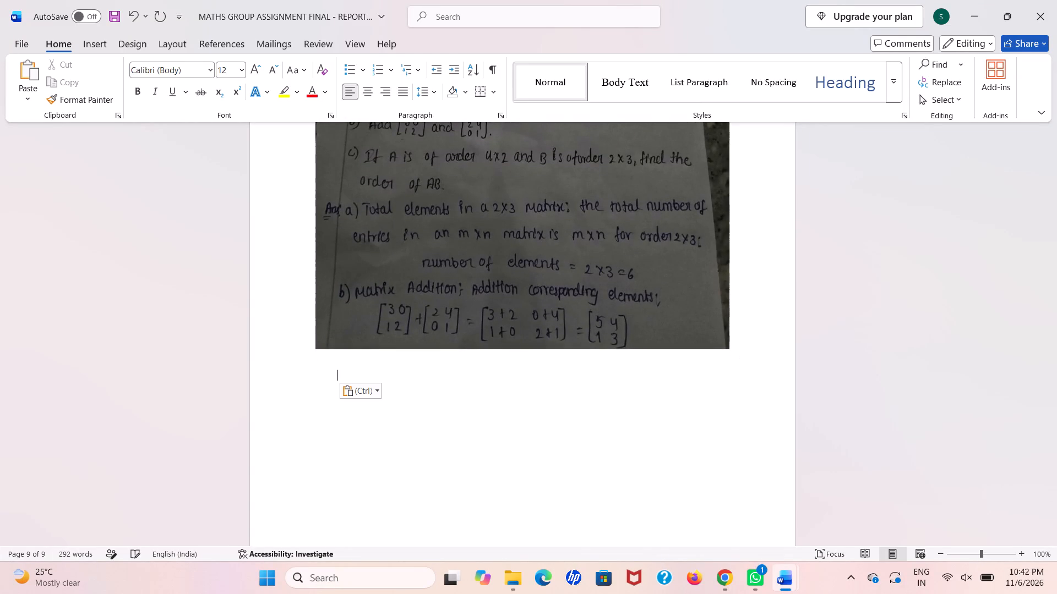
click(366, 395)
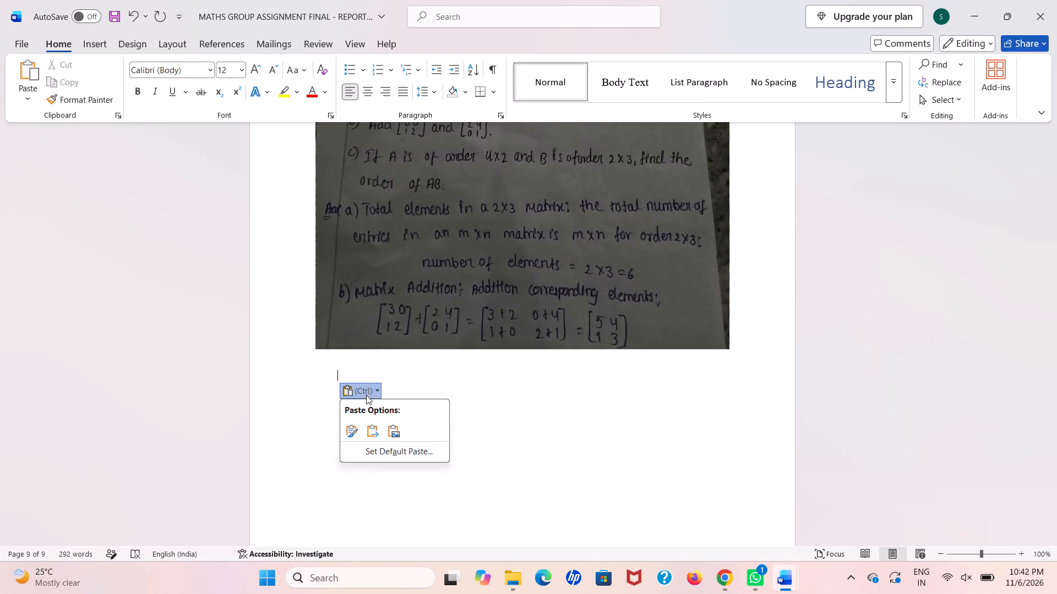
Paste the handwritten Q5 part c answer photo as a picture below the matrix addition photo.
click(385, 421)
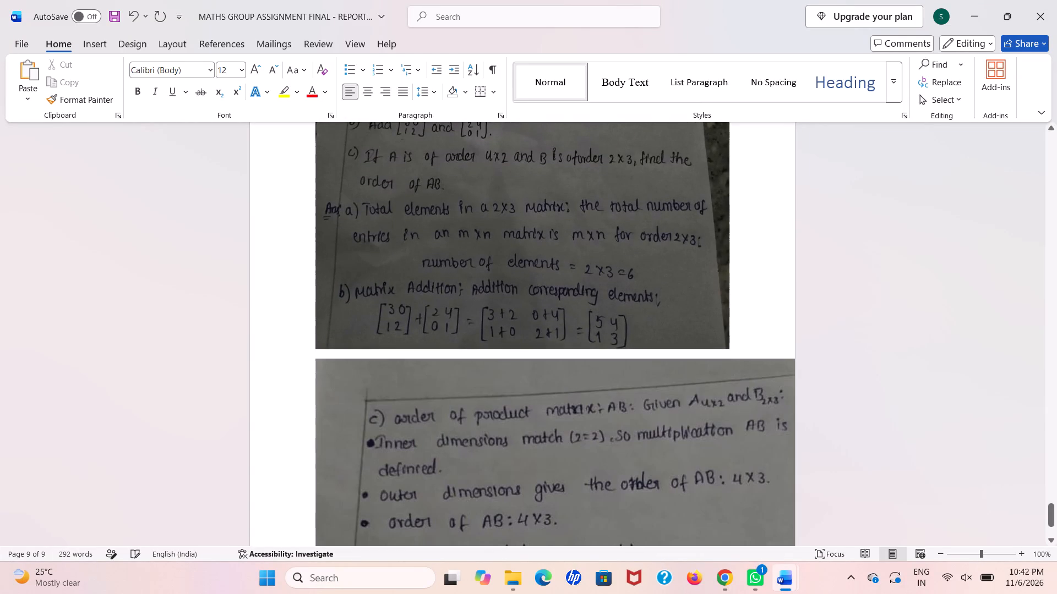
Copy Q6 on determinants and inverse matrices with sub-questions a to c from the CS201 question paper and return to the report.
scroll(534, 461, down, 2)
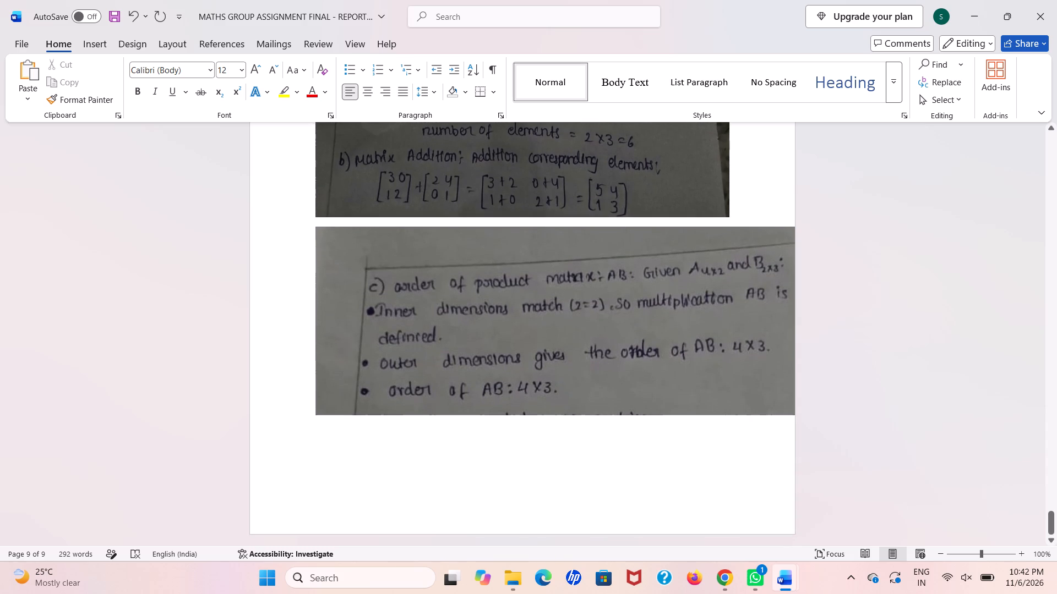
scroll(534, 461, down, 1)
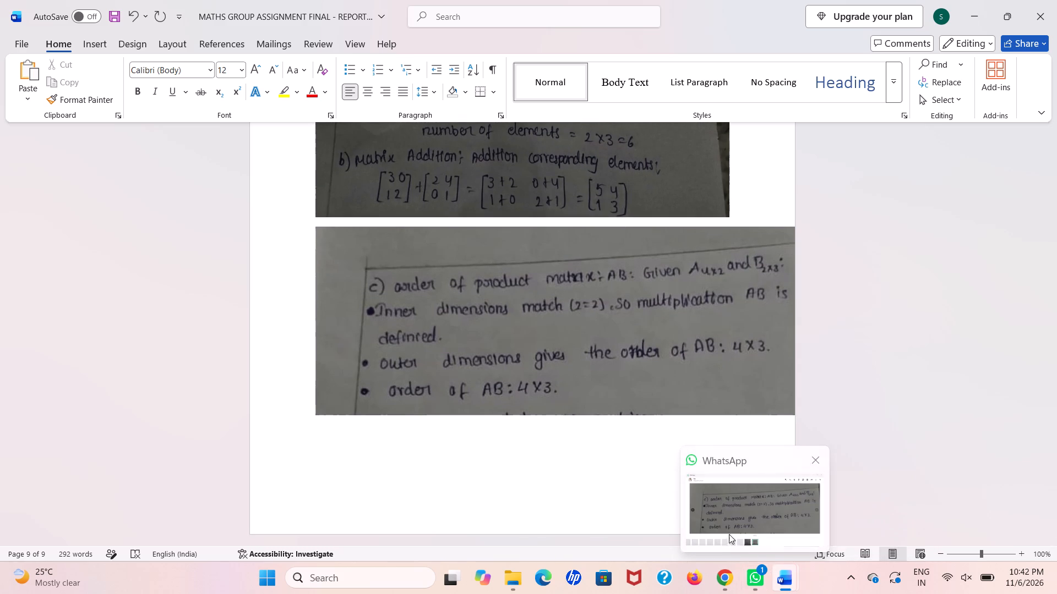
click(707, 494)
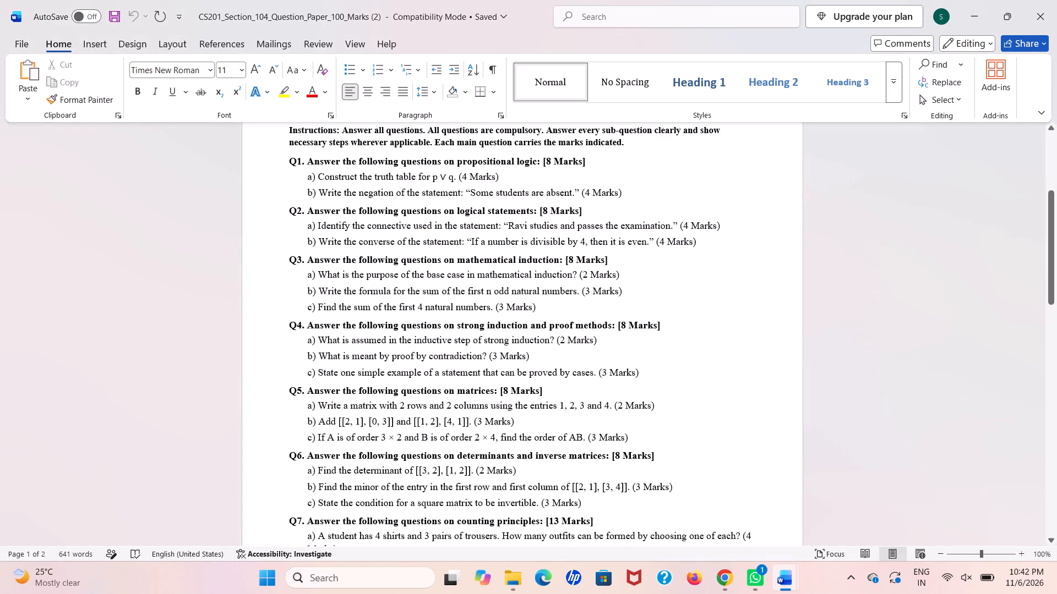
drag(290, 452, 409, 457)
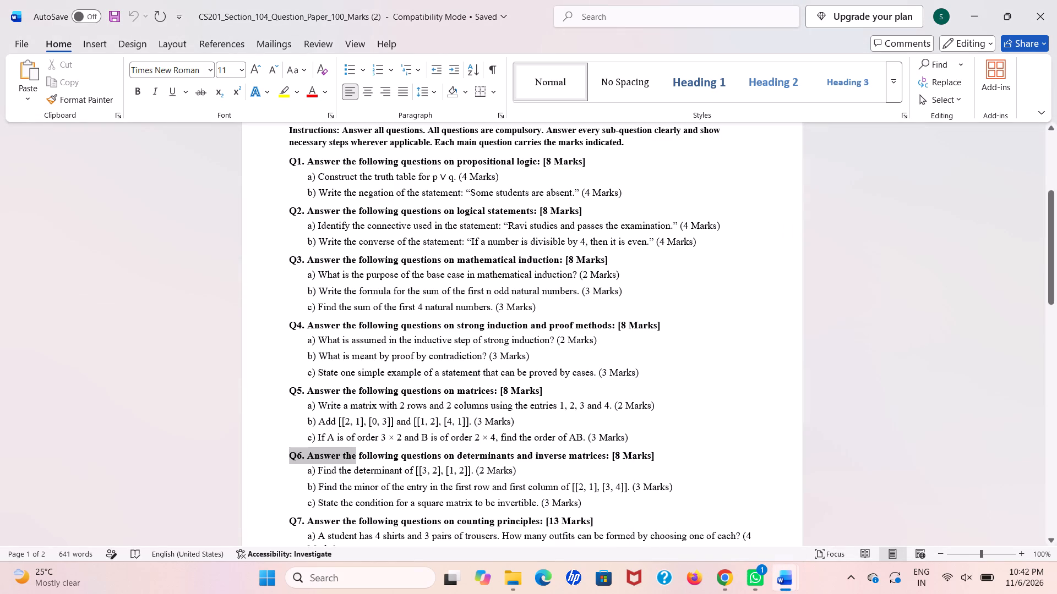
drag(409, 457, 593, 508)
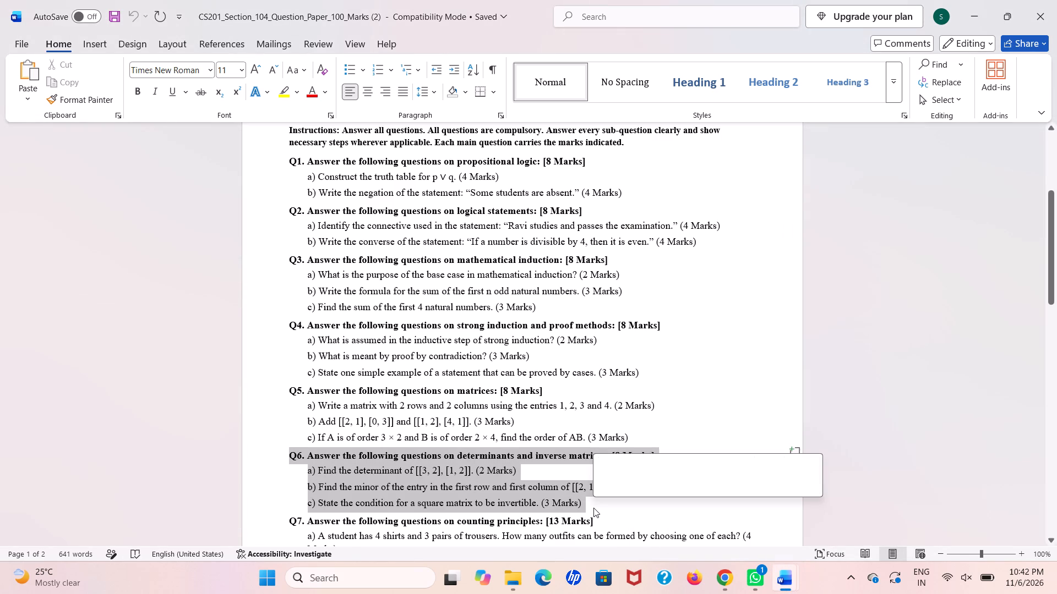
key(ctrl+c)
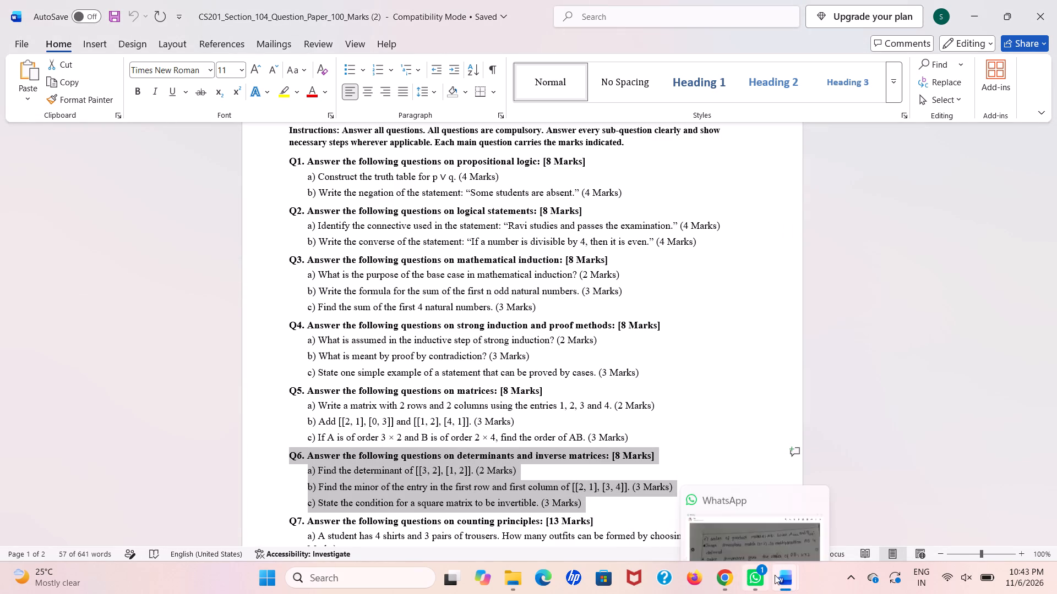
click(827, 519)
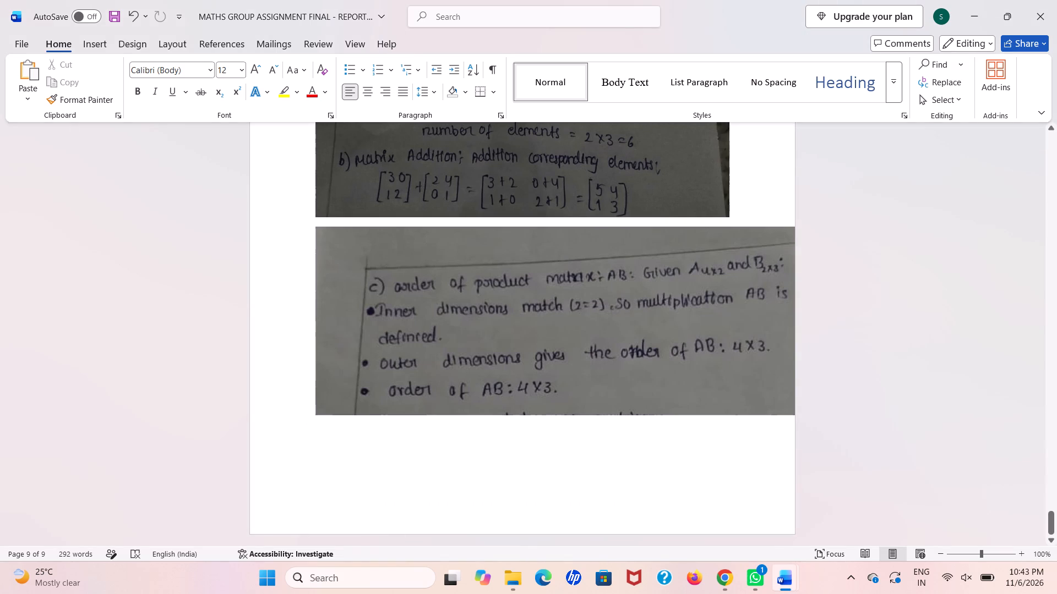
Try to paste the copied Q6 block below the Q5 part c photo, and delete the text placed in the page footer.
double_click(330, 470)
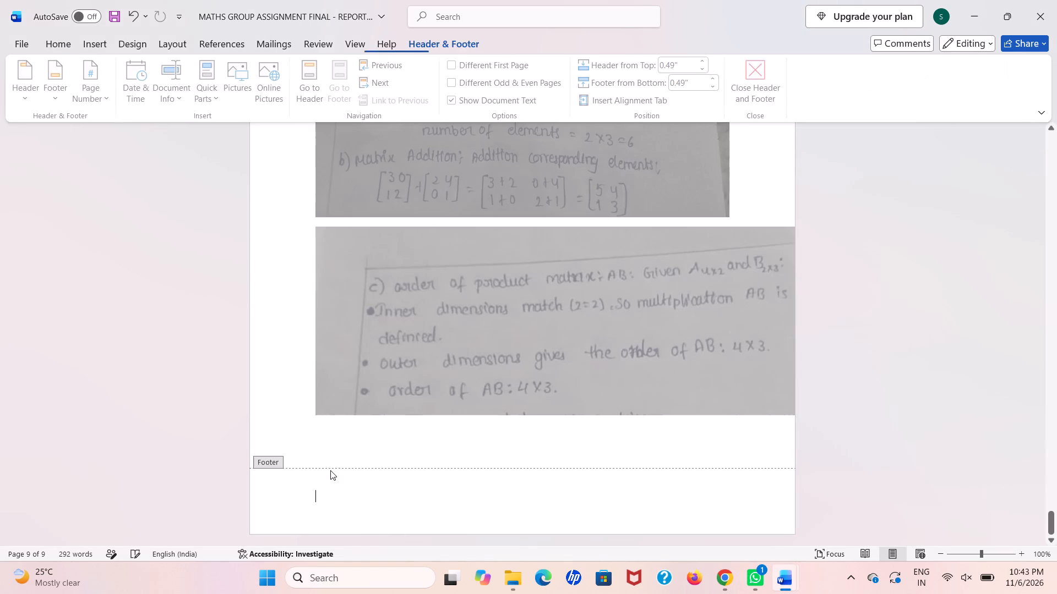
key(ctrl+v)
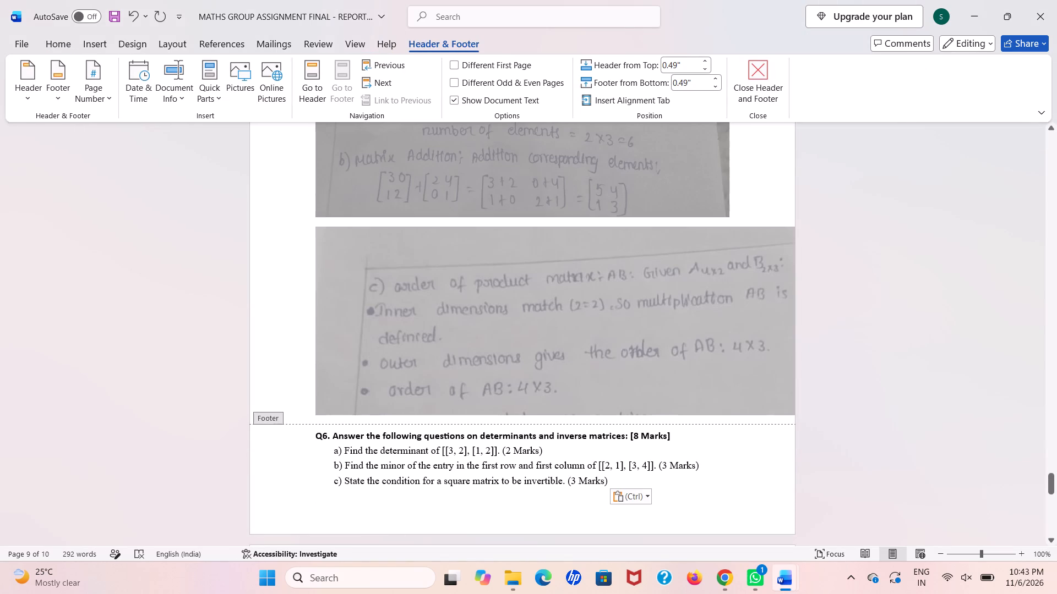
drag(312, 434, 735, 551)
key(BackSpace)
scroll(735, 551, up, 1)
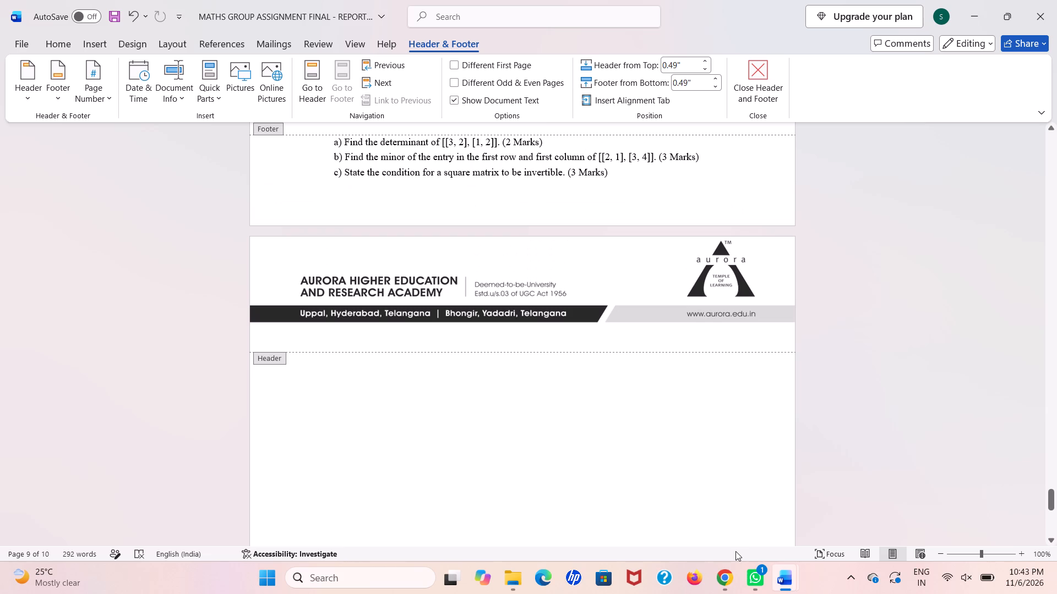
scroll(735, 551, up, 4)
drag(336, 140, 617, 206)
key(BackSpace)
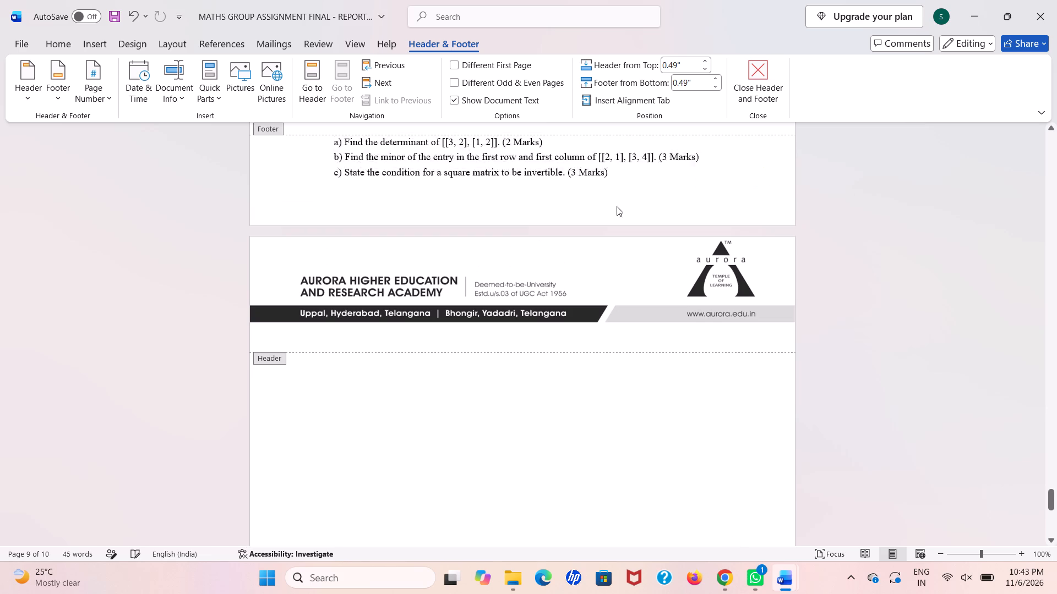
Paste the copied Q6 block with sub-questions a to c into the report body after the Q5 part c photo.
double_click(482, 447)
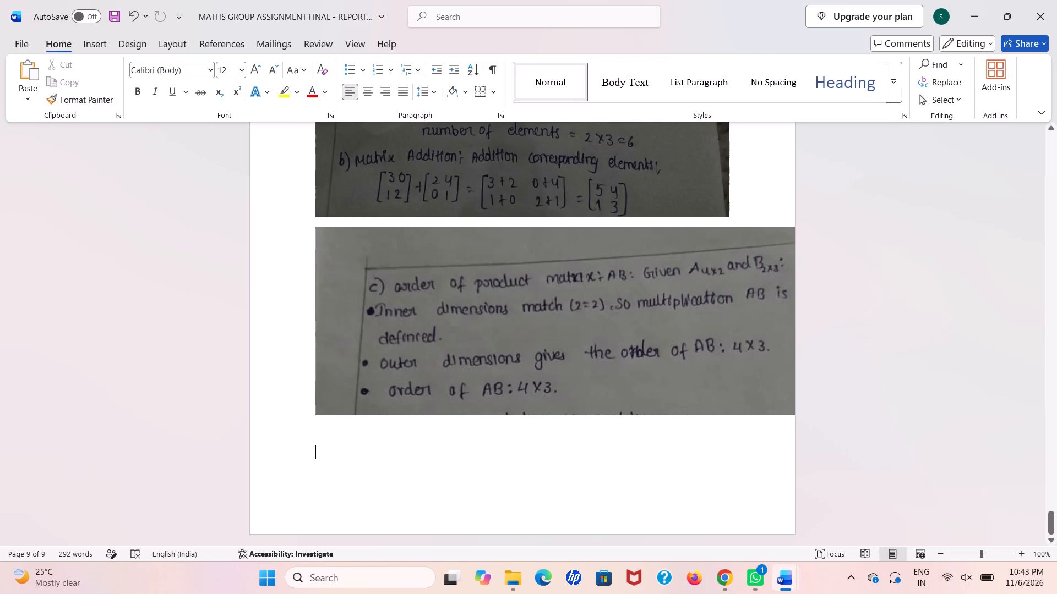
key(ctrl+v)
scroll(482, 447, down, 1)
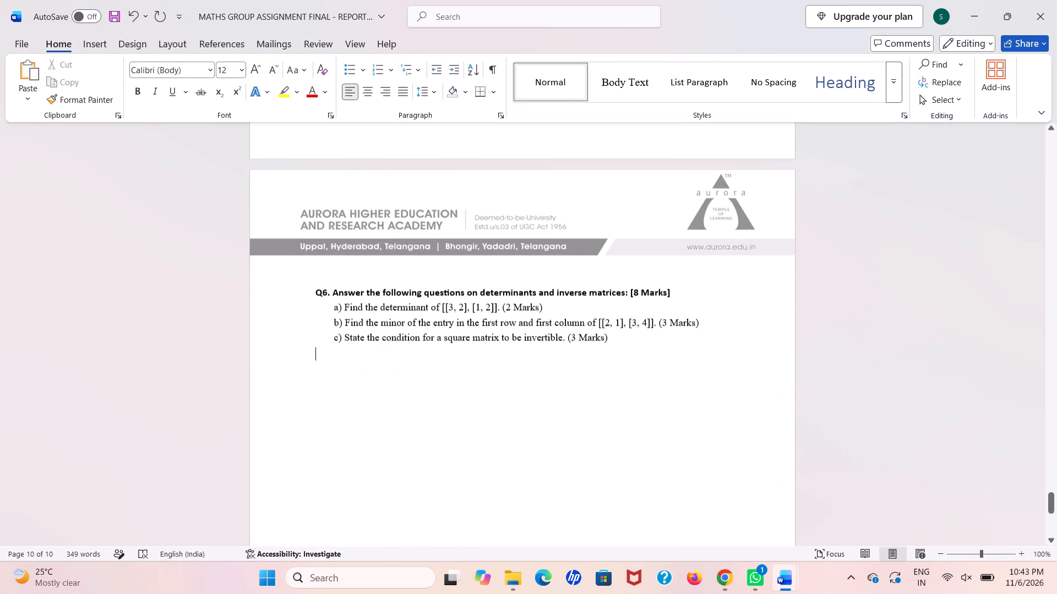
scroll(482, 447, down, 1)
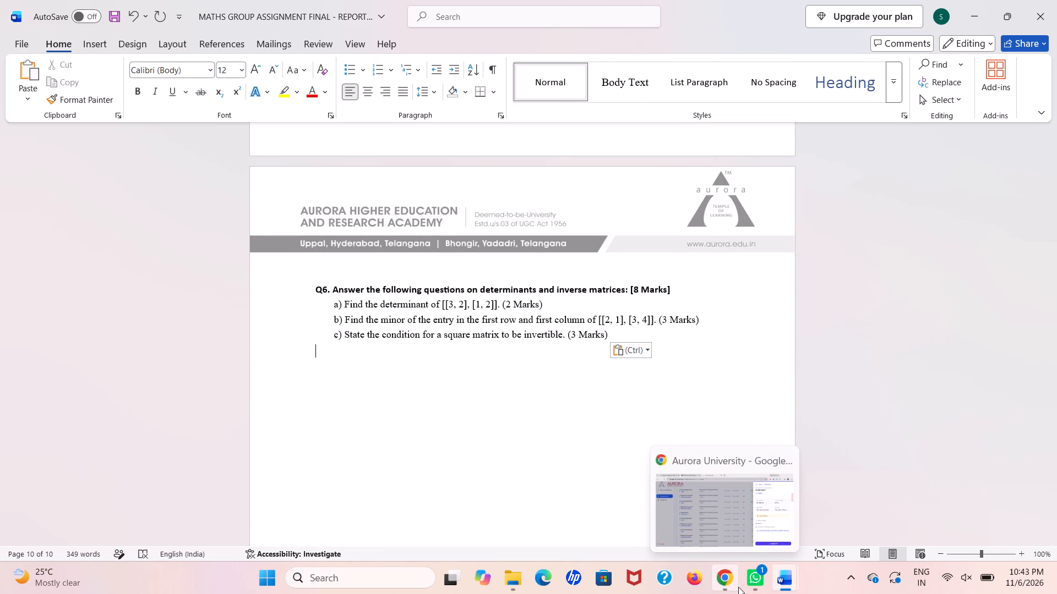
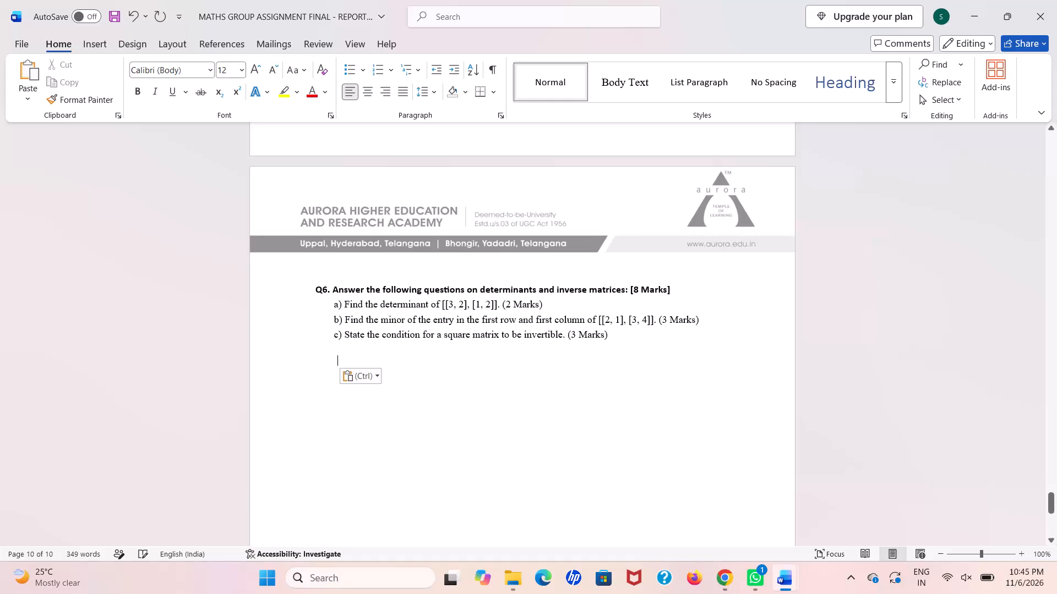
click(369, 376)
click(387, 416)
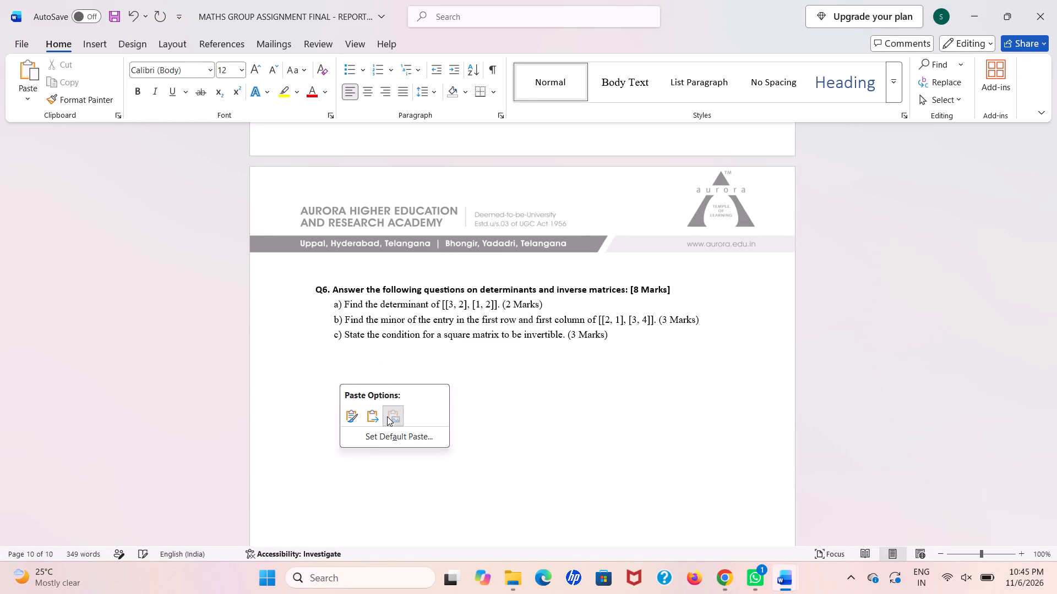
right_click(387, 416)
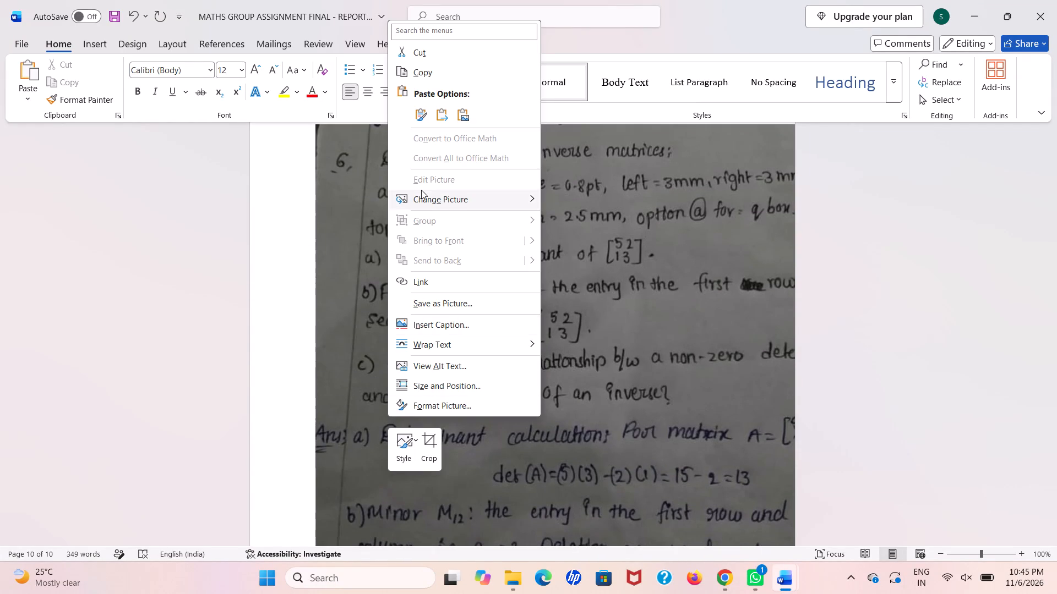
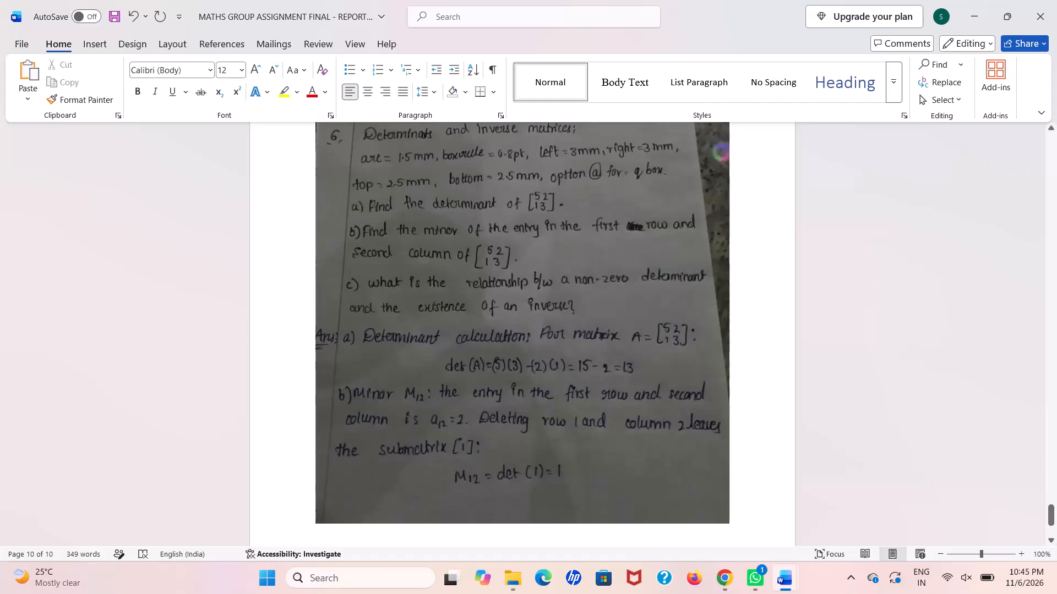
Paste the handwritten answer photo for Q6 parts a and b below the Q6 question block and open its paste options.
key(Return)
key(ctrl+v)
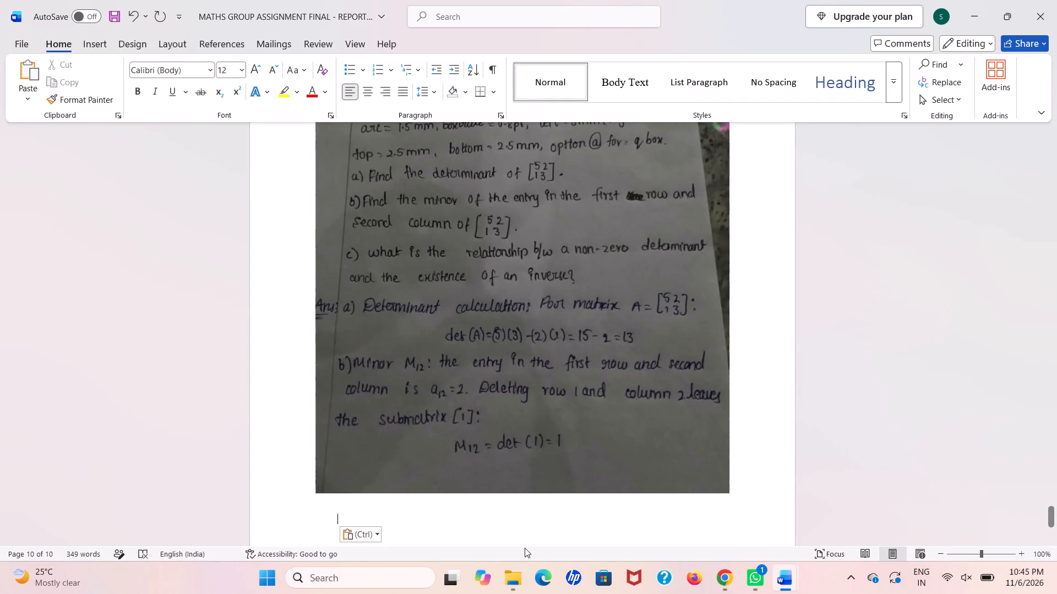
click(372, 536)
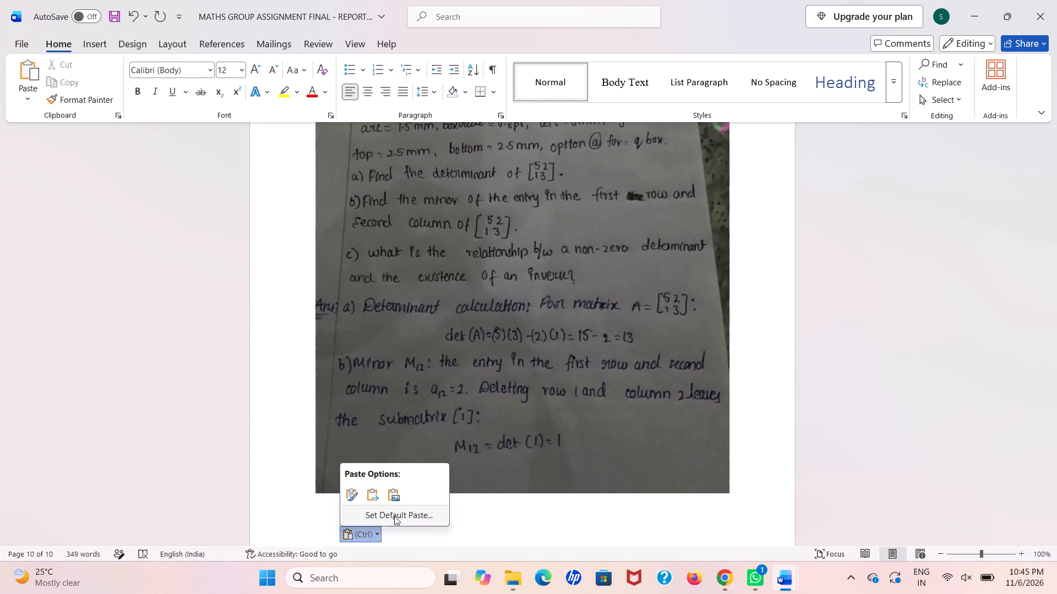
Paste the handwritten Q6 part c answer photo as a picture below the determinant and minor photo.
click(388, 492)
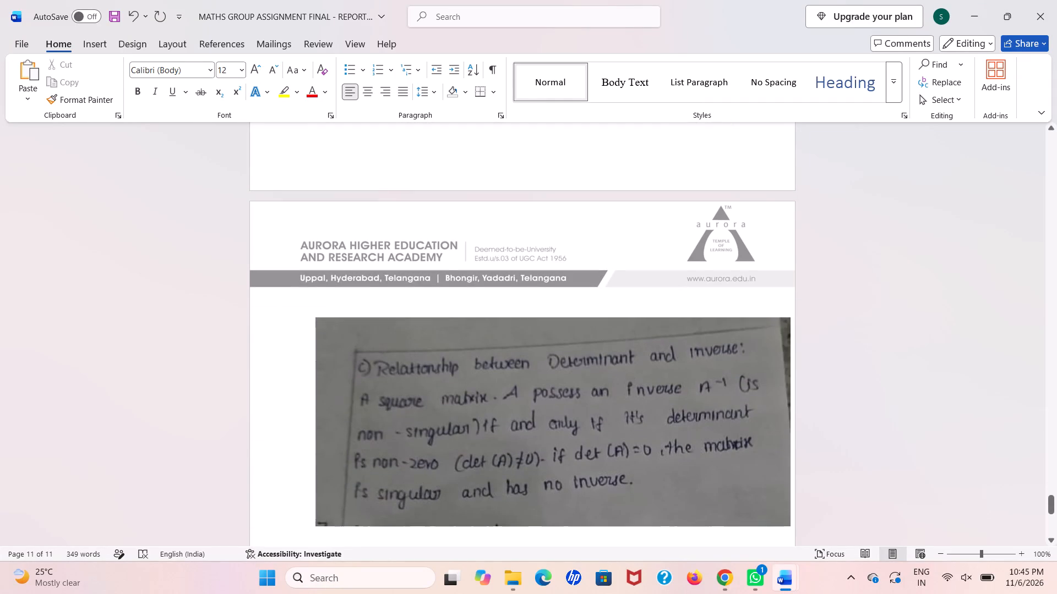
Review the Q5 and Q6 pages of the report, checking the placement of the questions and handwritten answer photos.
scroll(388, 492, up, 3)
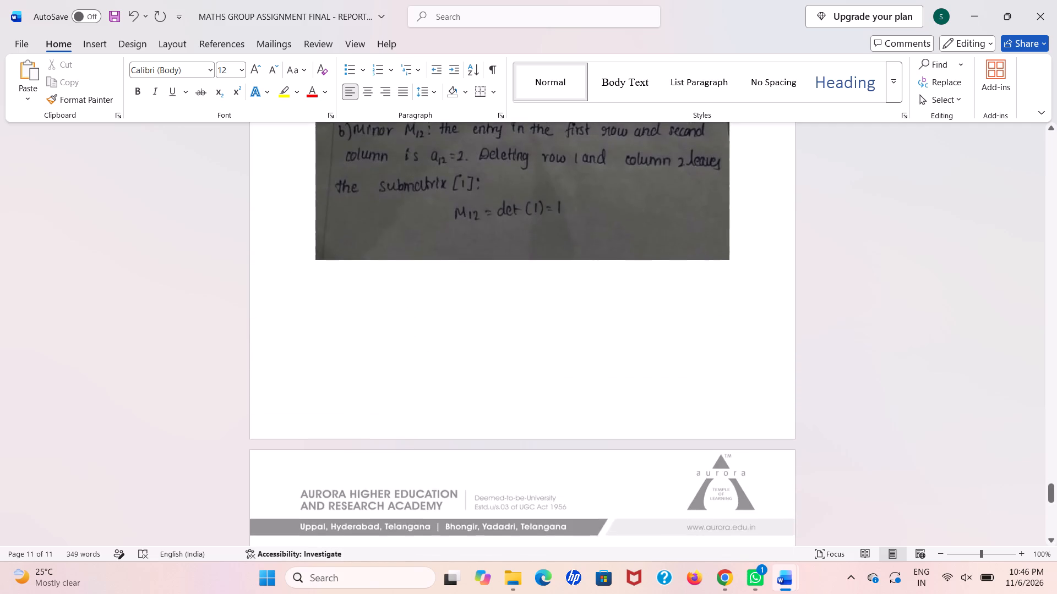
scroll(388, 492, up, 4)
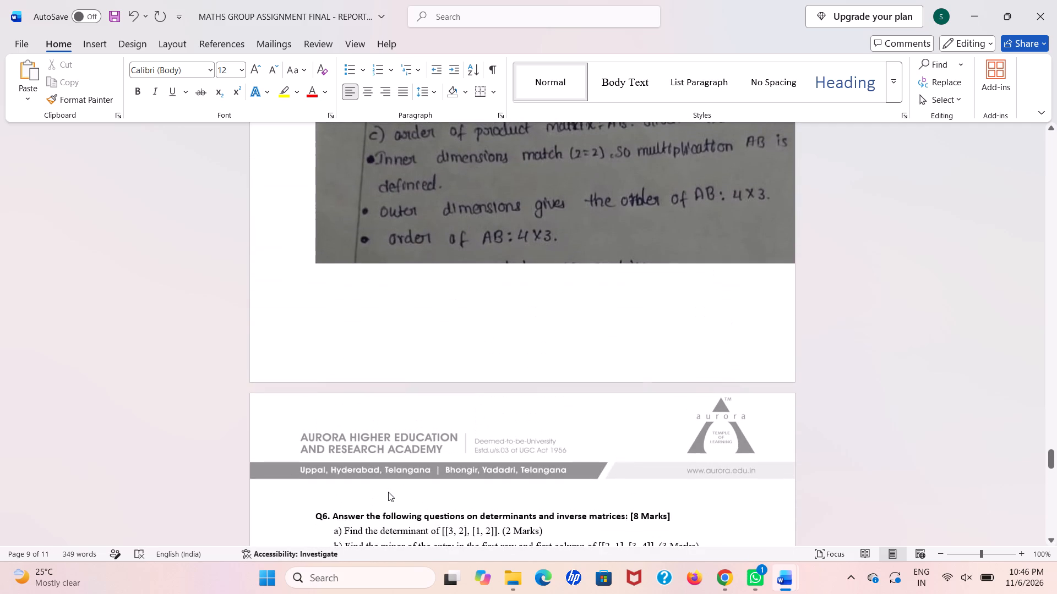
scroll(388, 492, up, 5)
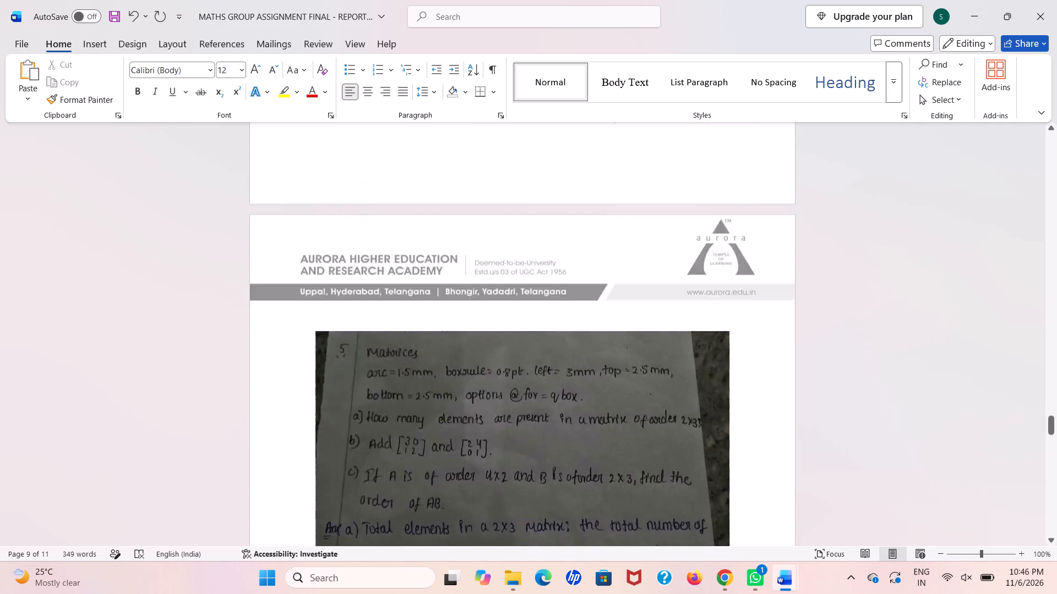
scroll(388, 492, up, 2)
scroll(388, 492, down, 2)
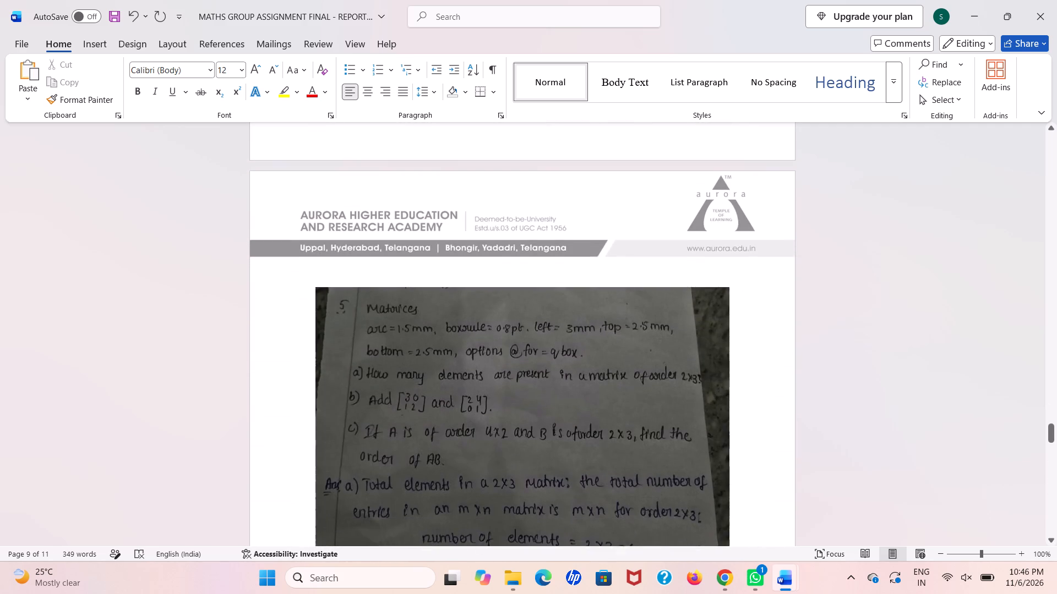
scroll(388, 492, down, 12)
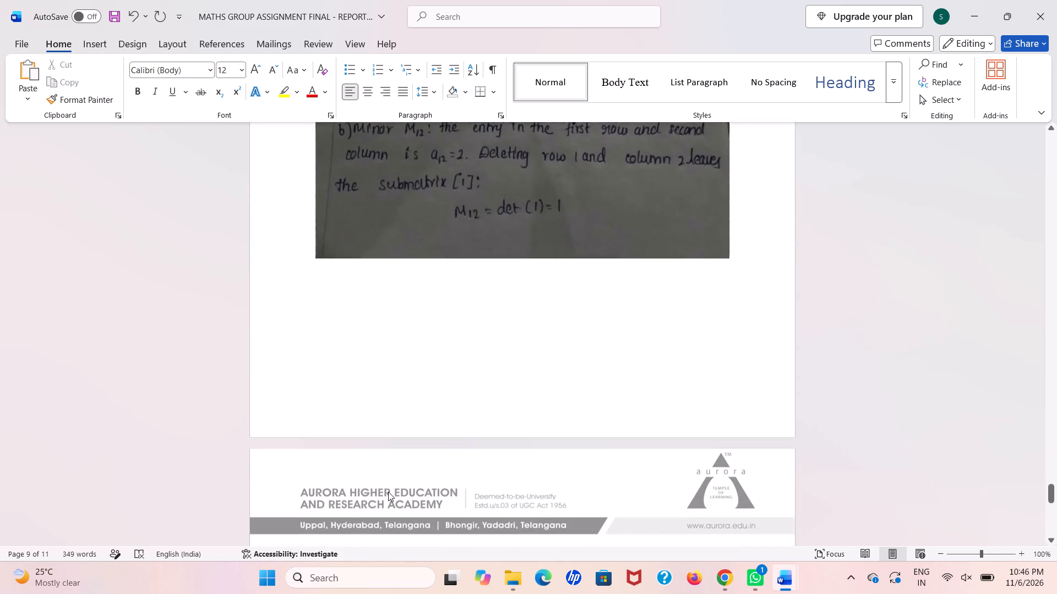
scroll(388, 492, down, 5)
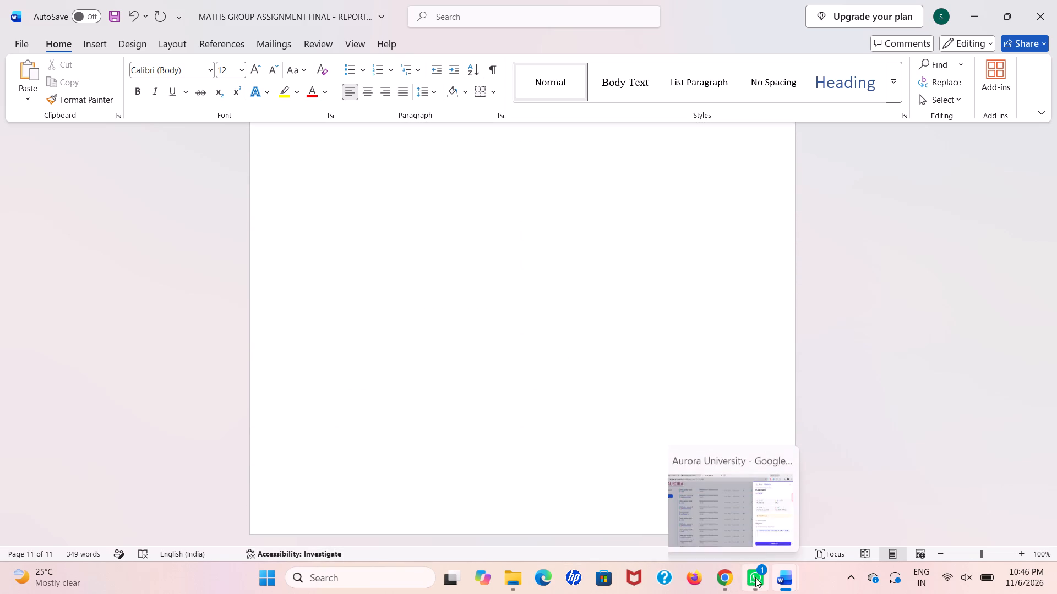
Copy Q7 on counting principles with sub-questions a and b from the CS201 question paper into the report below the Q6 part c photo.
click(675, 487)
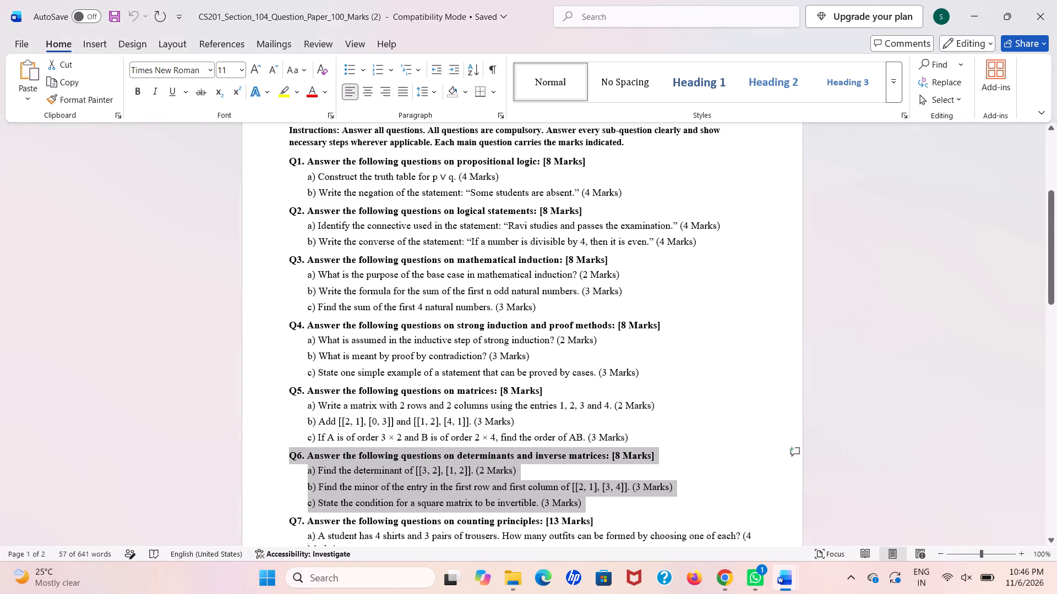
scroll(336, 441, down, 2)
drag(285, 378, 465, 491)
key(ctrl+c)
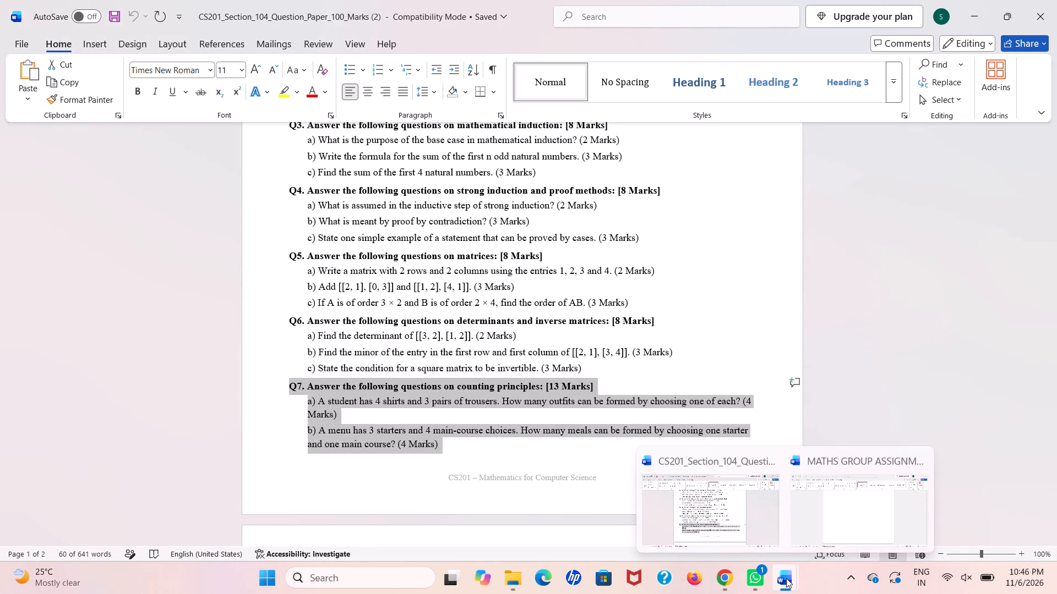
click(824, 537)
scroll(624, 316, up, 1)
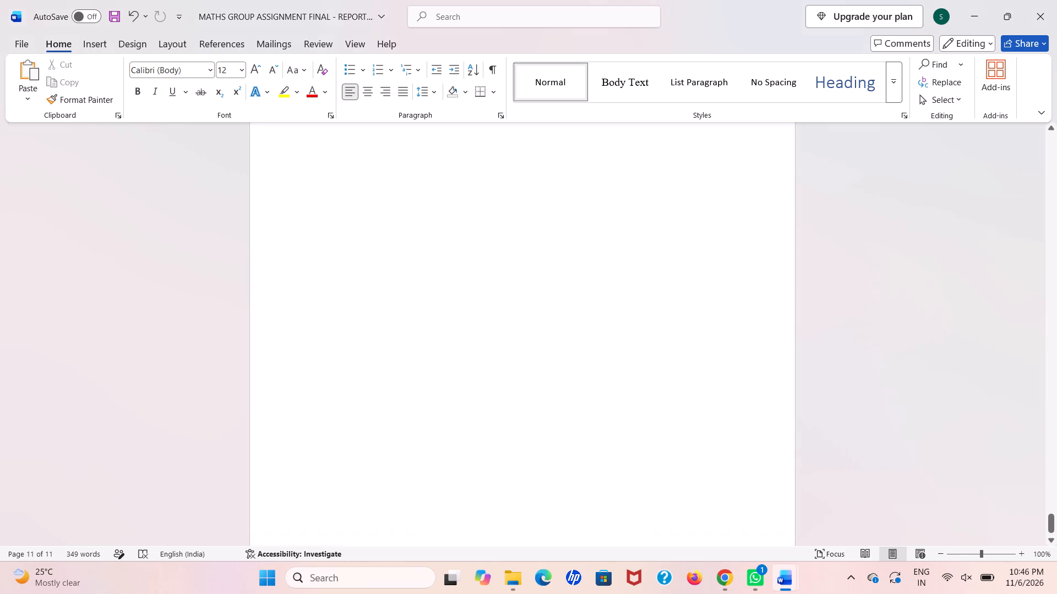
scroll(624, 316, up, 1)
double_click(332, 455)
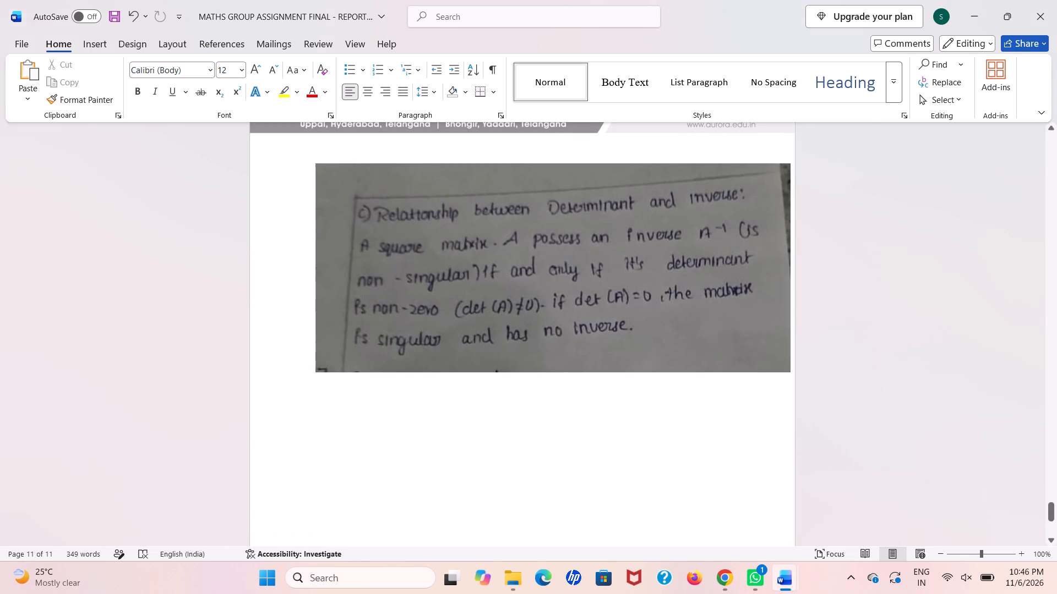
key(ctrl+v)
ctrl+click(332, 455)
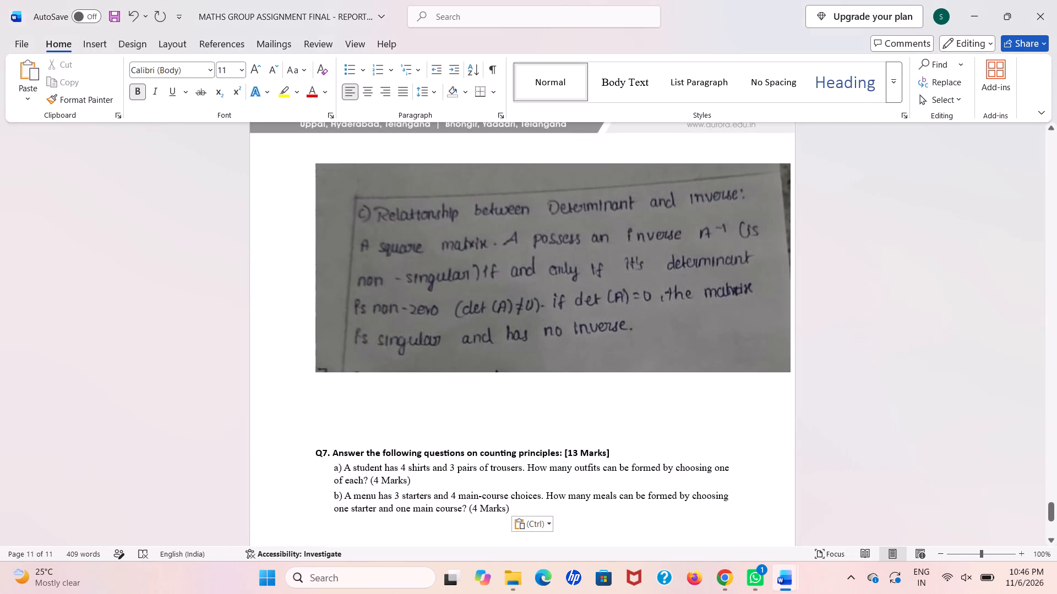
click(337, 531)
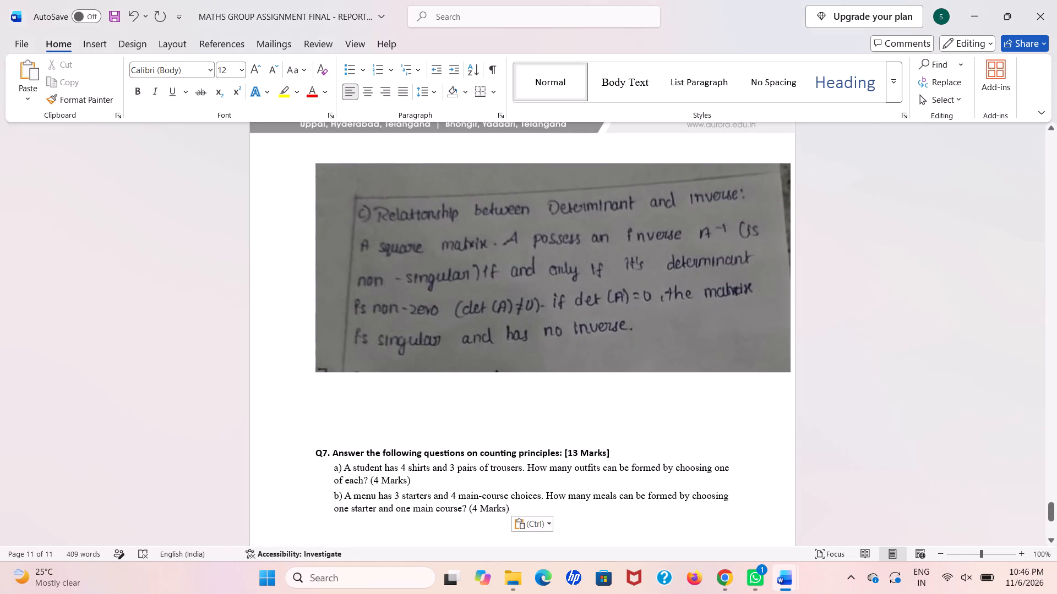
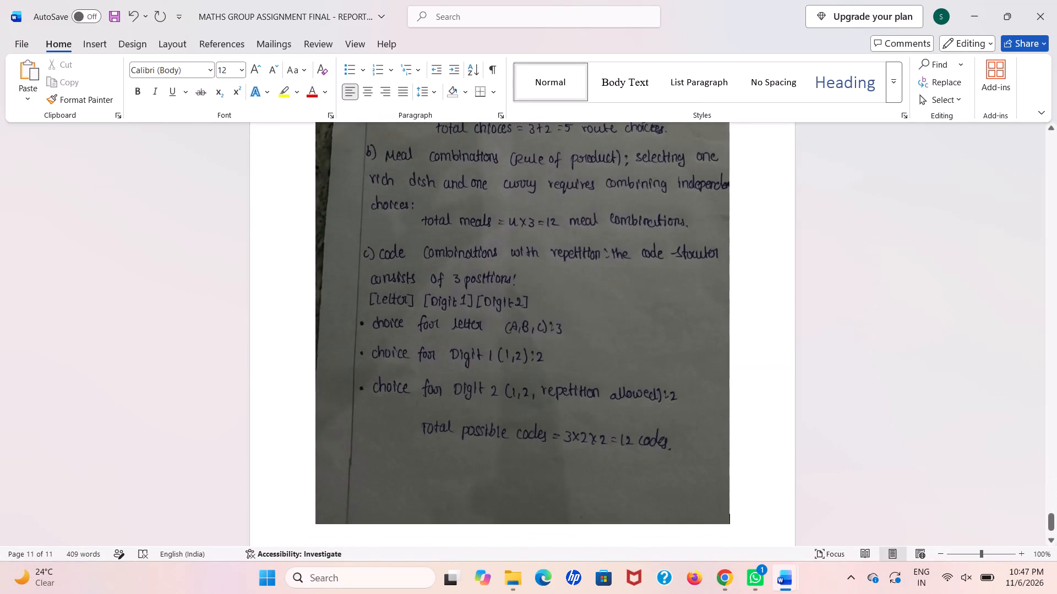
Copy Q7 sub-question c, about codes with one letter and one digit, from the CS201 question paper.
scroll(464, 470, up, 3)
scroll(464, 470, left, 1)
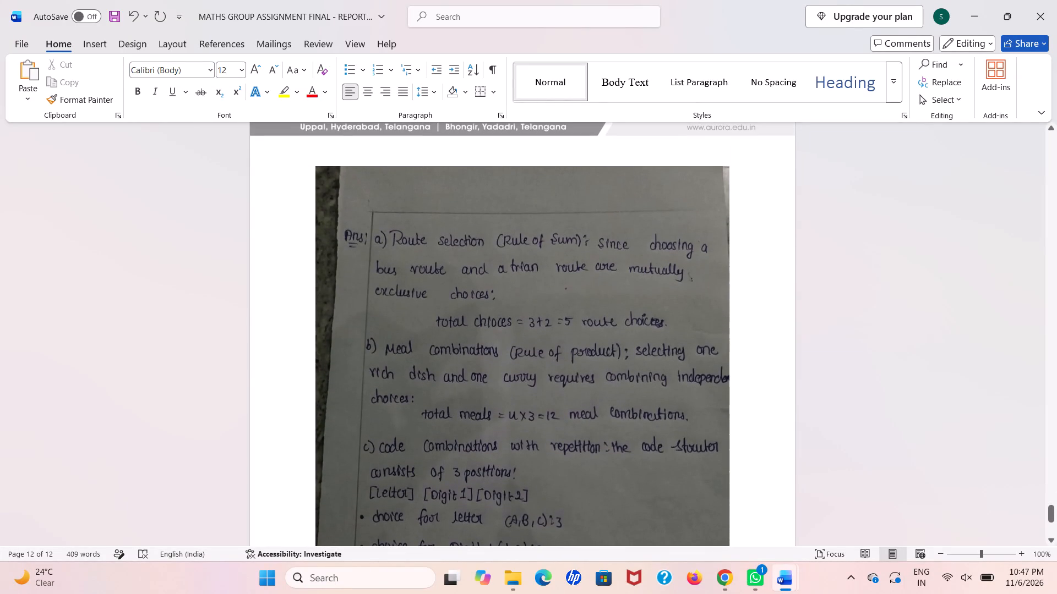
scroll(464, 470, left, 1)
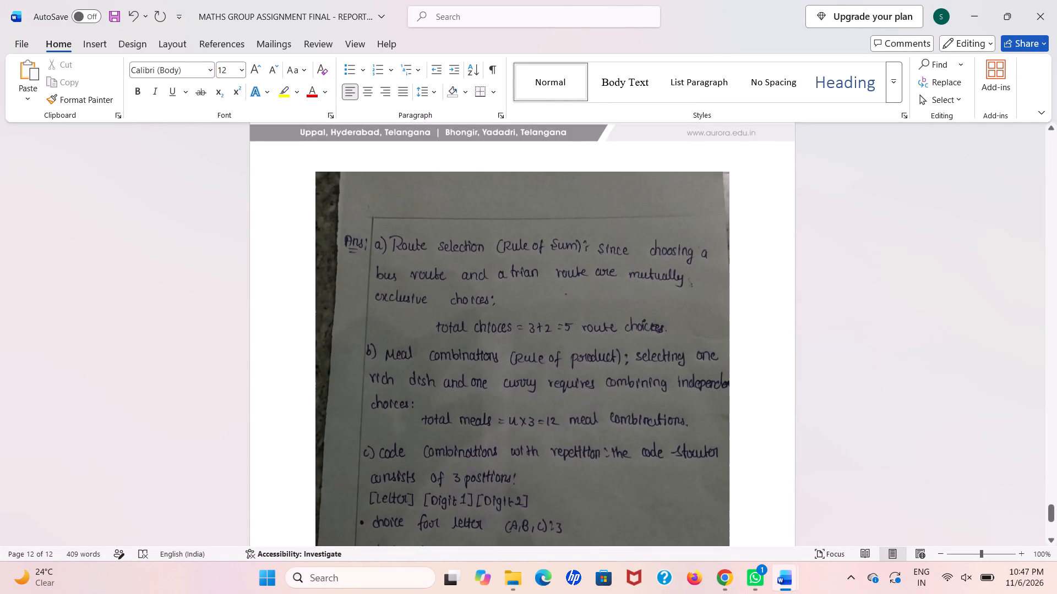
scroll(464, 470, up, 6)
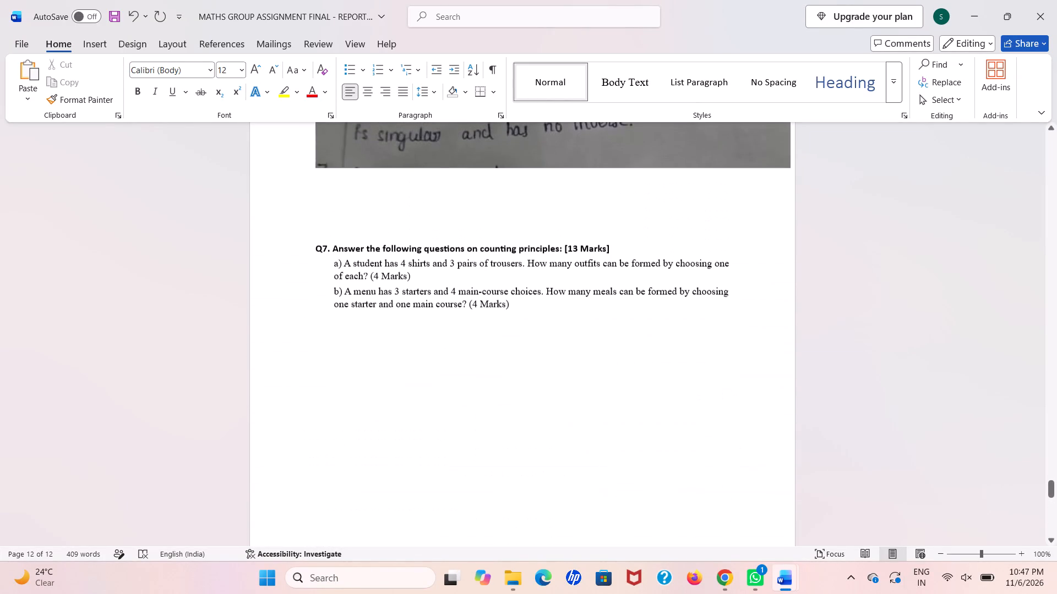
click(723, 583)
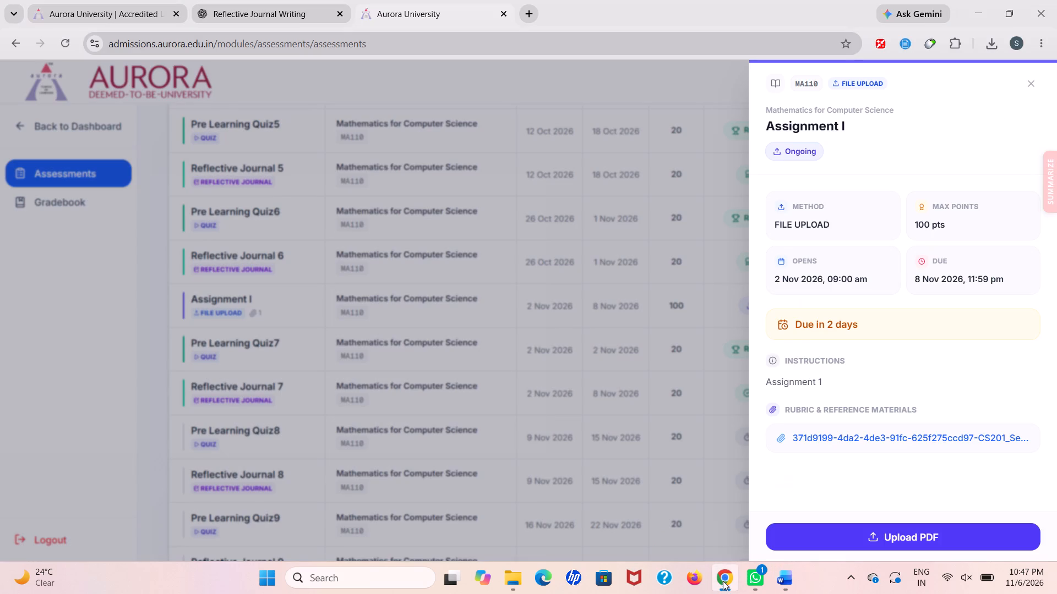
click(777, 583)
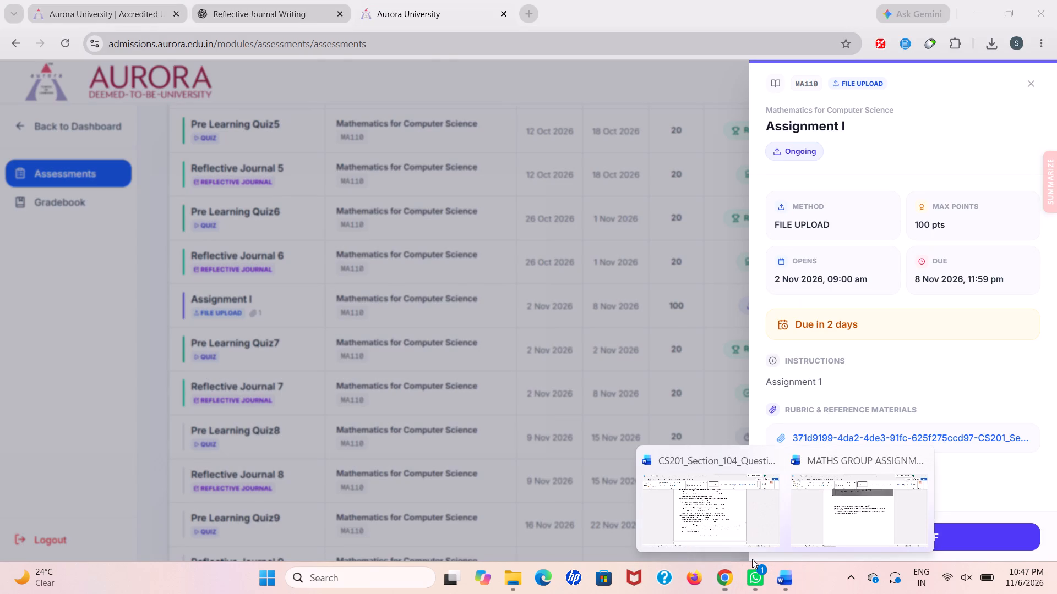
click(704, 516)
scroll(357, 315, down, 1)
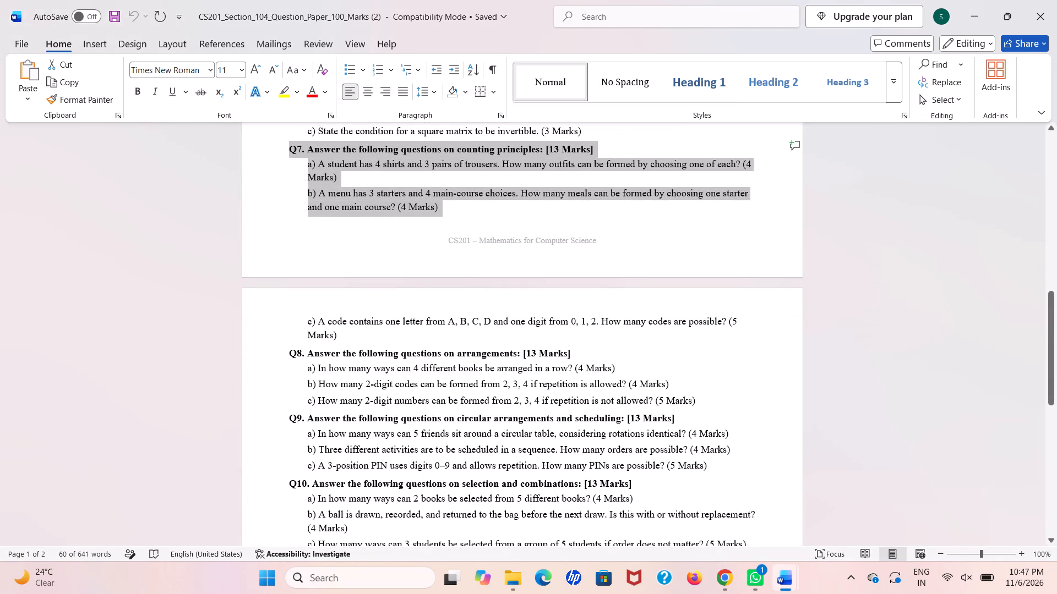
click(307, 229)
drag(304, 320, 343, 338)
key(ctrl+c)
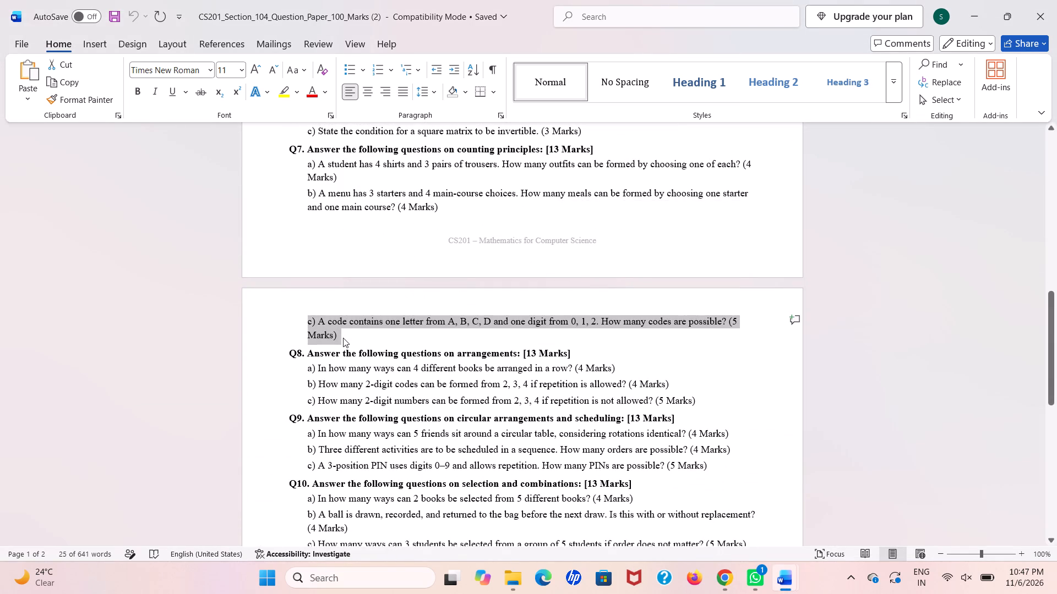
key(ctrl+c)
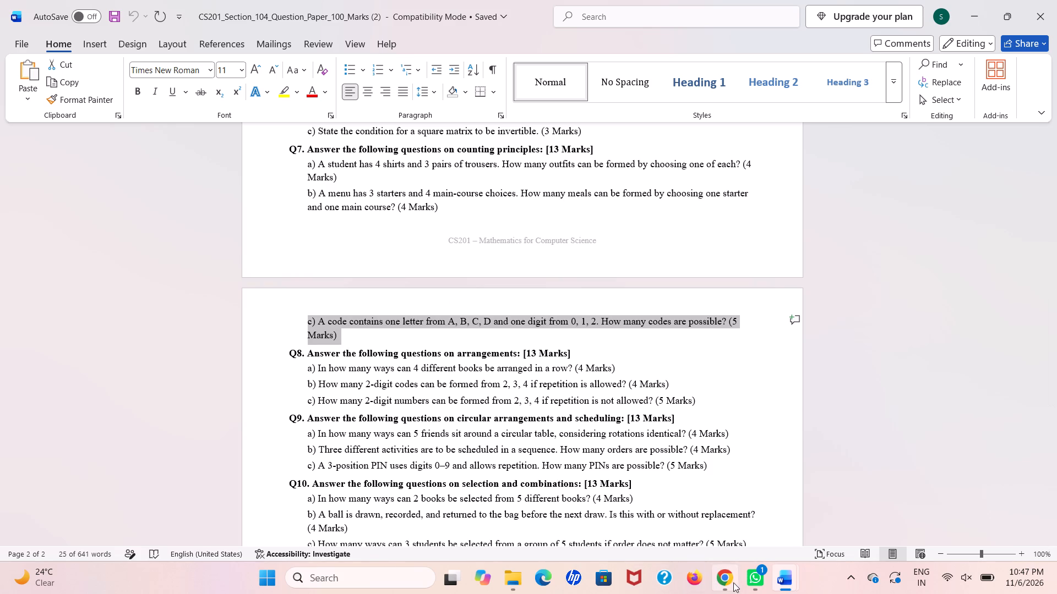
Paste Q7 sub-question c on a new line below sub-question b in the group assignment report.
click(778, 584)
click(813, 512)
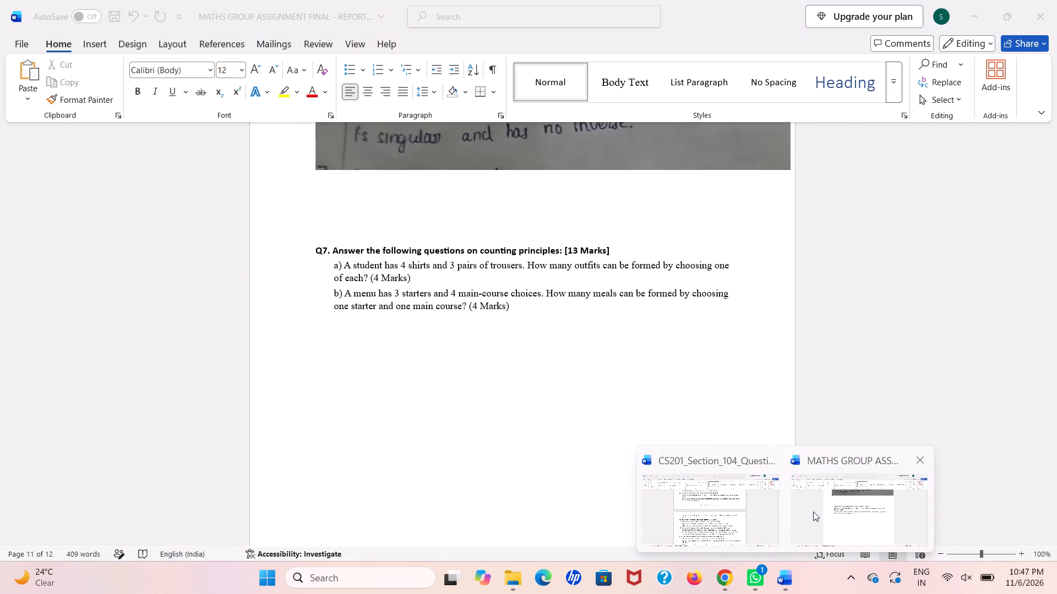
scroll(813, 512, up, 6)
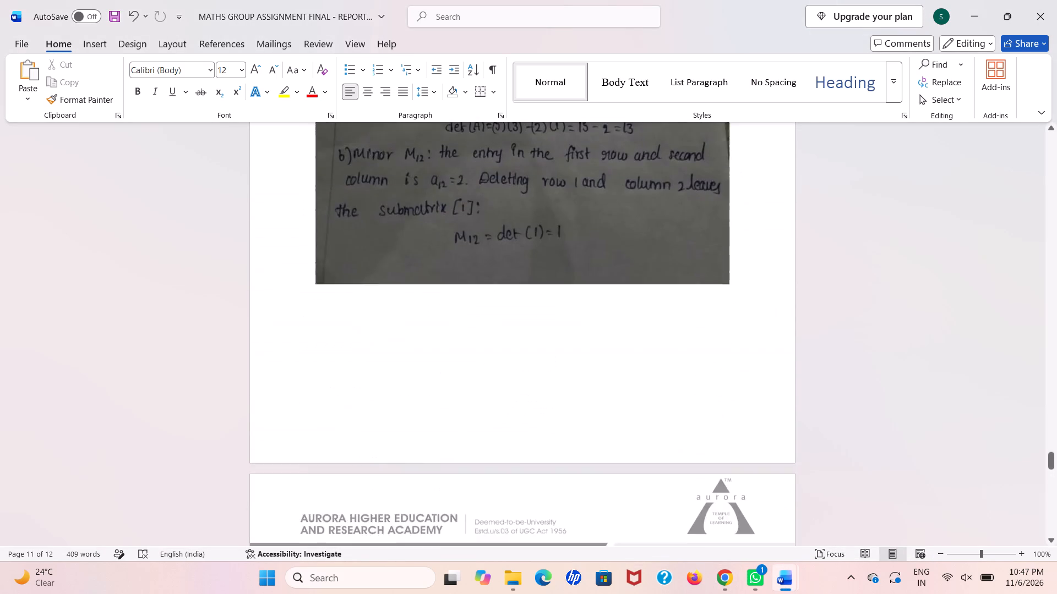
scroll(813, 512, up, 4)
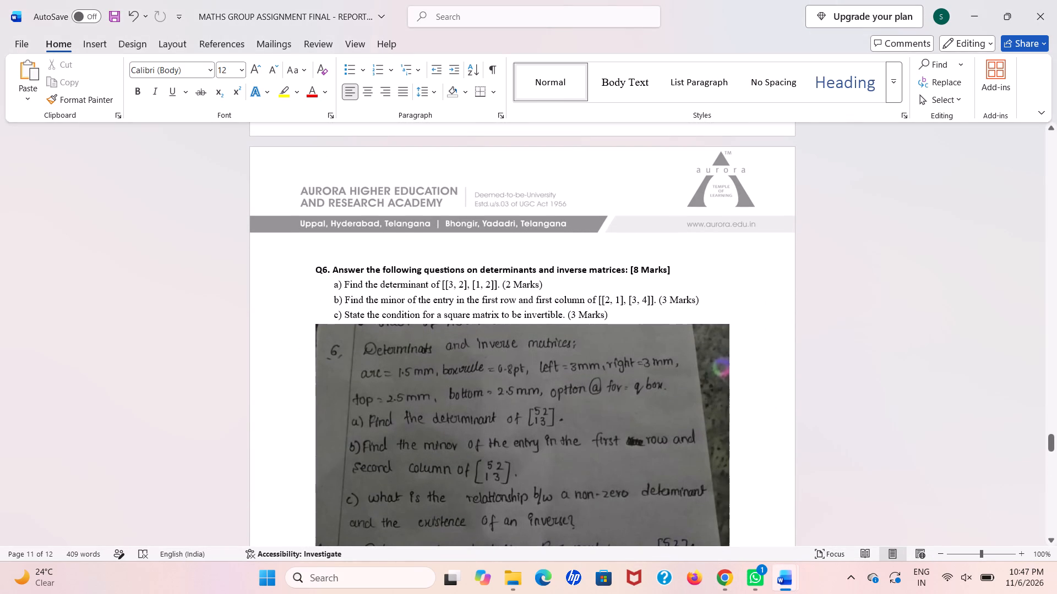
scroll(599, 414, down, 3)
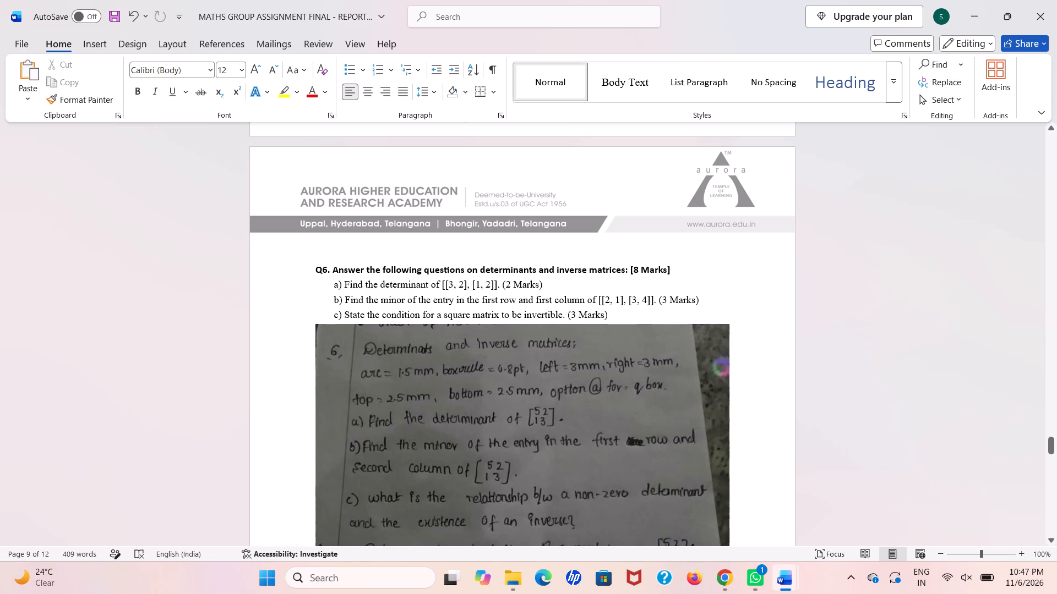
scroll(599, 414, down, 6)
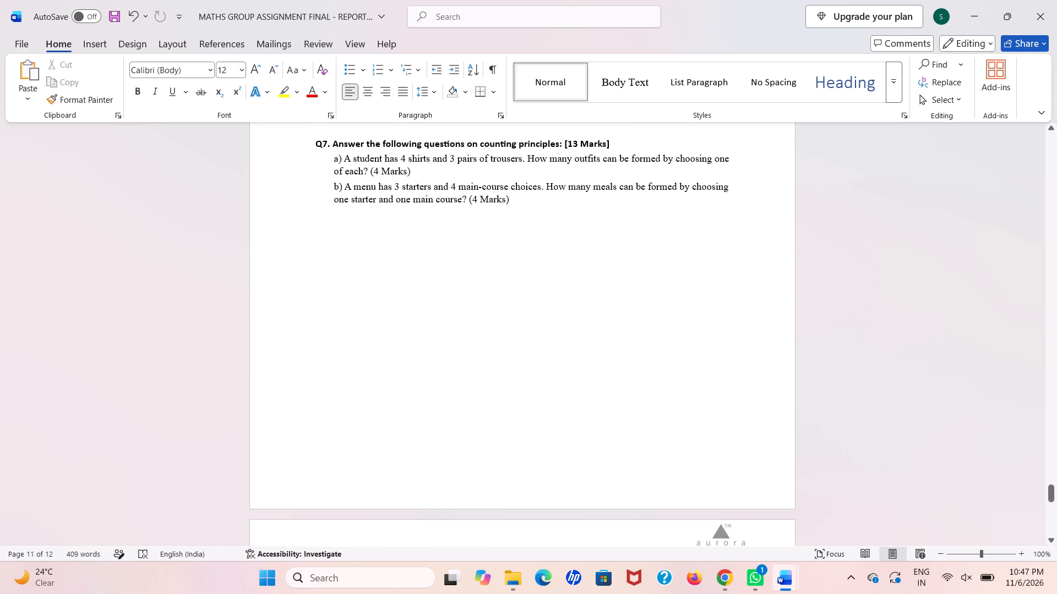
click(533, 199)
key(Return)
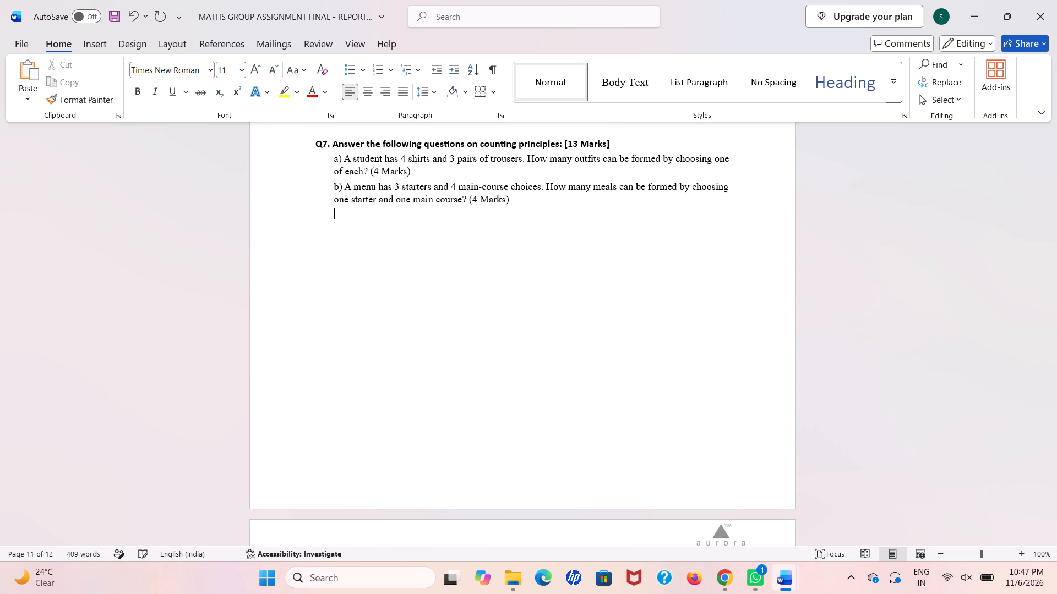
key(ctrl+v)
Copy Q8 on arrangements with sub-questions a to c from the CS201 question paper into the report below the handwritten Q7 answer photo.
scroll(534, 199, down, 7)
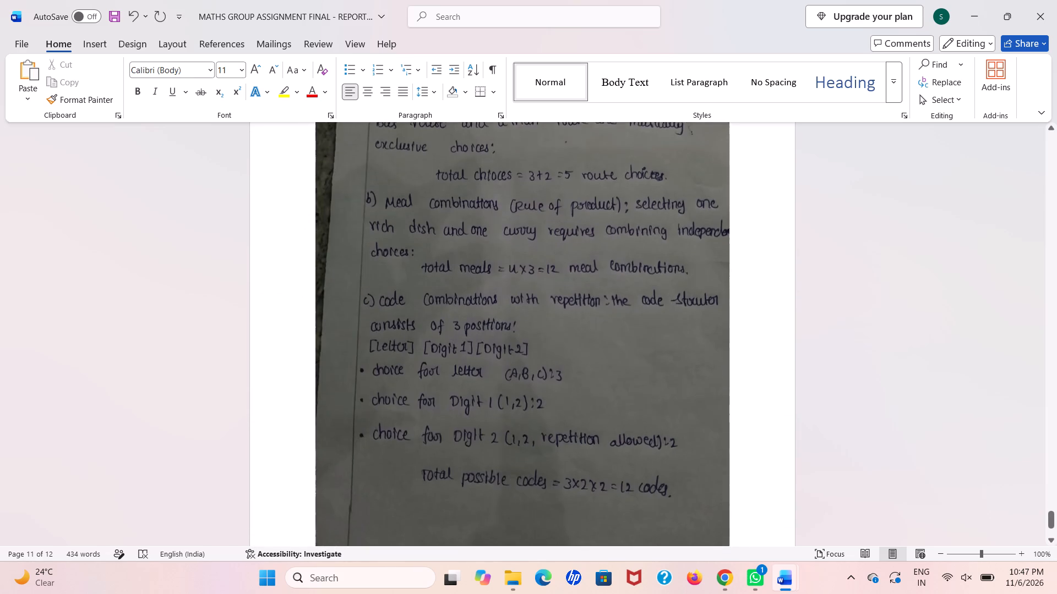
scroll(534, 199, down, 2)
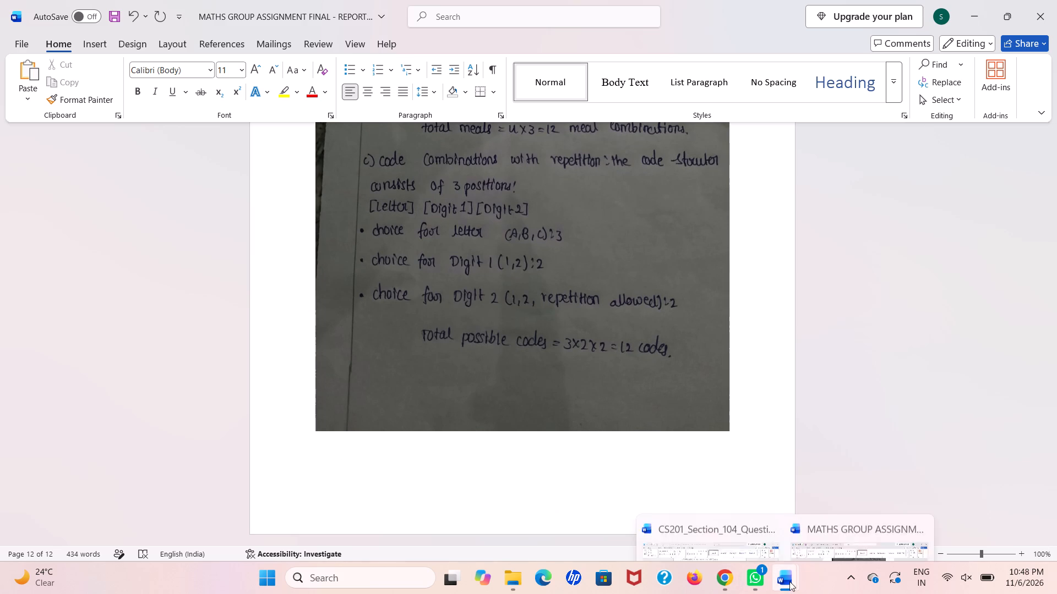
click(695, 511)
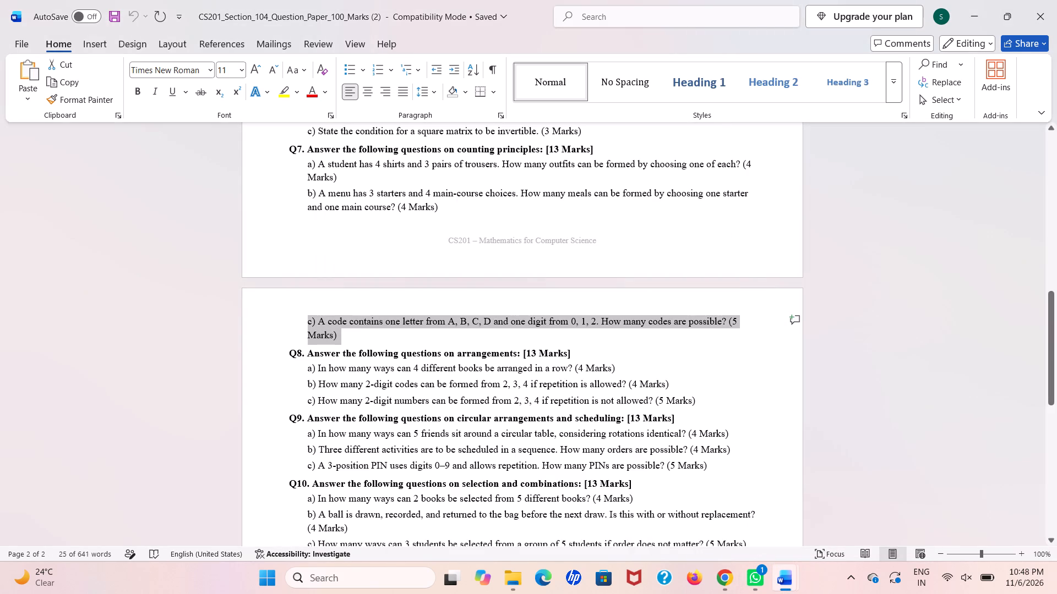
drag(287, 351, 679, 403)
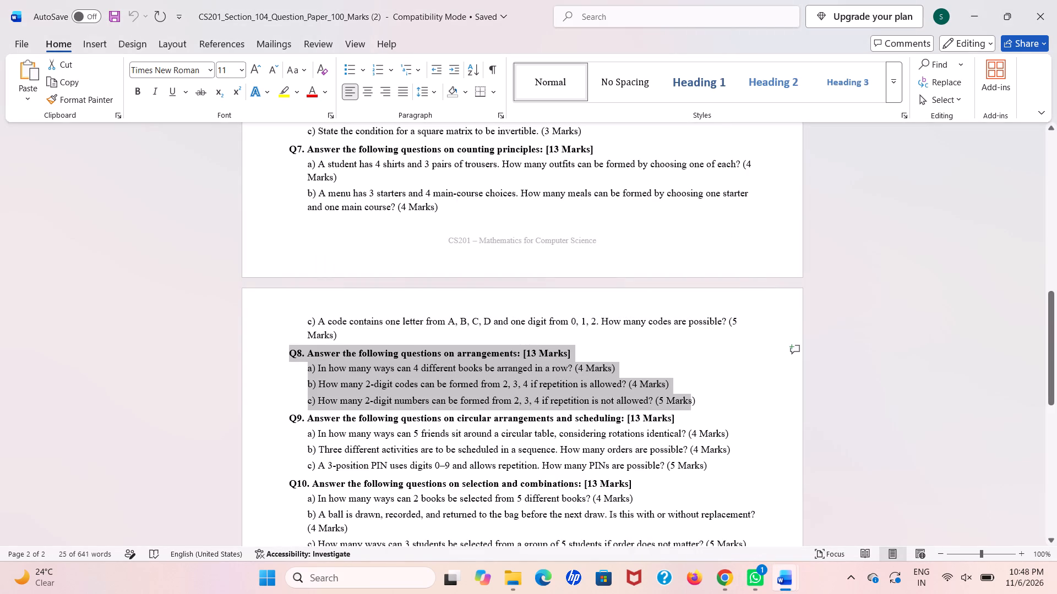
drag(679, 403, 714, 398)
key(ctrl+c)
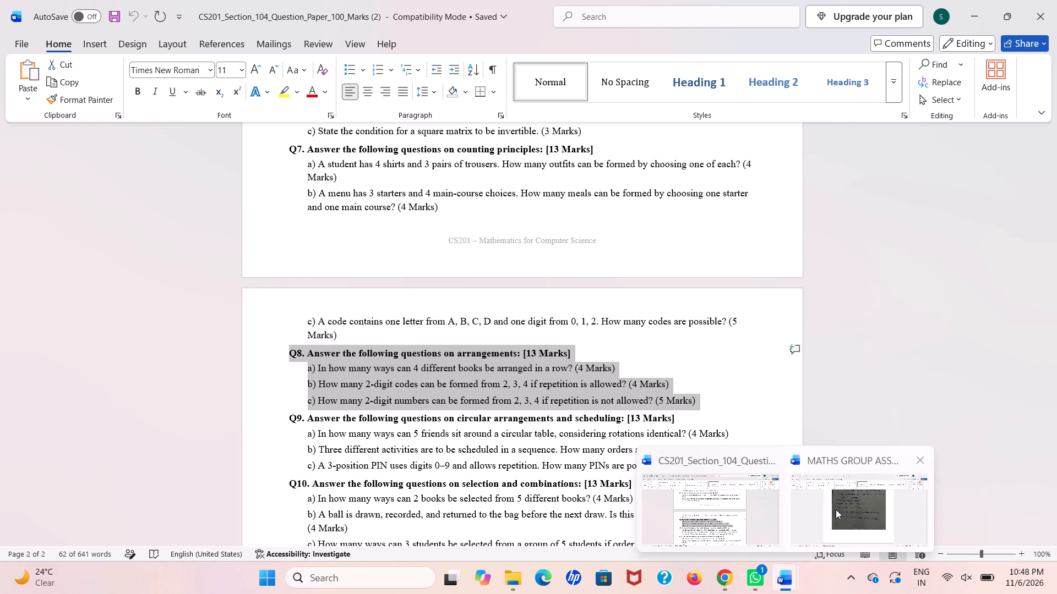
click(838, 508)
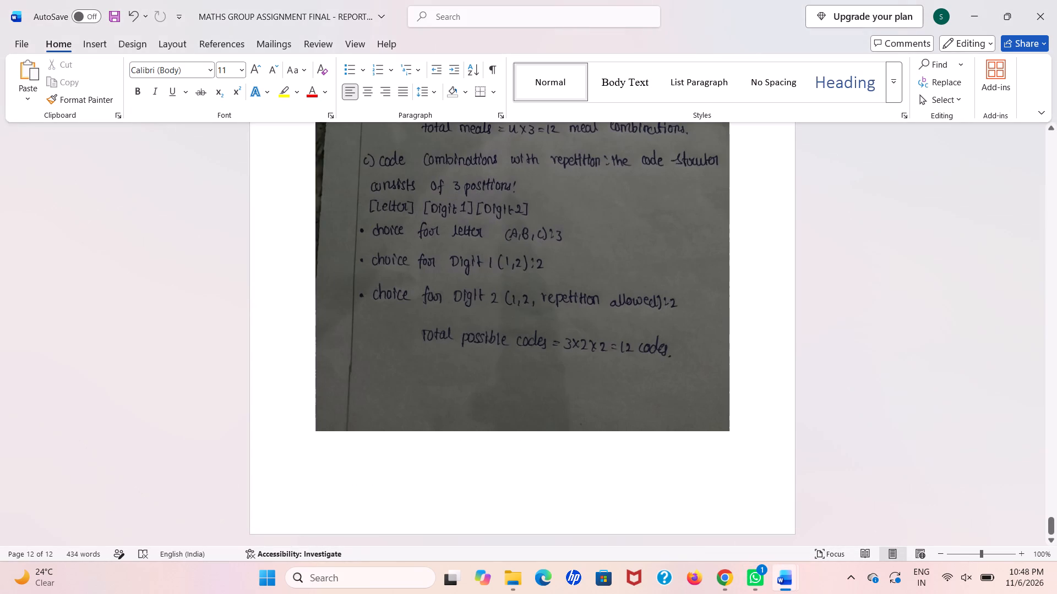
click(745, 434)
key(Return)
key(Return)
key(ctrl+v)
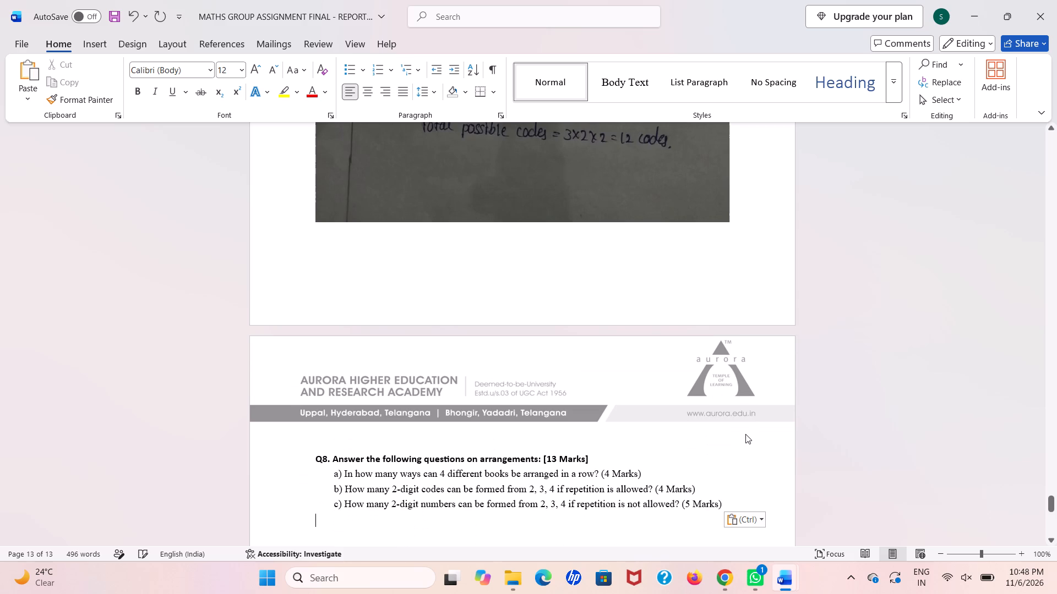
scroll(745, 434, down, 1)
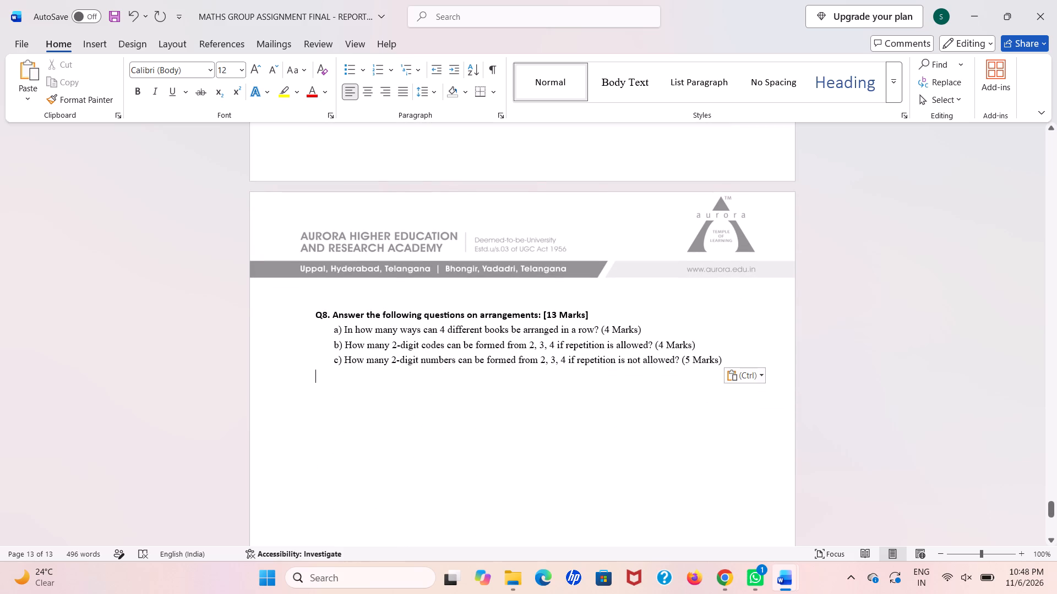
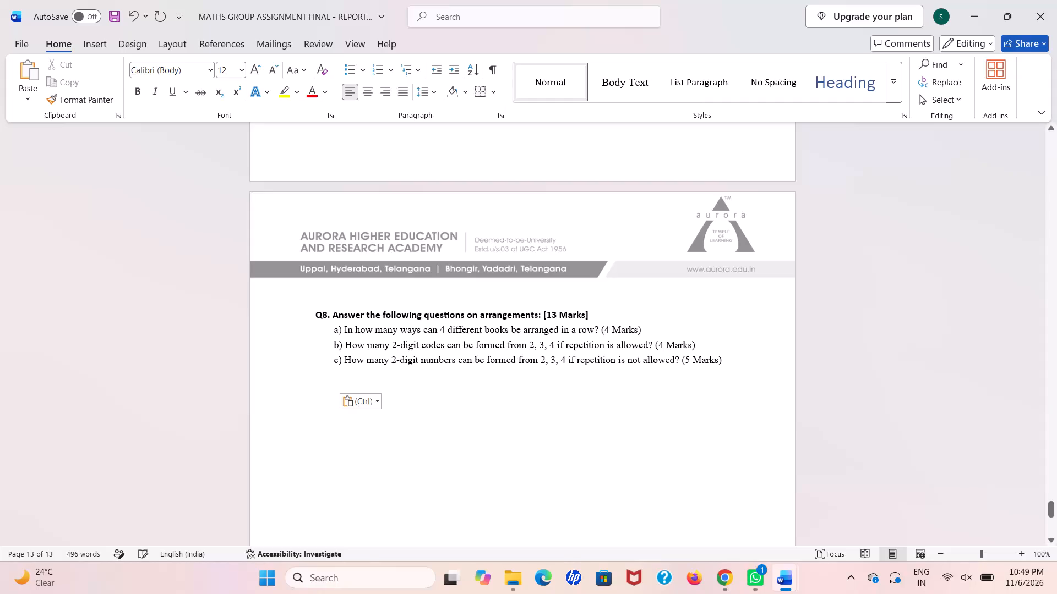
Insert the handwritten Q8 arrangements answer photo below sub-question c, using the Picture paste option.
click(371, 400)
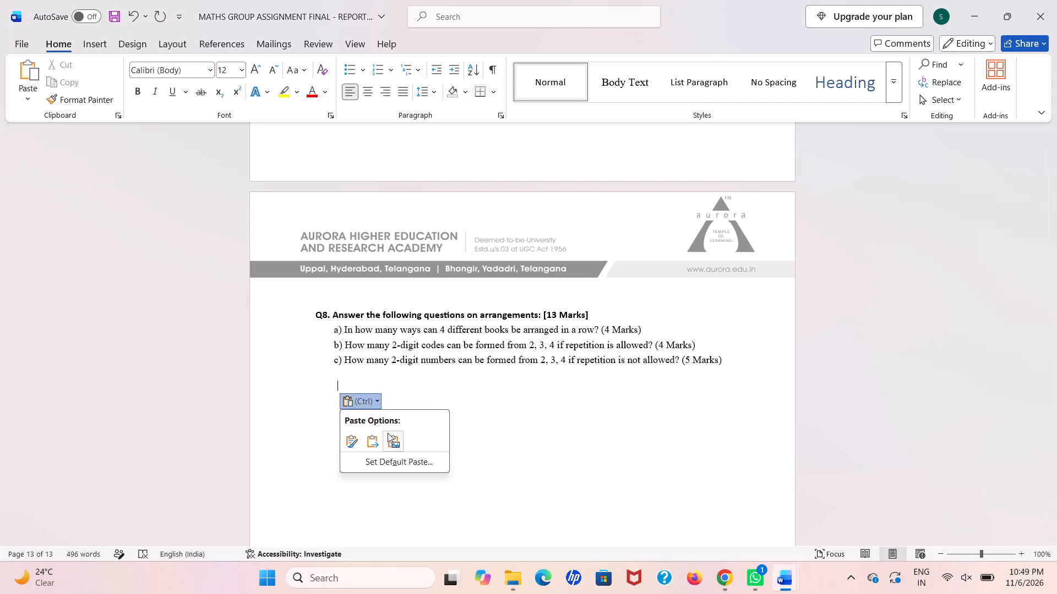
click(386, 437)
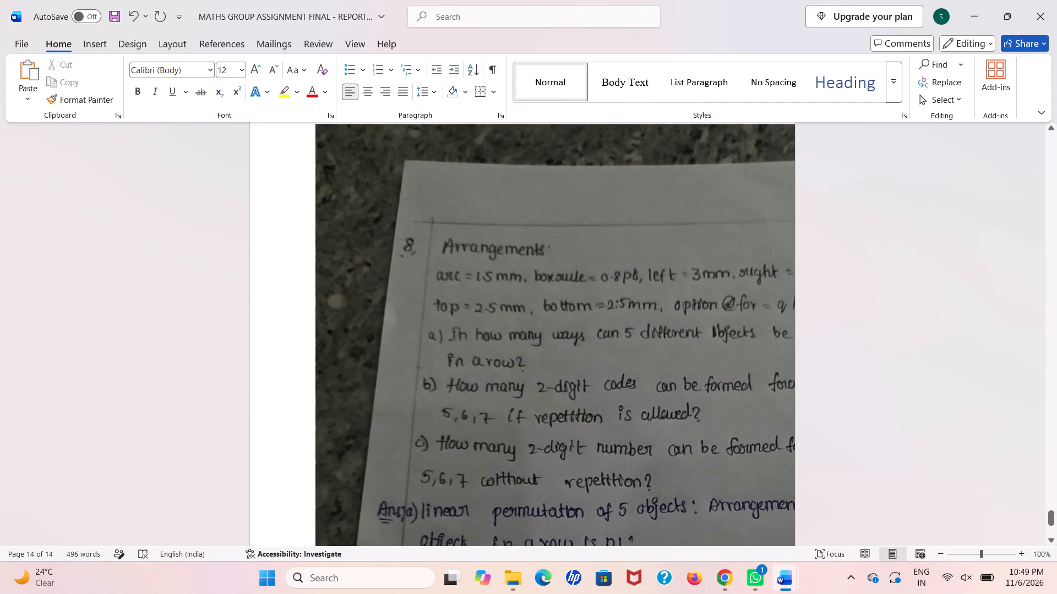
Cut the oversized handwritten Q8 arrangements answer photo and paste it back so it fits within the page.
right_click(487, 422)
click(514, 64)
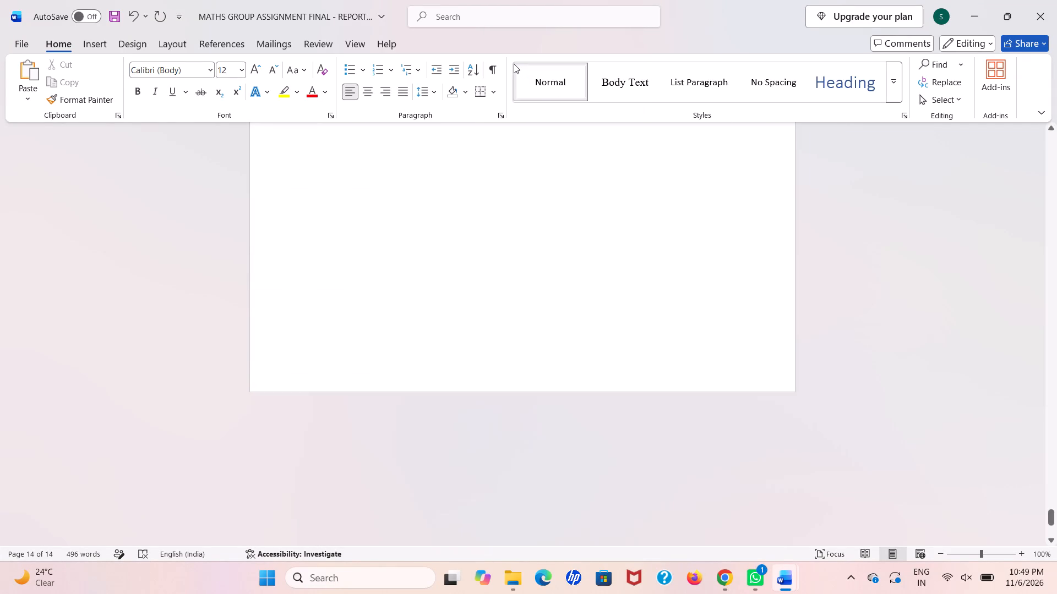
key(ctrl+v)
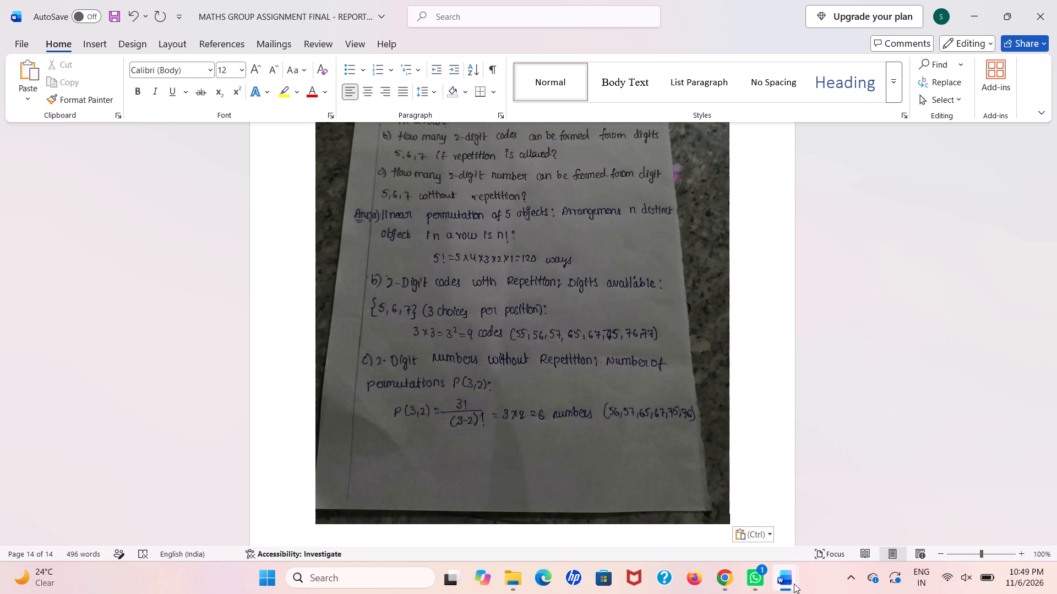
Copy Q9 on circular arrangements and scheduling, with sub-questions a to c, from the CS201 question paper.
click(746, 519)
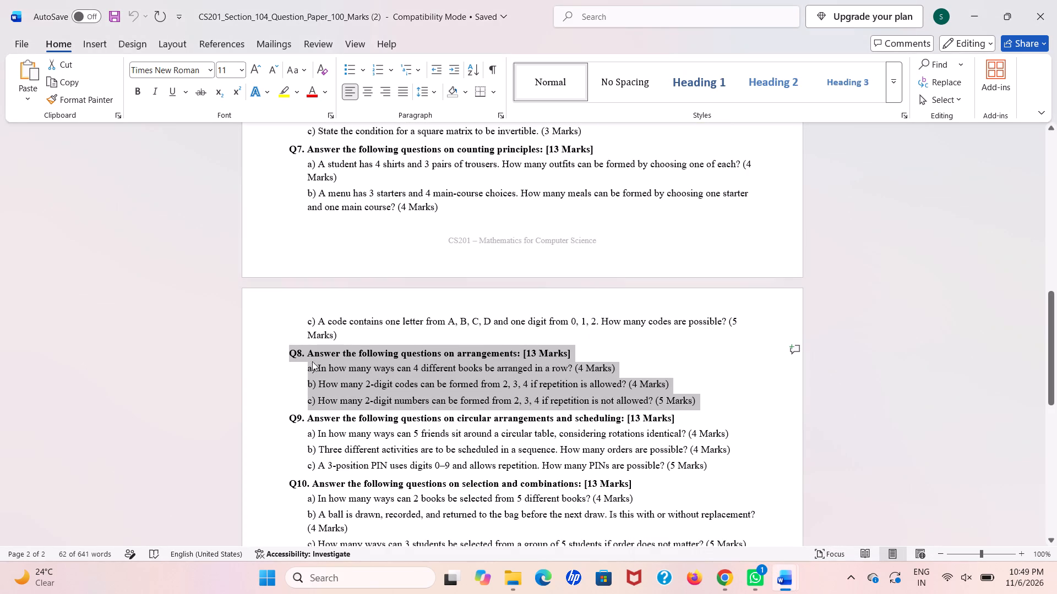
drag(288, 414, 532, 459)
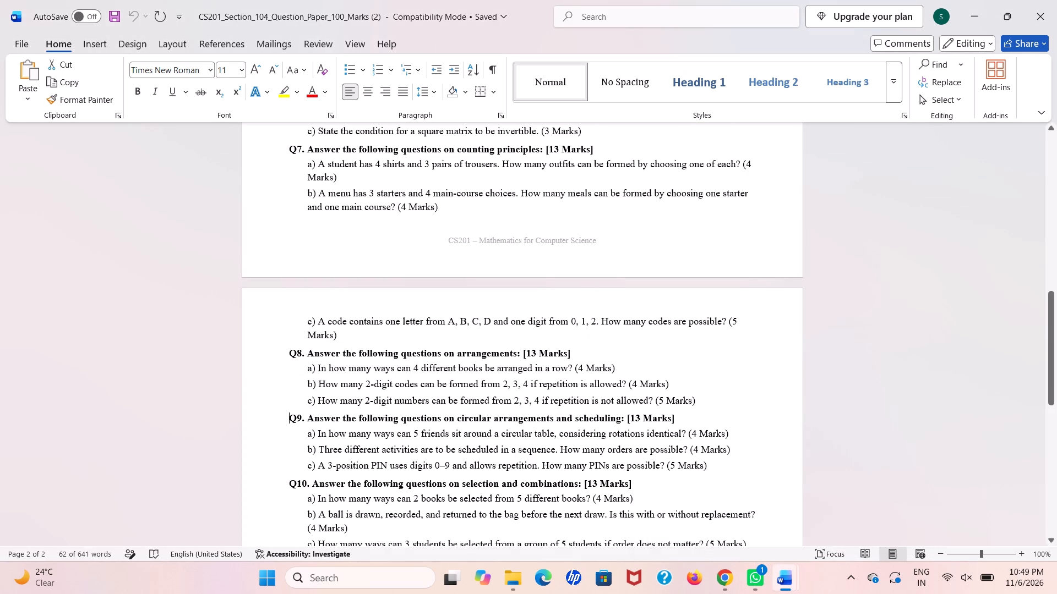
drag(532, 459, 728, 471)
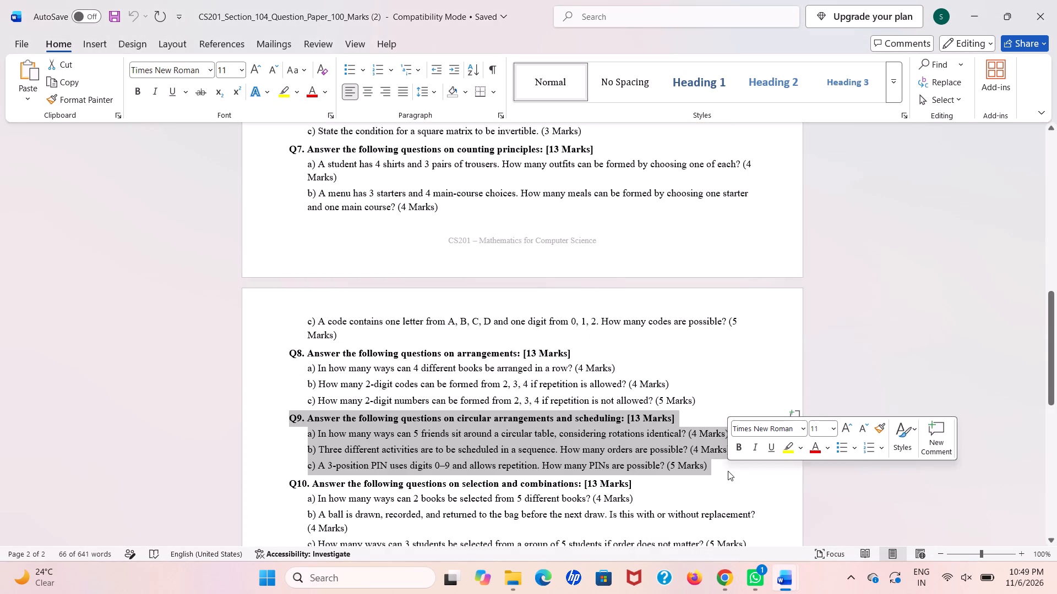
key(ctrl+c)
ctrl+click(728, 471)
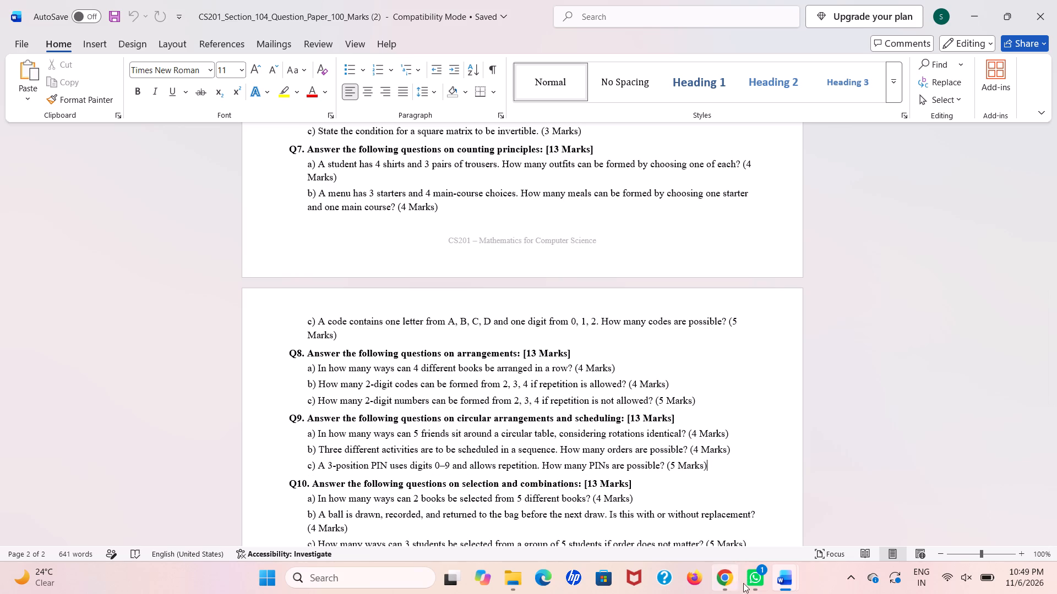
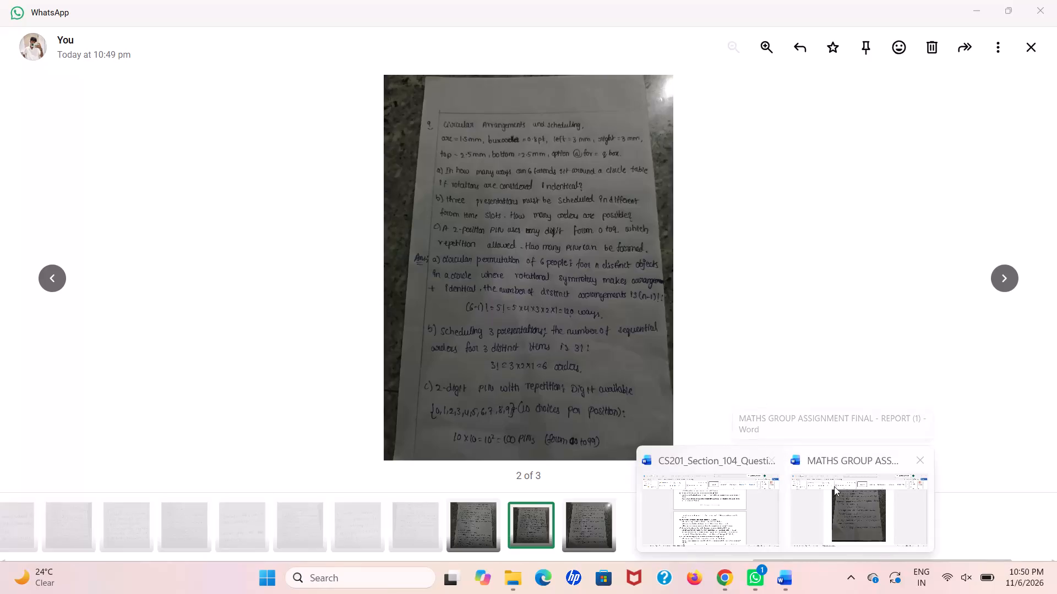
Switch to the group assignment report and paste Q9 on circular arrangements and scheduling, with sub-questions a to c, below the handwritten Q8 answer photo.
click(863, 511)
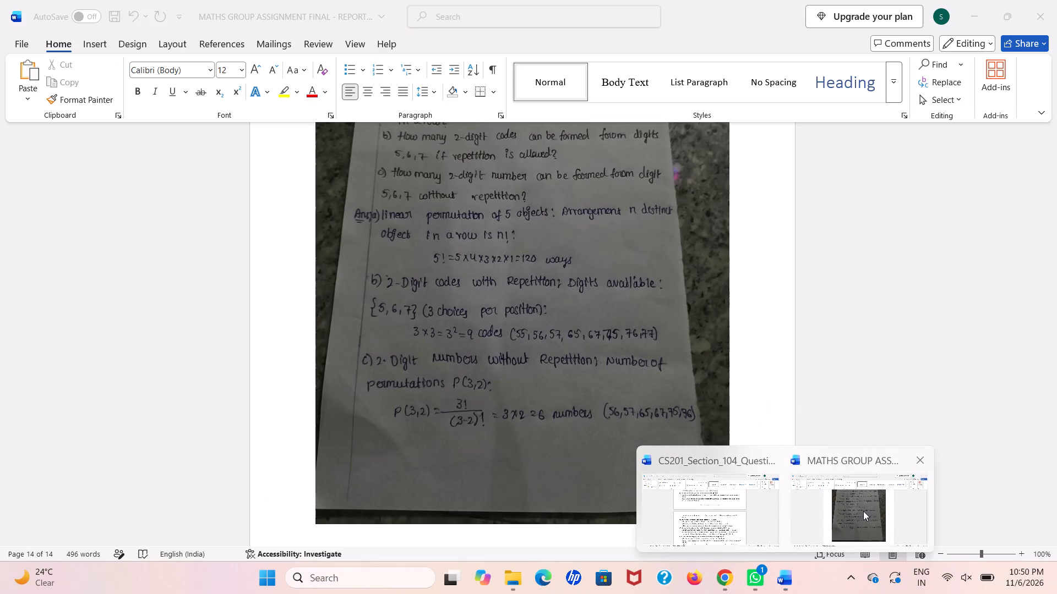
key(Return)
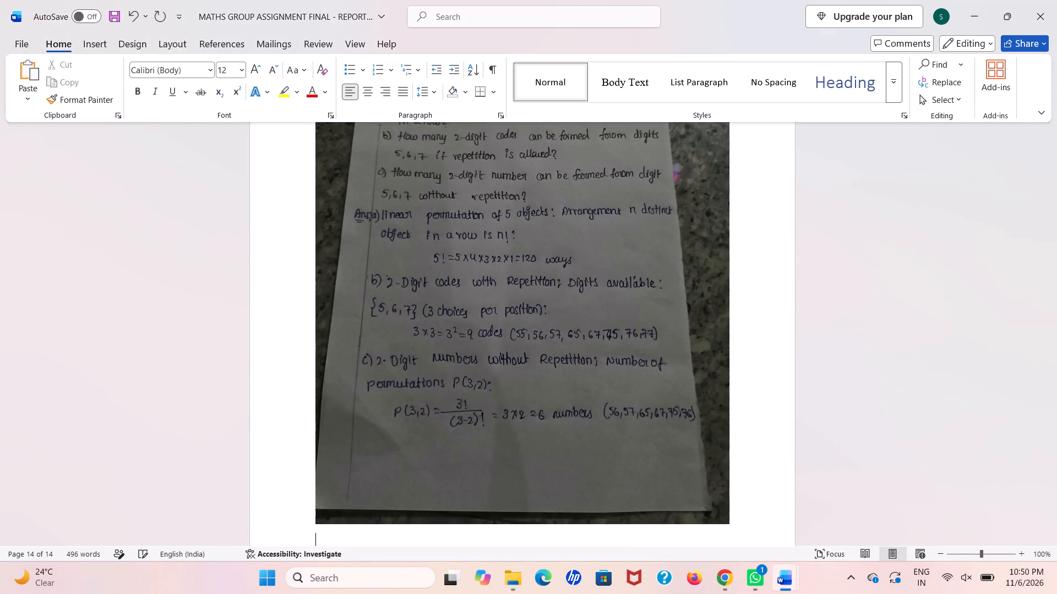
key(Return)
key(ctrl+v)
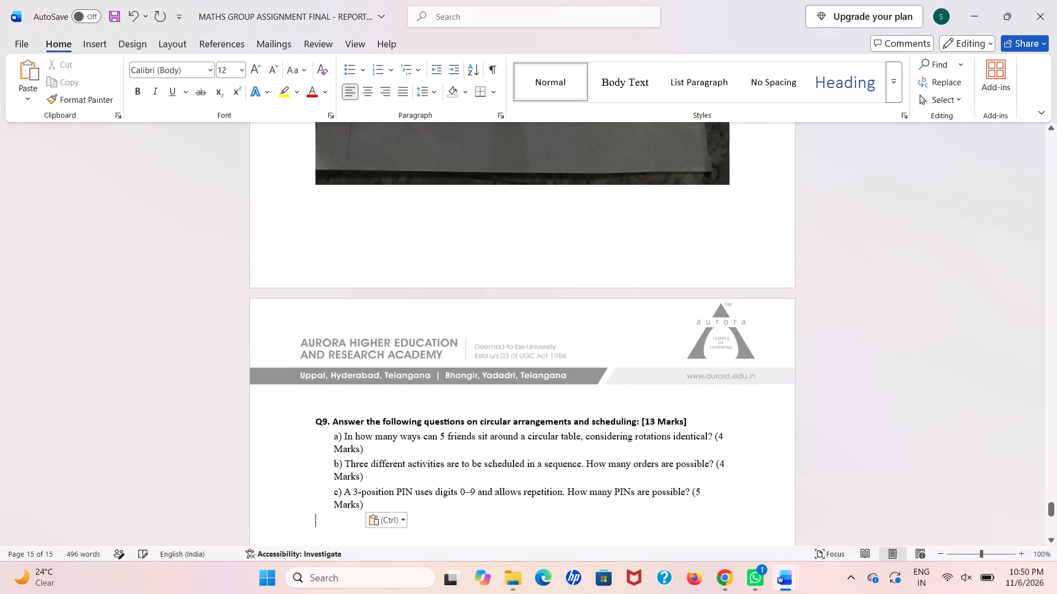
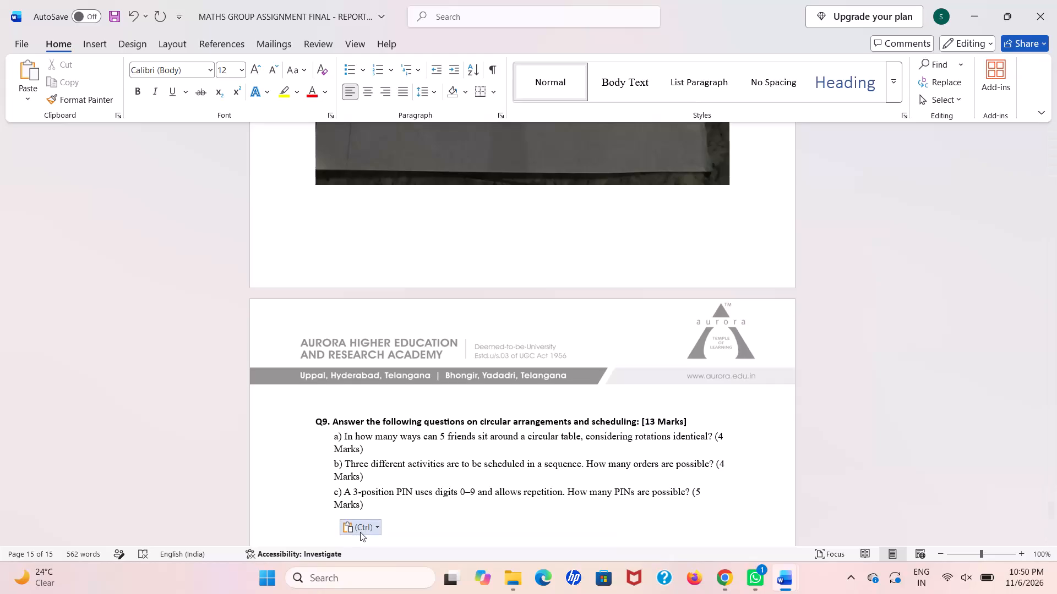
Apply the Picture paste option to the handwritten Q9 answer photo below sub-question c, and cut the oversized picture from the report.
click(368, 523)
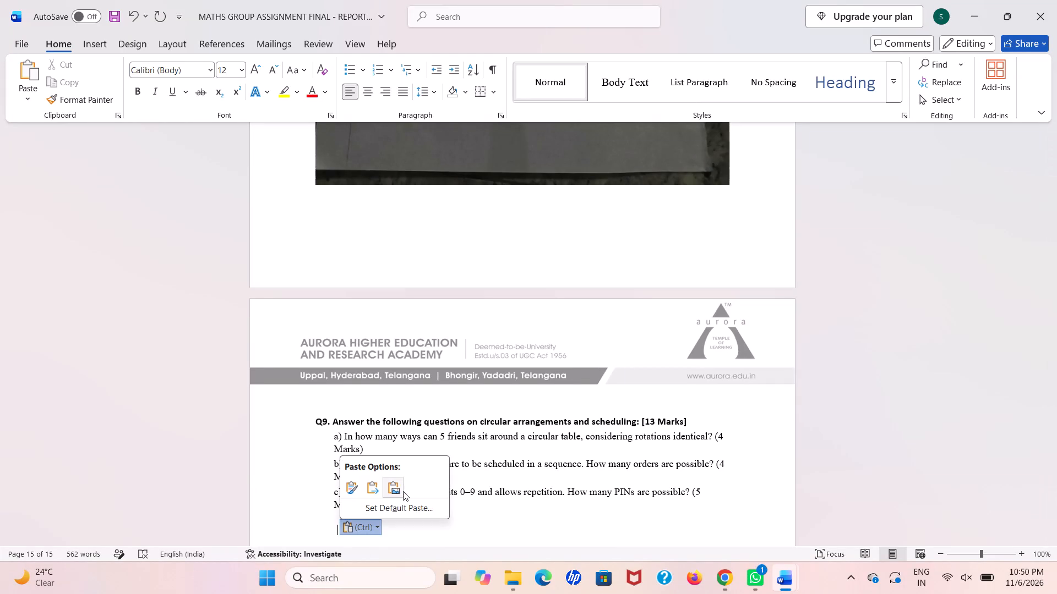
click(394, 484)
right_click(426, 476)
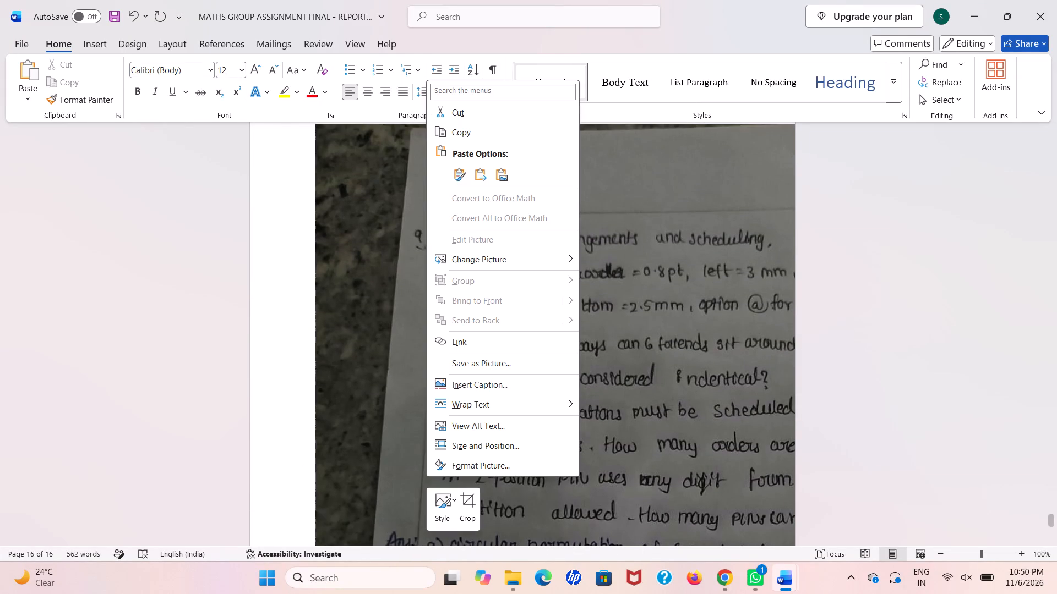
click(510, 118)
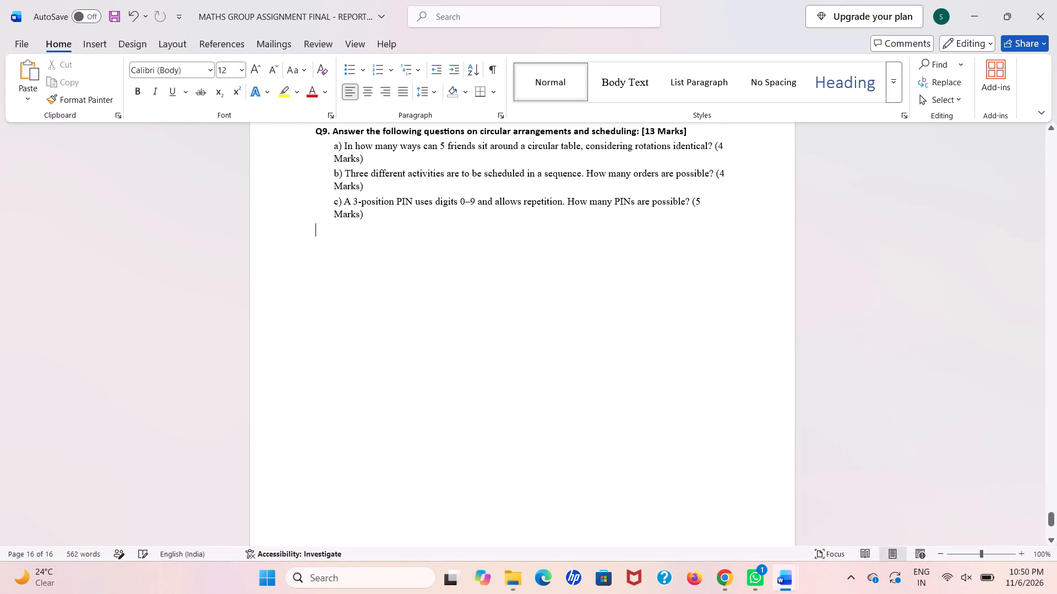
Paste the handwritten Q9 circular arrangements and scheduling answer photo below sub-question c in the report.
ctrl+click(459, 332)
key(ctrl+v)
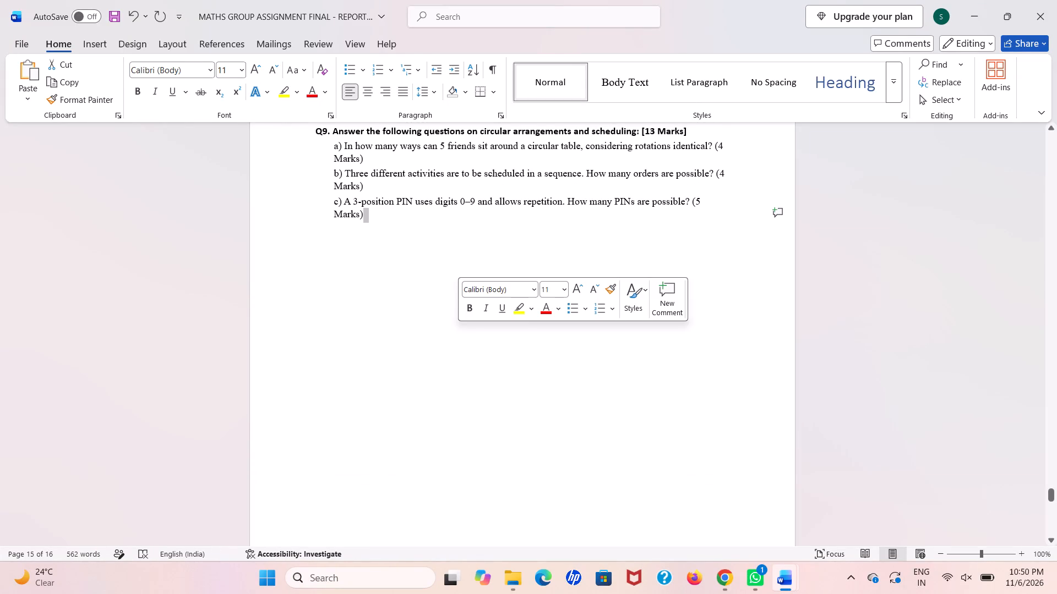
key(BackSpace)
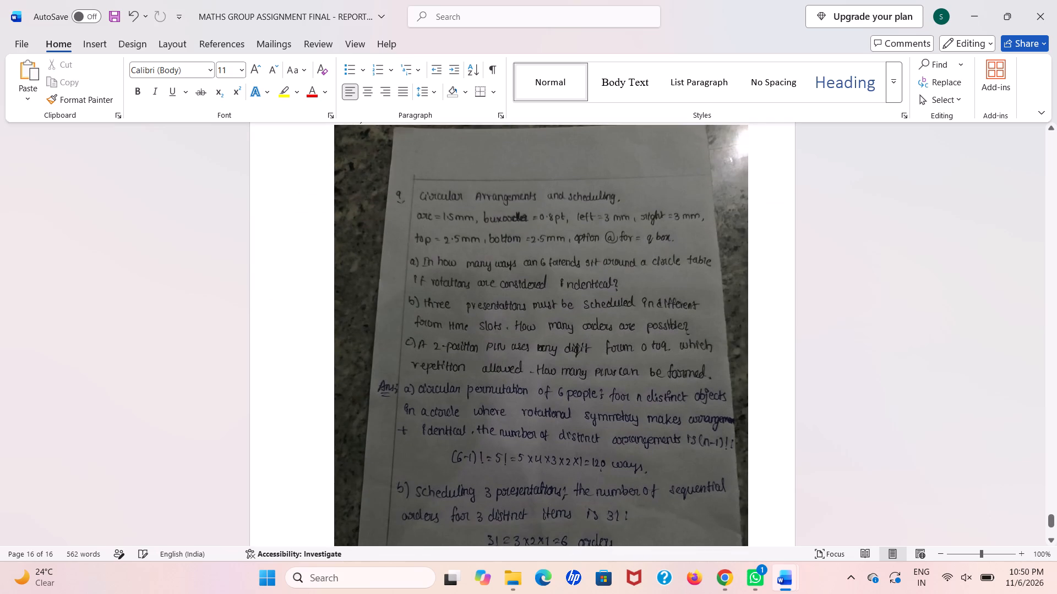
scroll(459, 332, up, 5)
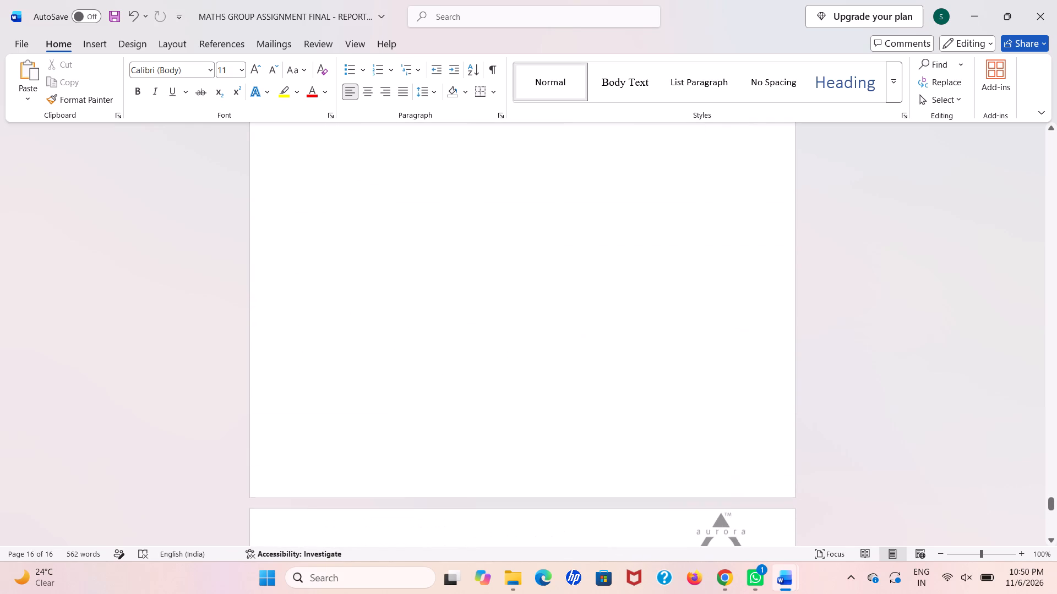
scroll(459, 332, up, 1)
scroll(459, 332, down, 2)
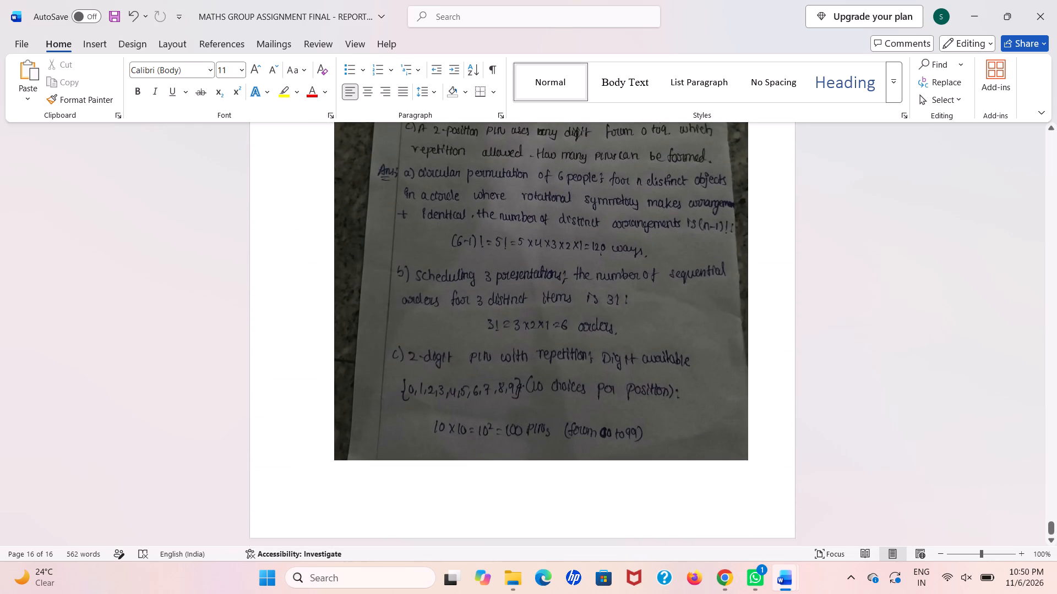
scroll(459, 332, down, 5)
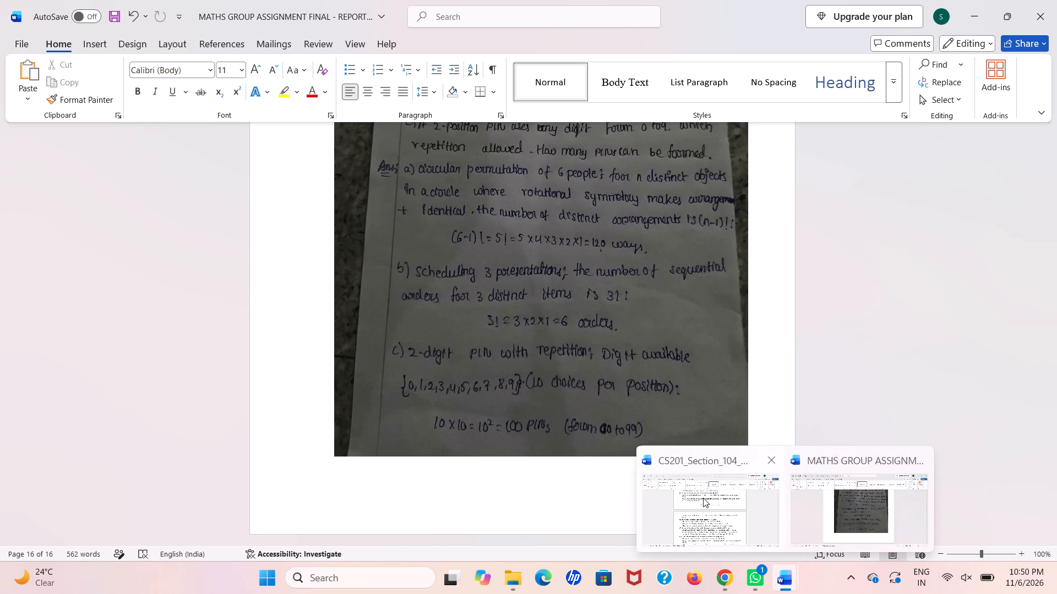
Switch to the CS201 question paper and copy all of Q10 on selection and combinations, heading plus sub-questions a to c.
click(703, 498)
scroll(466, 441, down, 1)
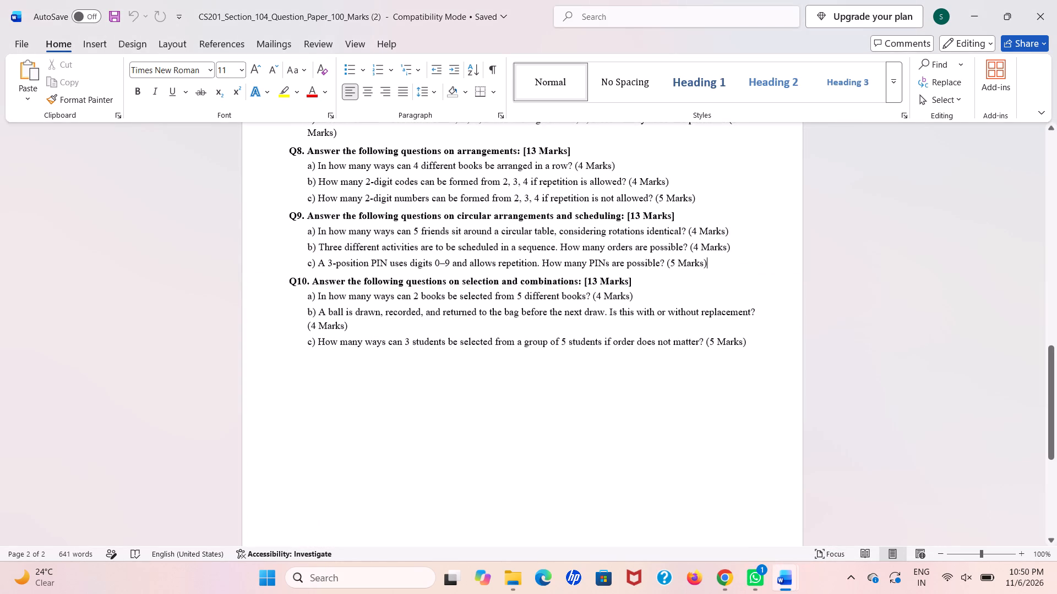
drag(288, 278, 748, 400)
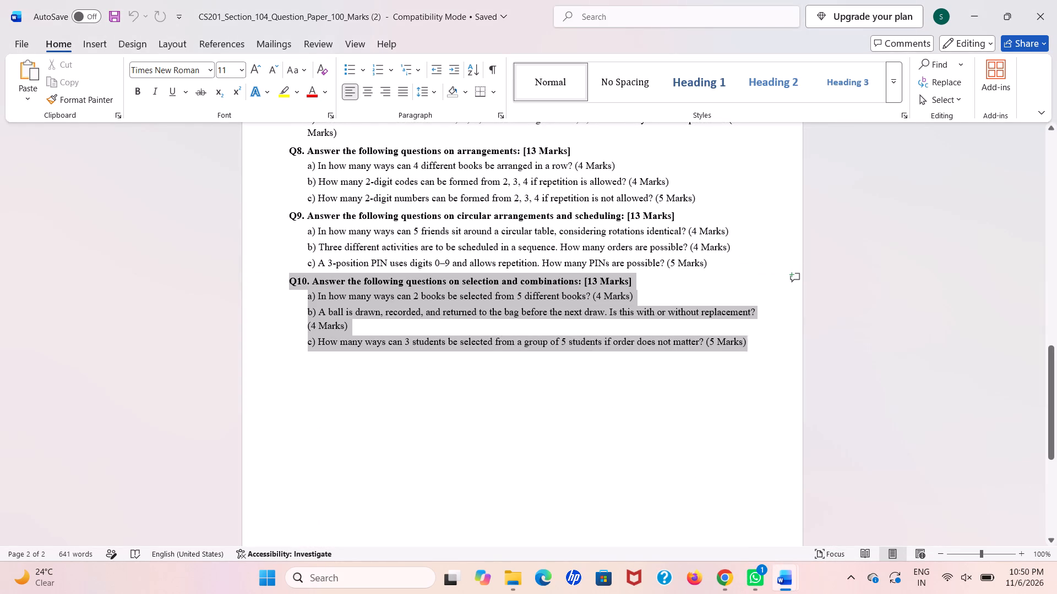
drag(748, 400, 821, 387)
key(ctrl+c)
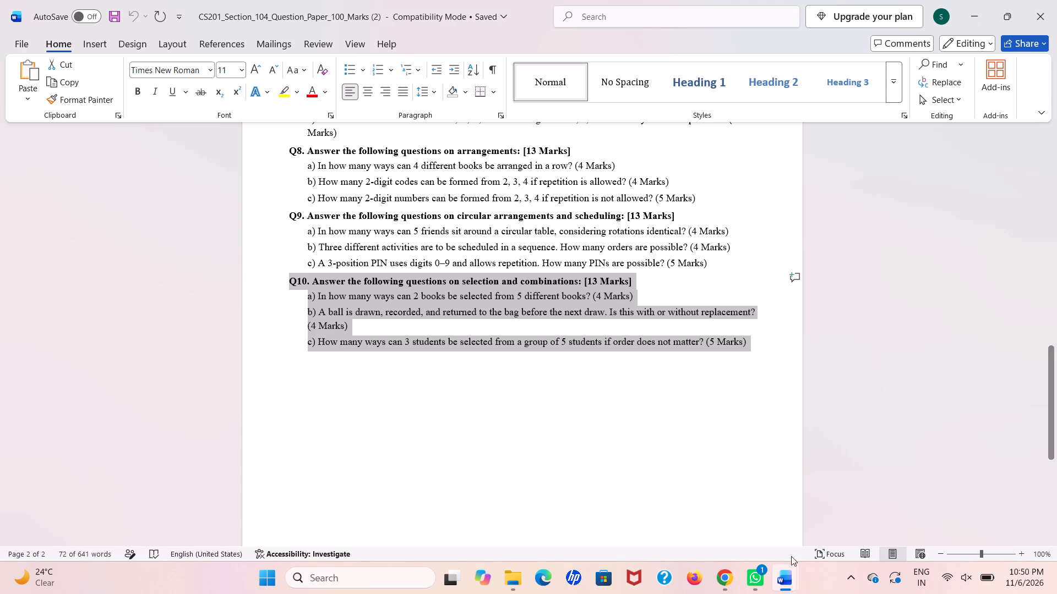
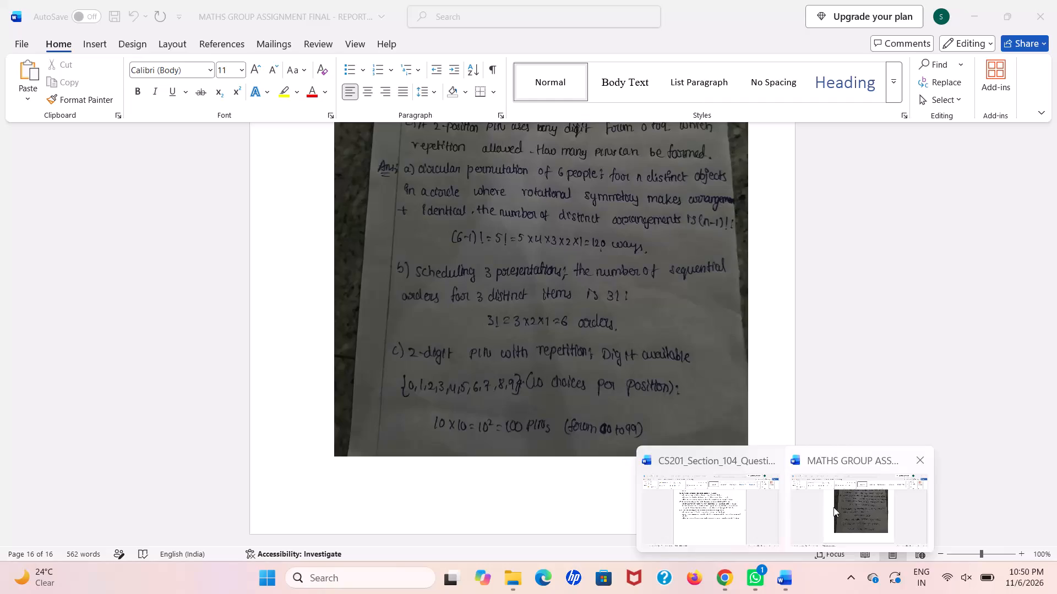
Switch back to the group assignment report and paste the copied Q10 selection and combinations questions on a new line after the Q9 answer photo.
click(833, 507)
click(768, 452)
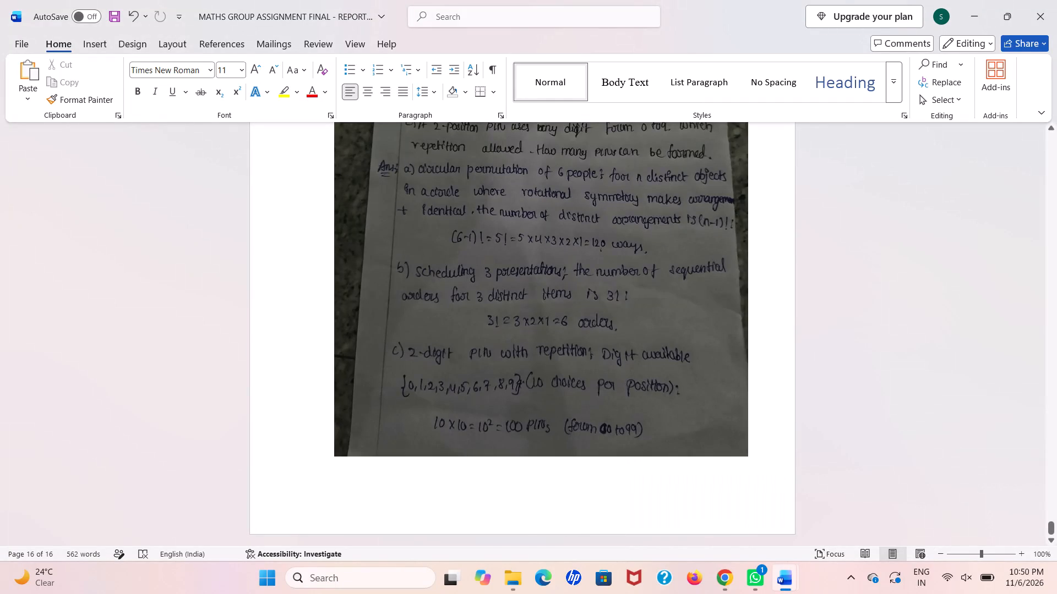
key(Return)
key(ctrl+v)
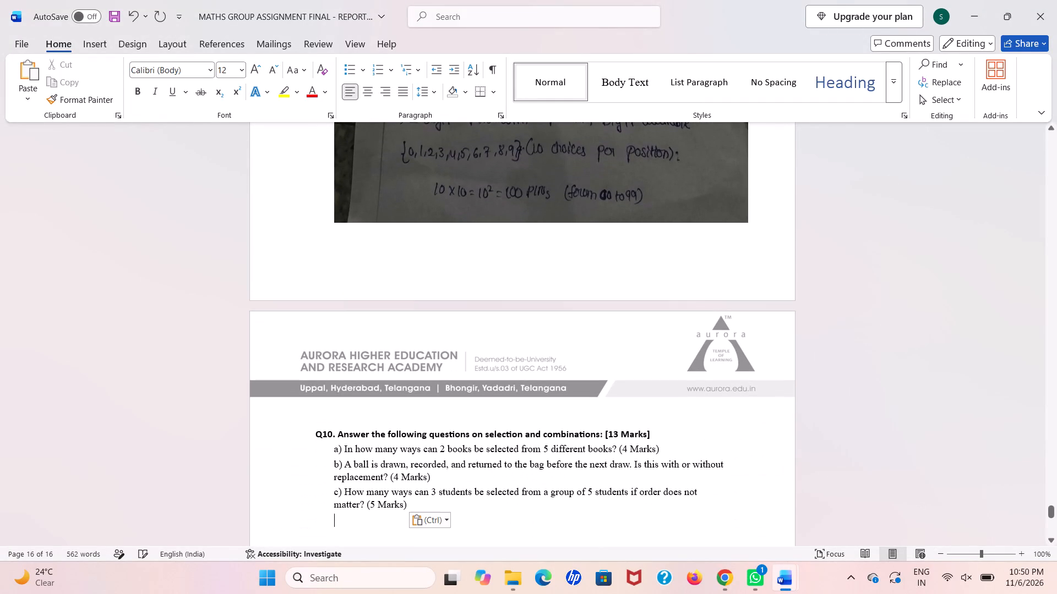
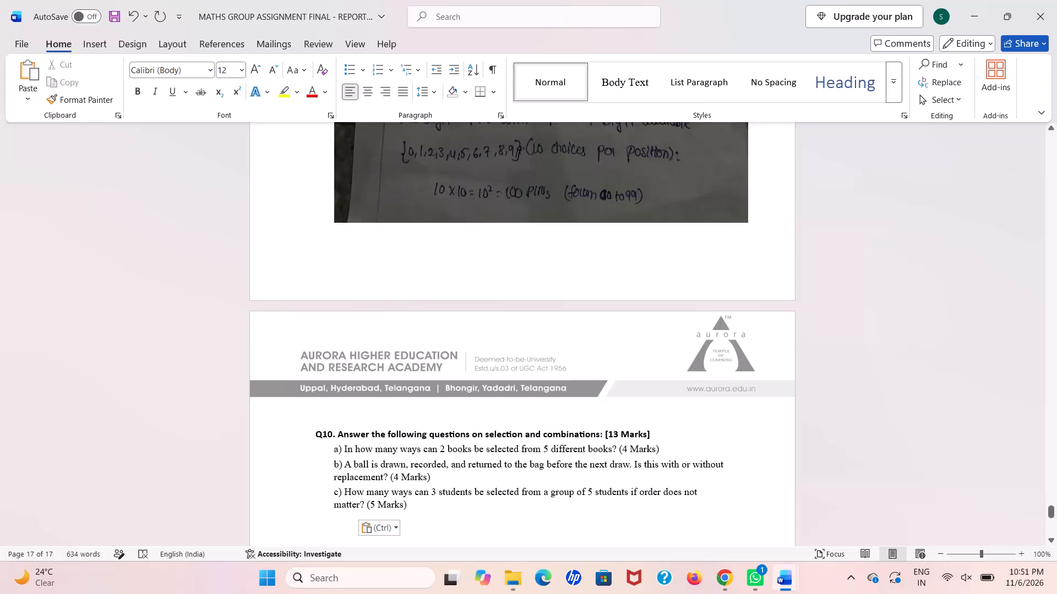
Cut the Q10 answer photo and paste it back on the line after the Q10 selection and combinations questions.
click(377, 526)
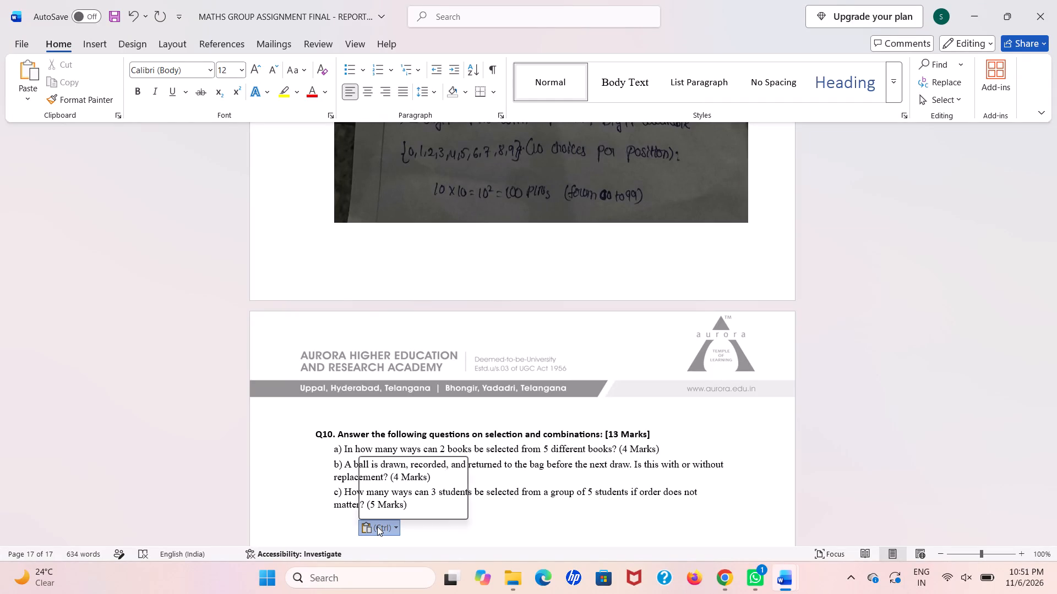
click(412, 487)
right_click(412, 487)
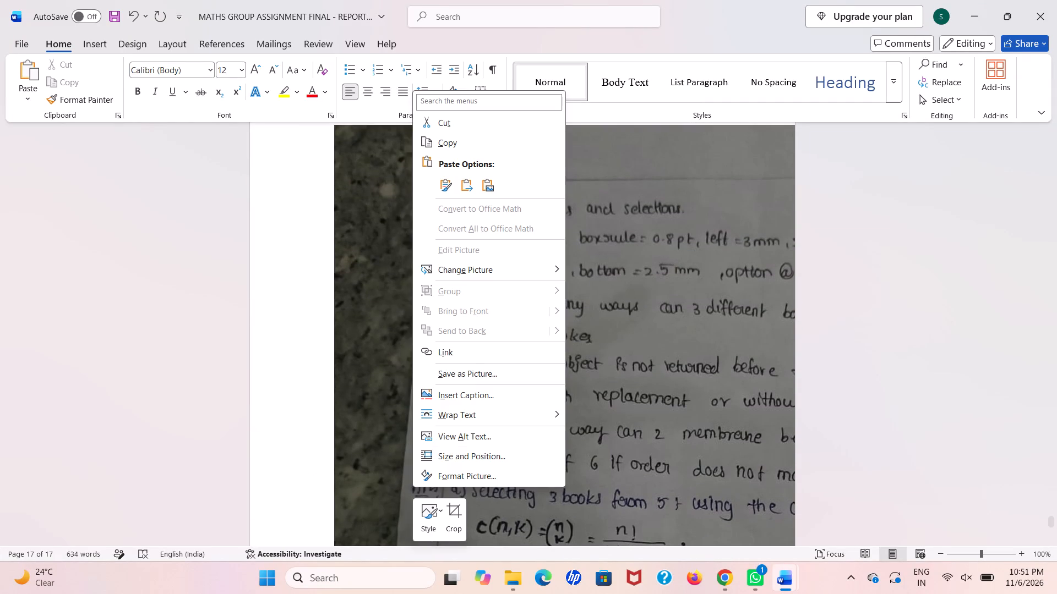
click(453, 127)
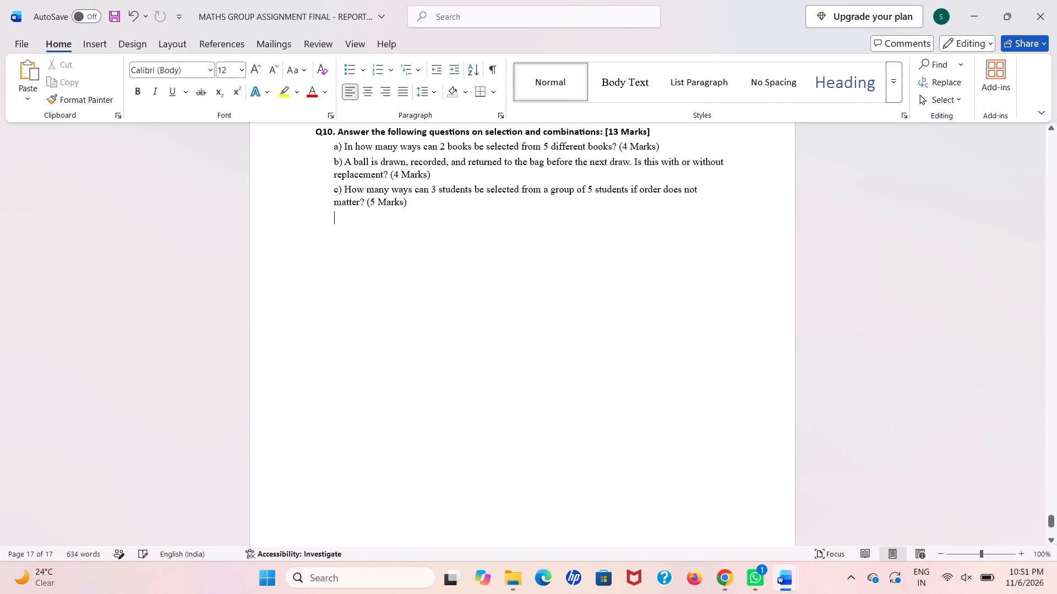
key(ctrl+v)
Delete the marks labels from the Q10 heading and from its sub-questions a, b and c.
scroll(453, 127, up, 2)
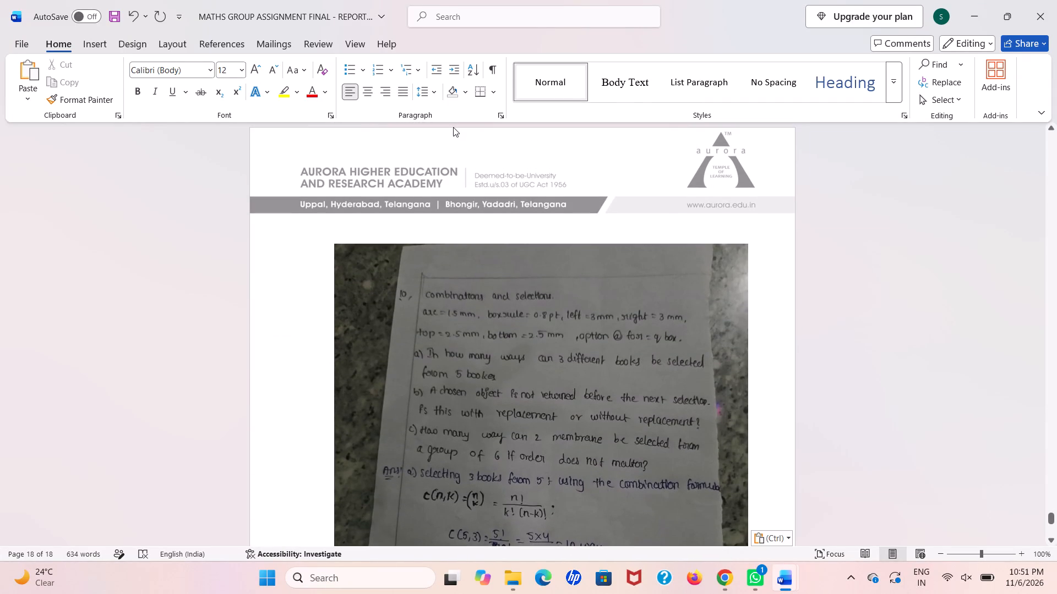
scroll(453, 127, up, 7)
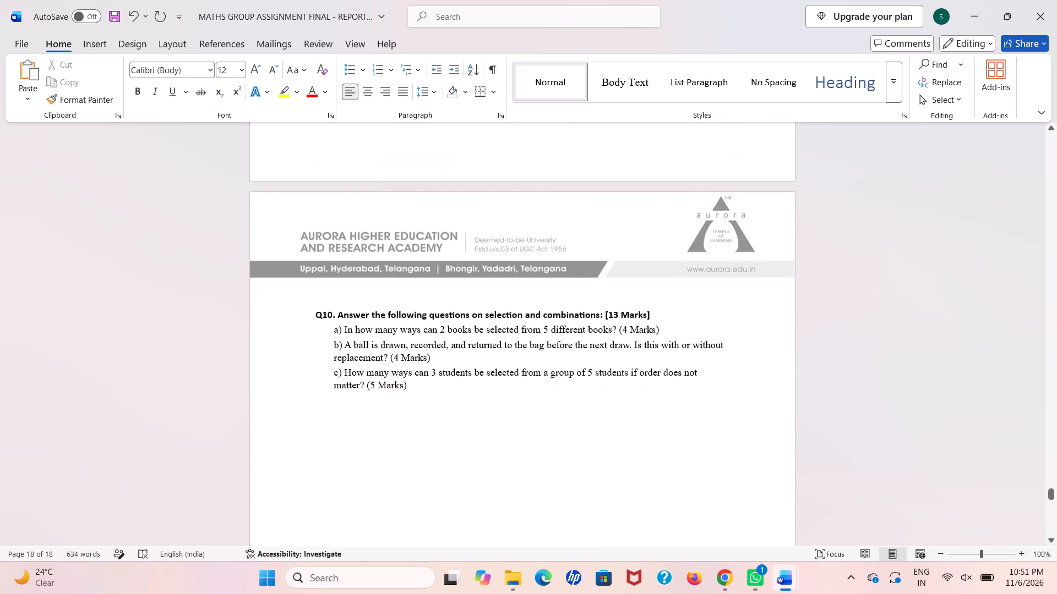
scroll(453, 127, up, 2)
scroll(453, 127, down, 1)
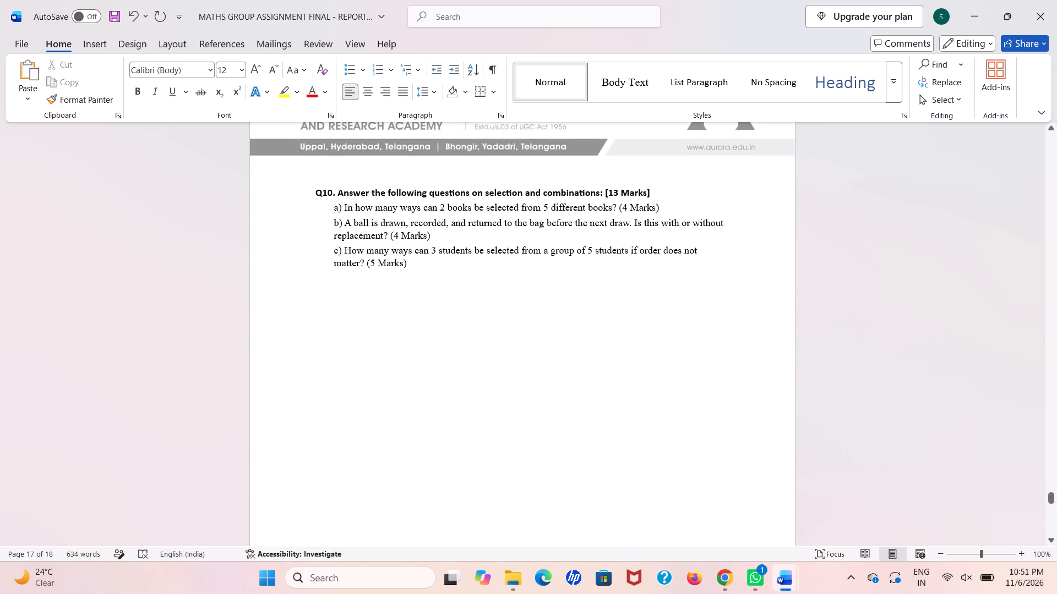
drag(604, 193, 669, 188)
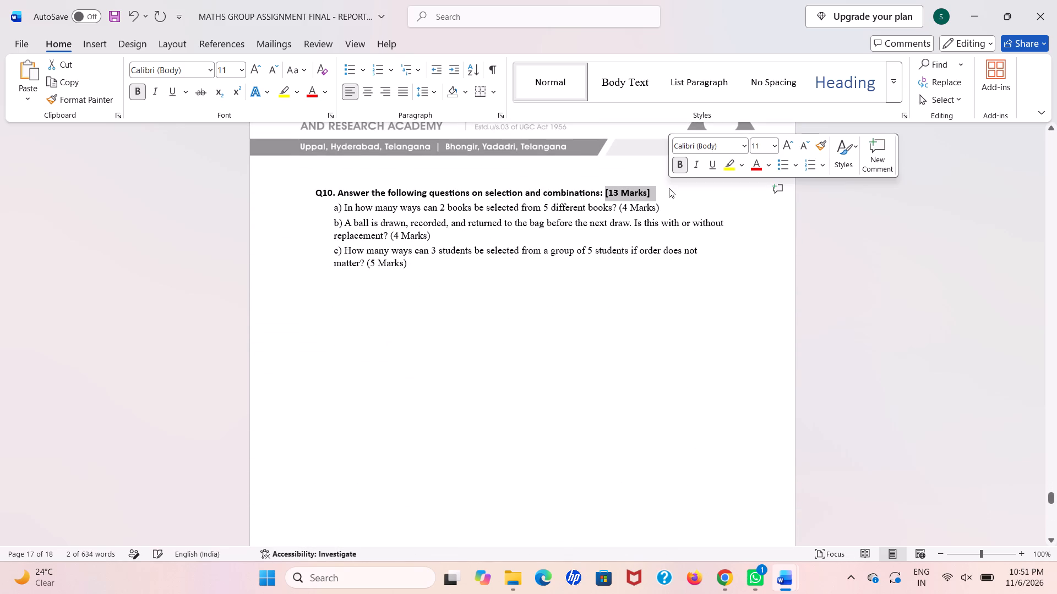
key(BackSpace)
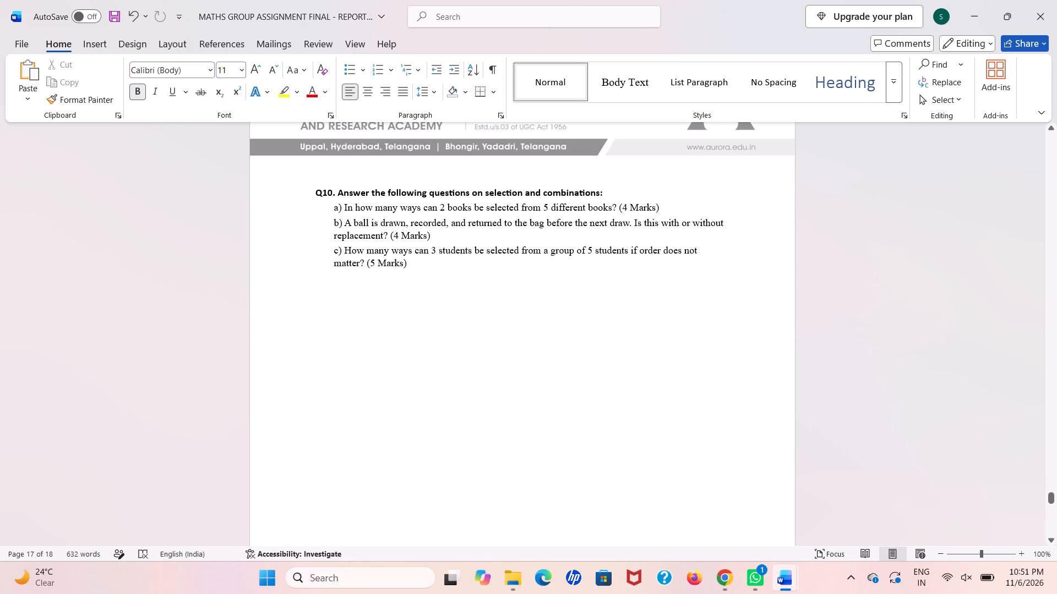
drag(620, 206, 690, 200)
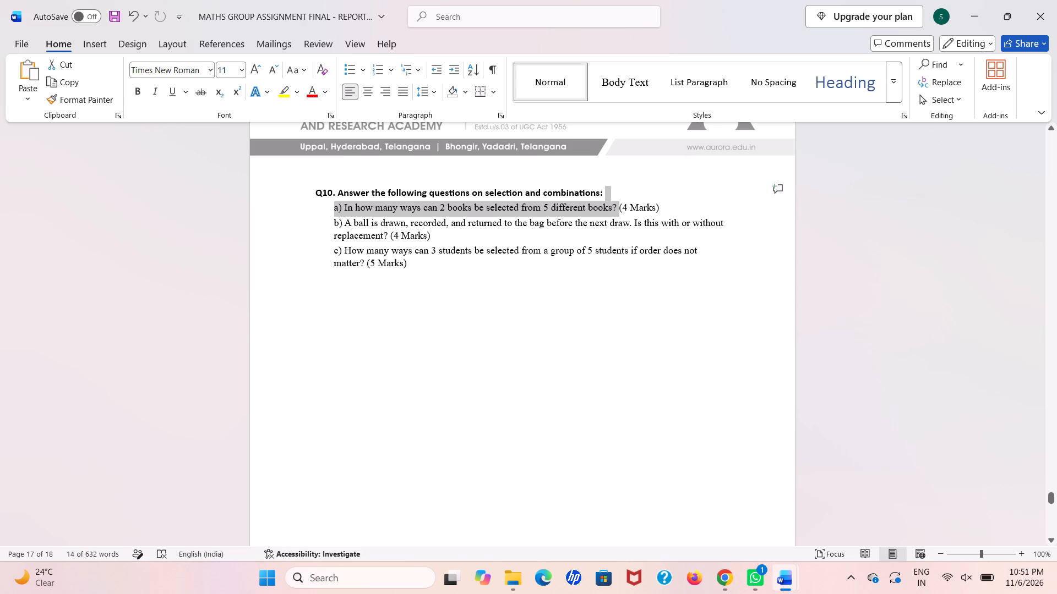
click(619, 210)
drag(619, 210, 679, 191)
drag(679, 191, 685, 206)
key(BackSpace)
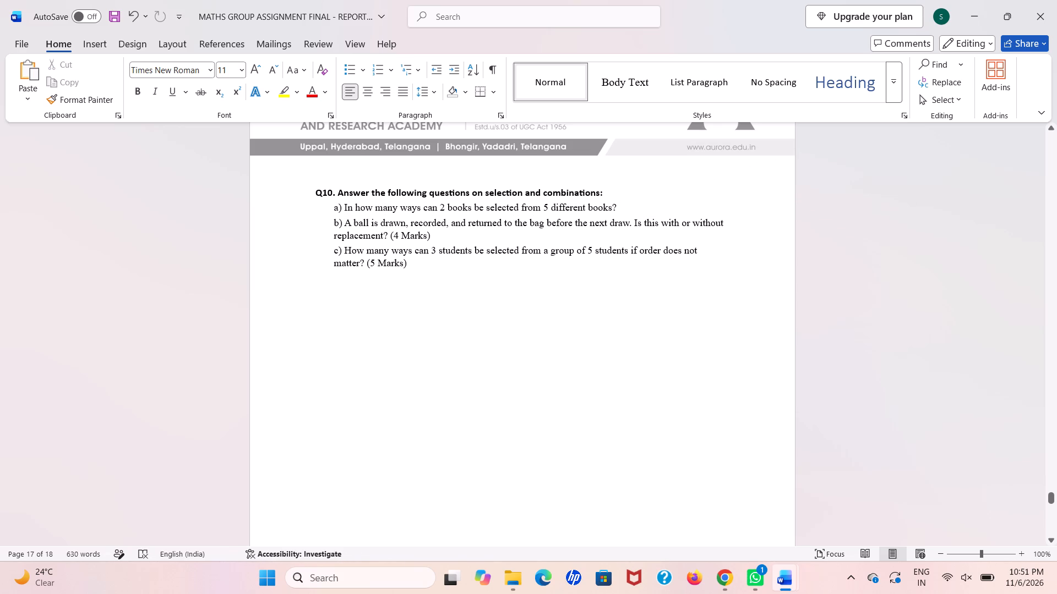
drag(393, 233, 437, 230)
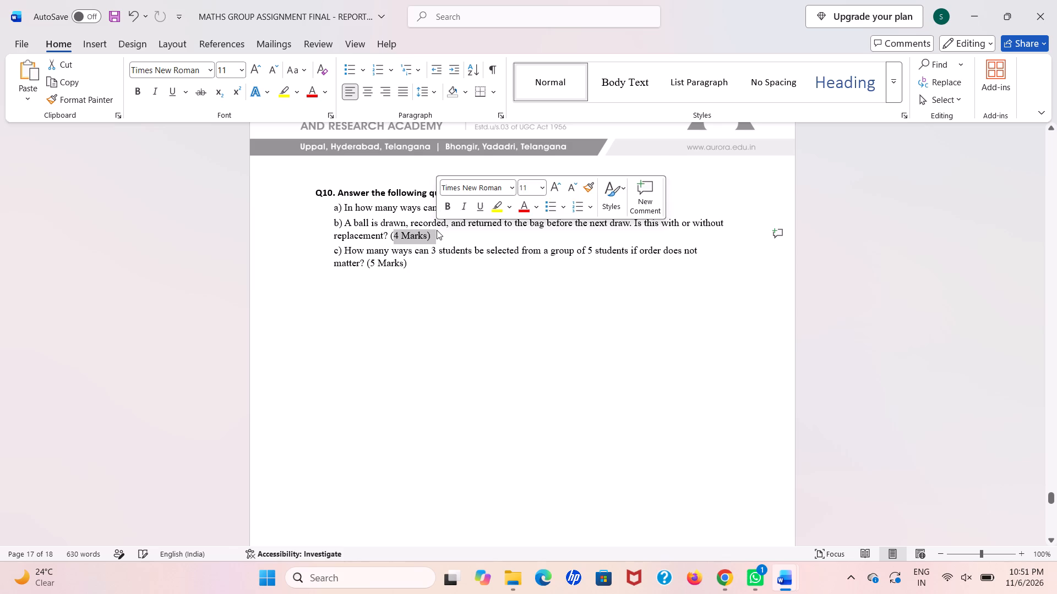
key(BackSpace)
key(BackSpace)
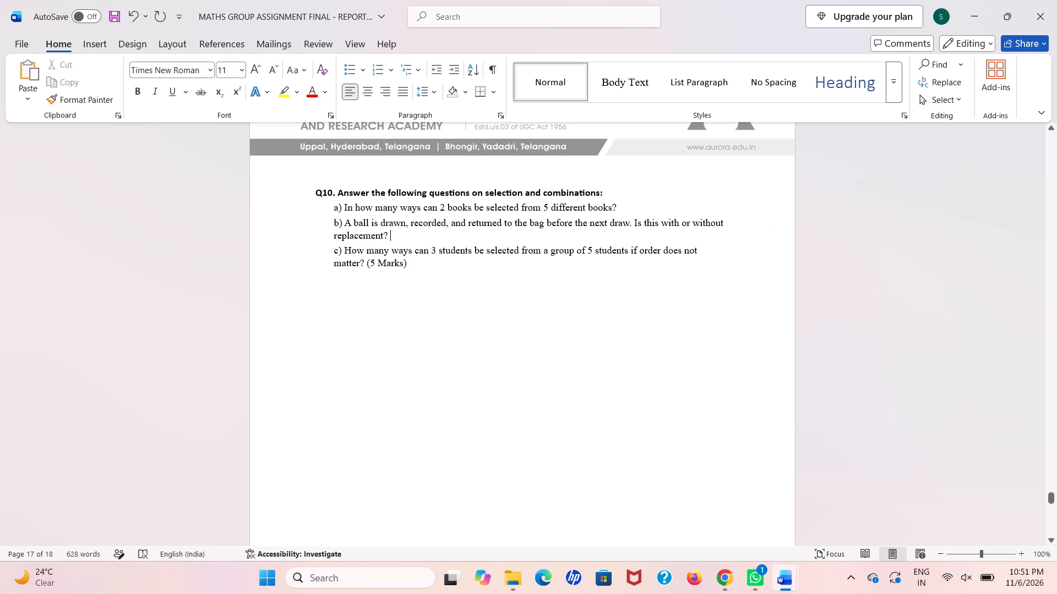
drag(366, 262, 457, 273)
key(BackSpace)
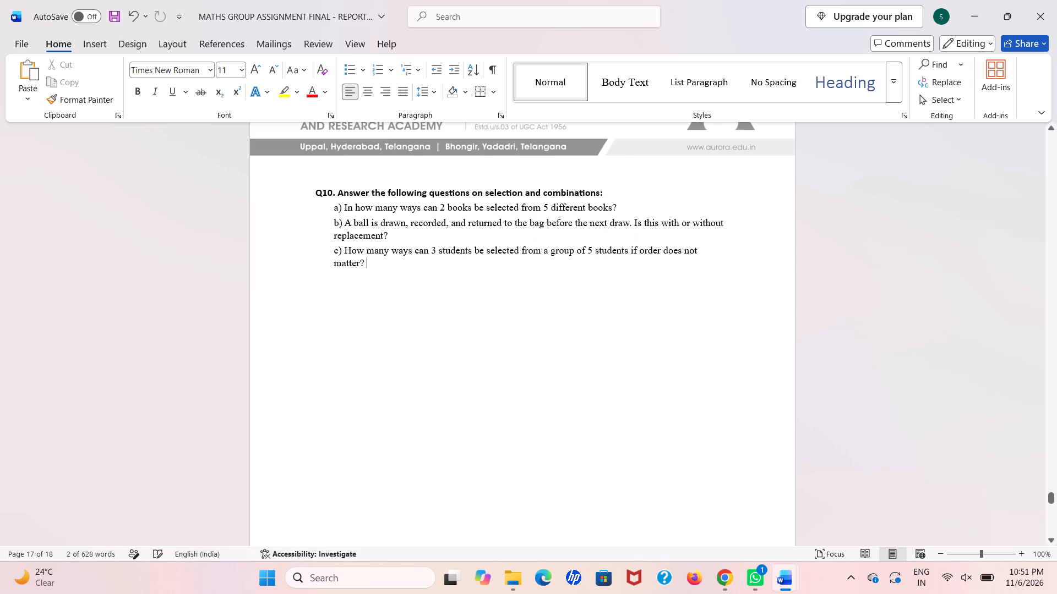
Delete the marks labels from Q9 sub-questions c, b and a on circular arrangements and scheduling.
scroll(457, 273, up, 6)
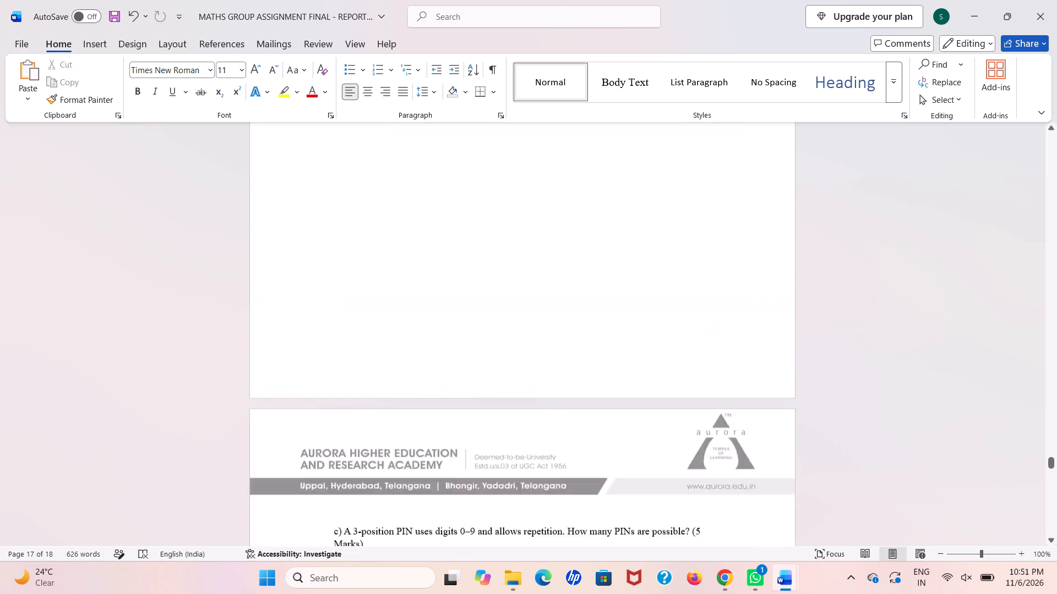
scroll(457, 273, up, 4)
scroll(457, 273, down, 2)
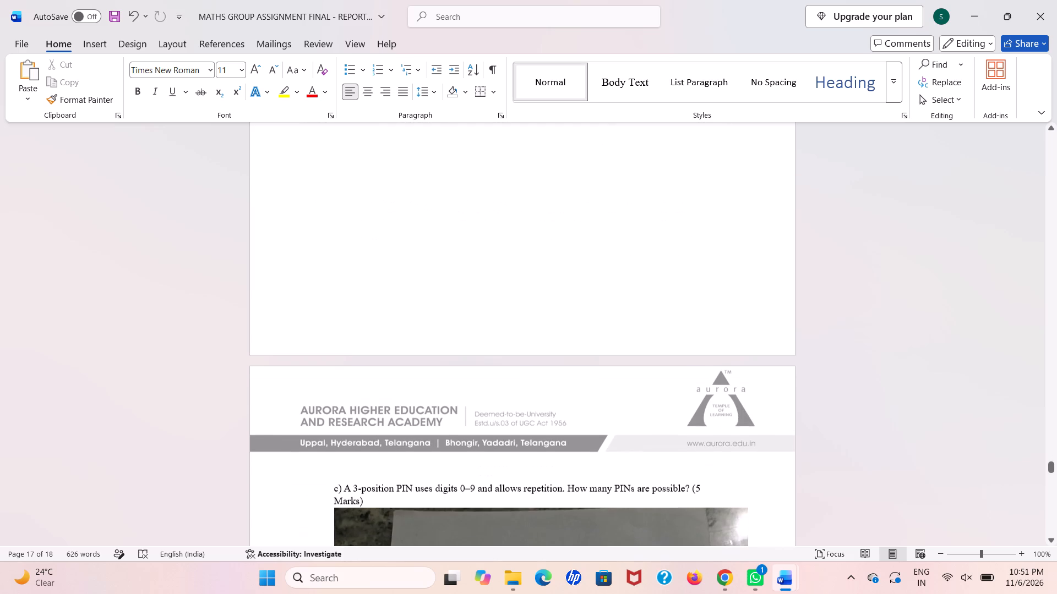
scroll(457, 273, down, 1)
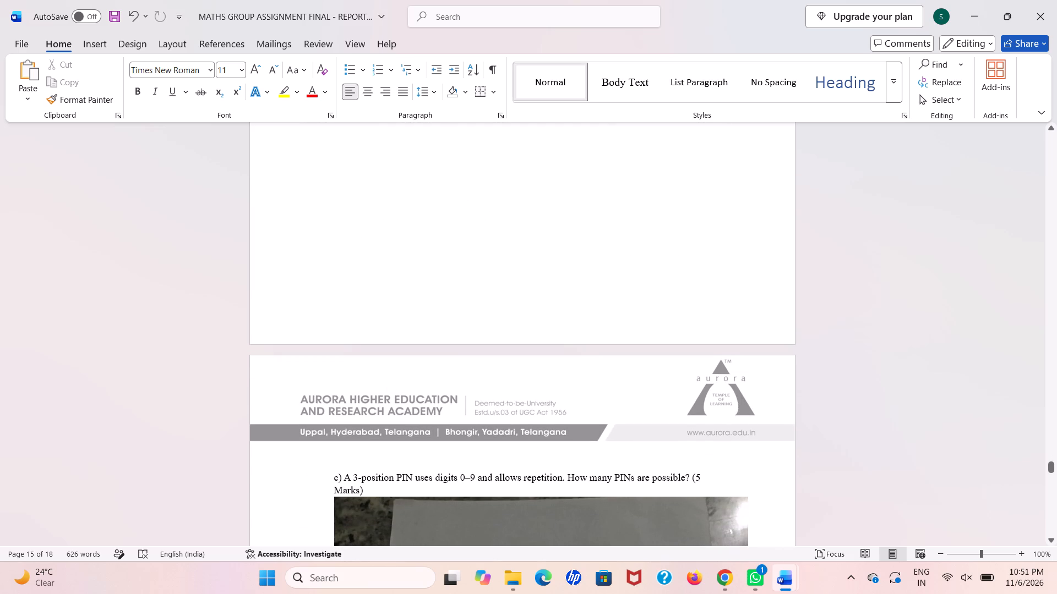
drag(690, 474, 714, 488)
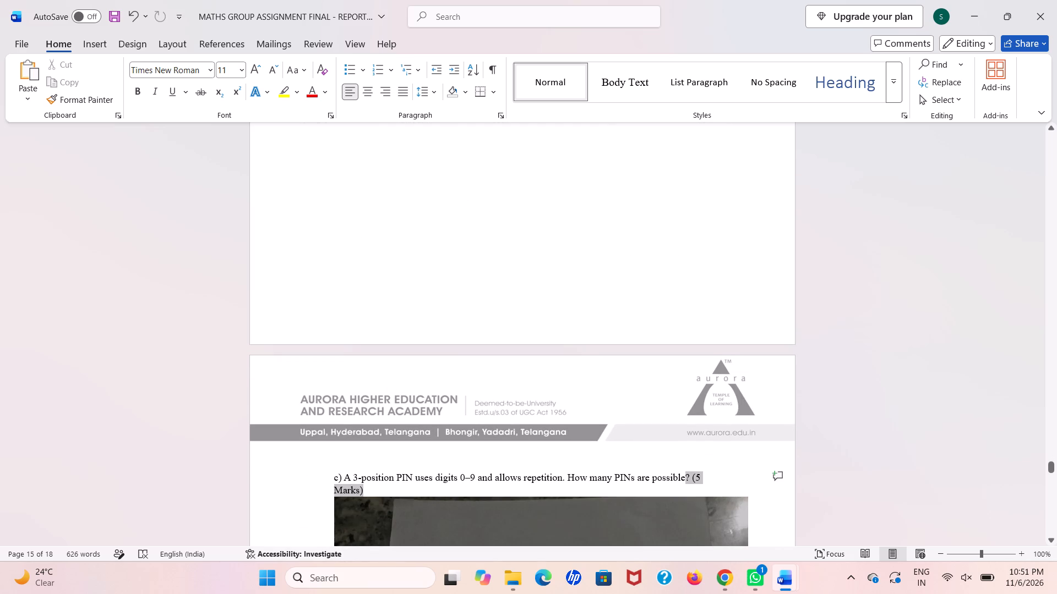
drag(714, 488, 710, 493)
key(BackSpace)
scroll(710, 493, up, 2)
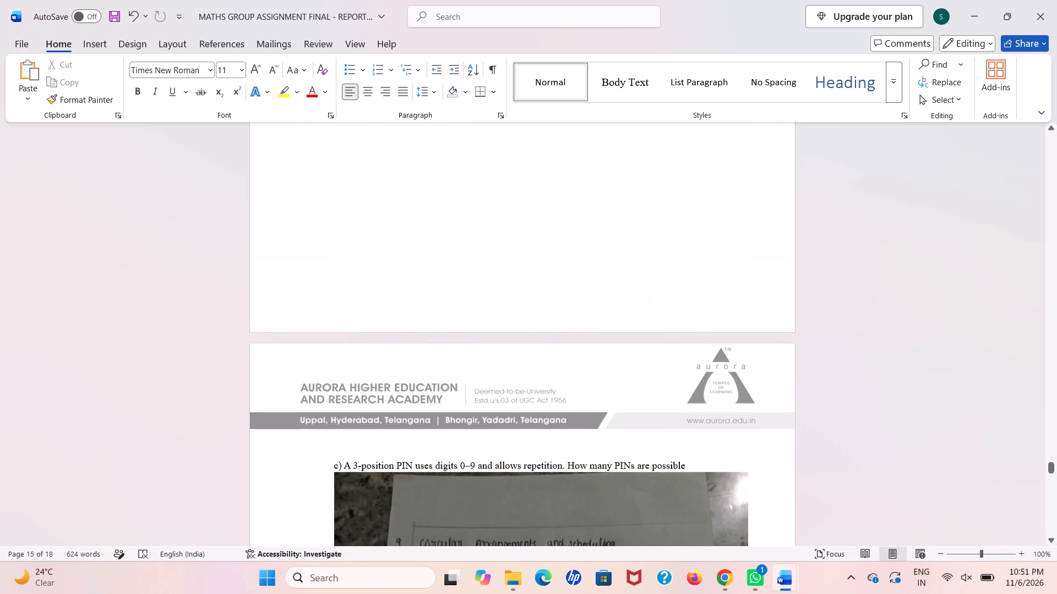
scroll(710, 493, up, 4)
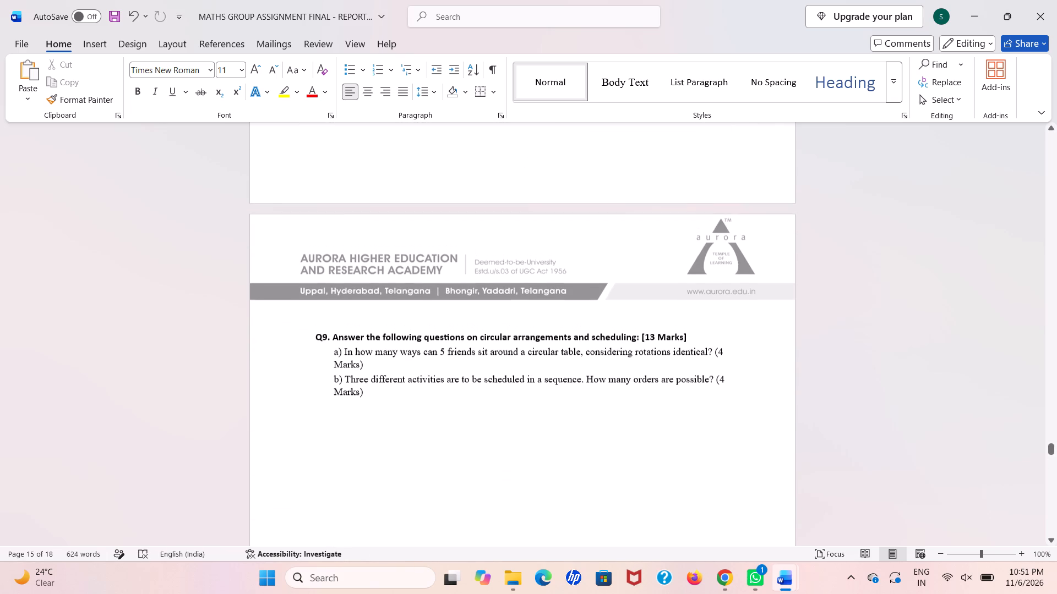
drag(713, 380, 728, 404)
key(BackSpace)
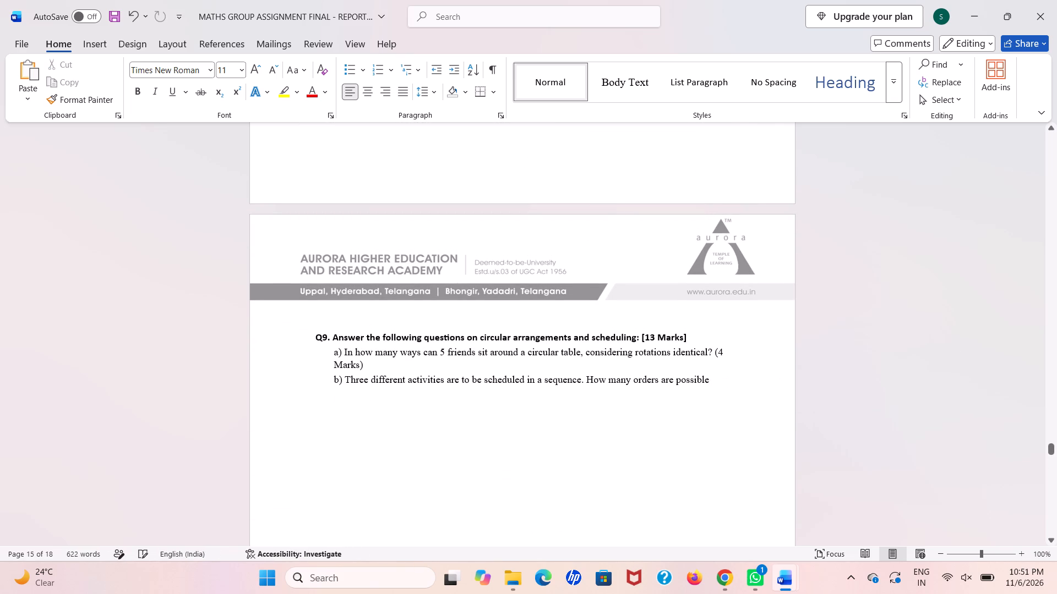
drag(715, 348, 725, 364)
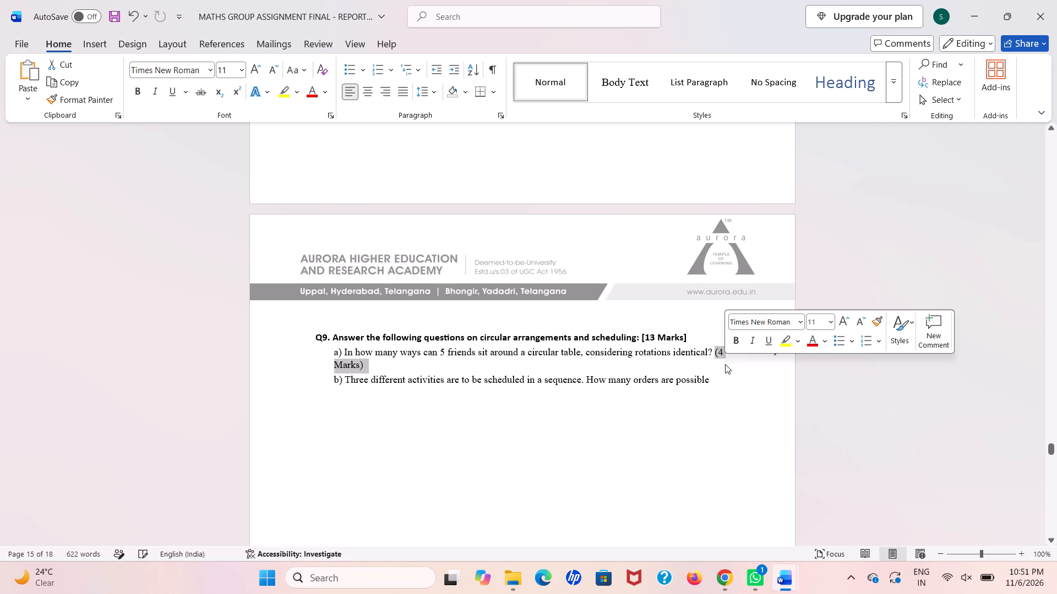
key(BackSpace)
Delete the marks labels from Q8 sub-questions c, b and a on arrangements, keeping a question mark at the end of a.
scroll(725, 364, up, 1)
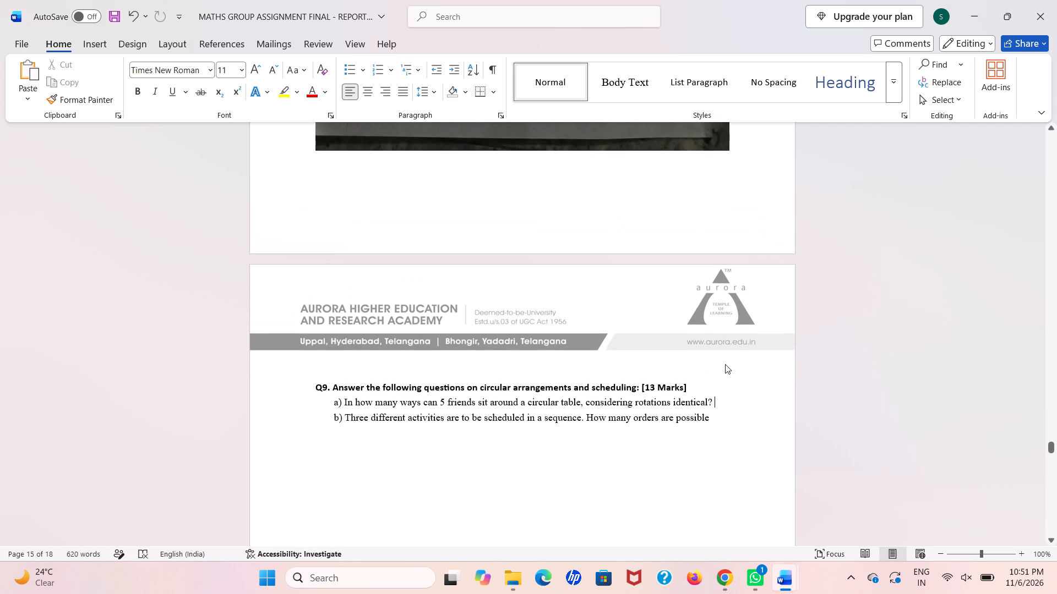
scroll(725, 364, up, 5)
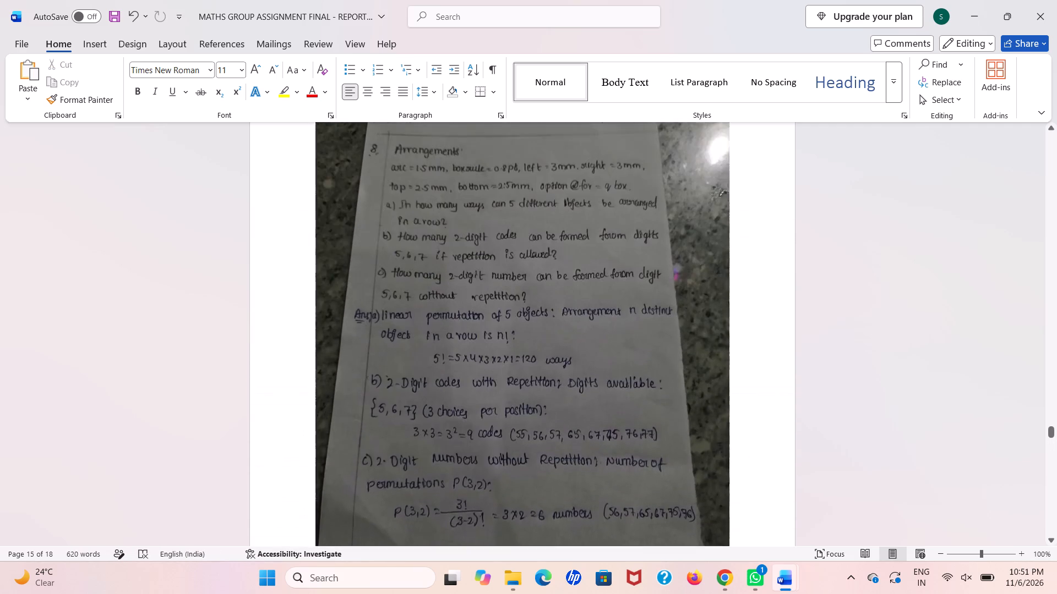
scroll(725, 364, up, 5)
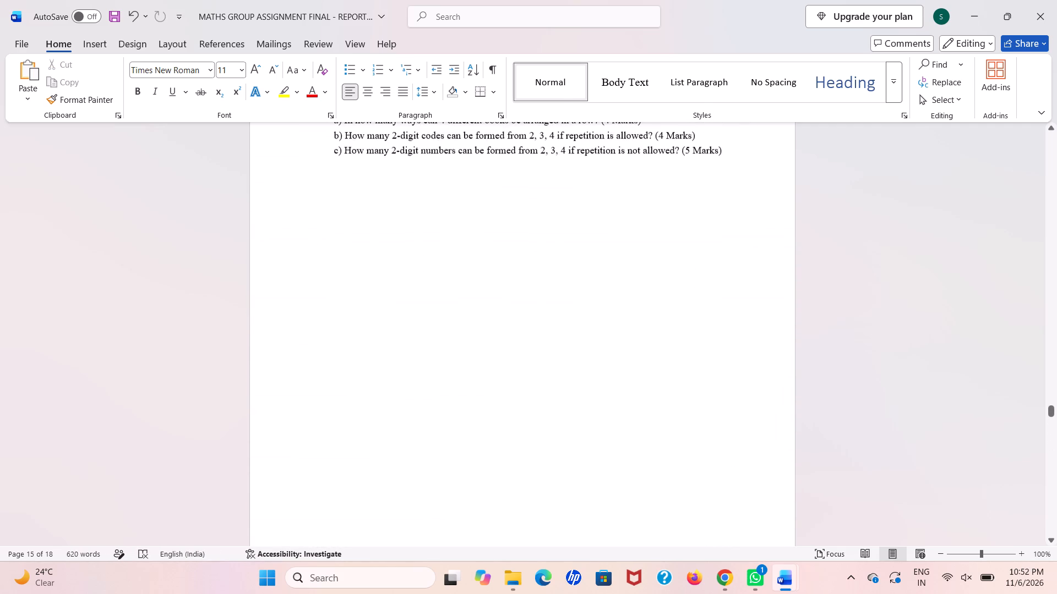
scroll(725, 364, up, 1)
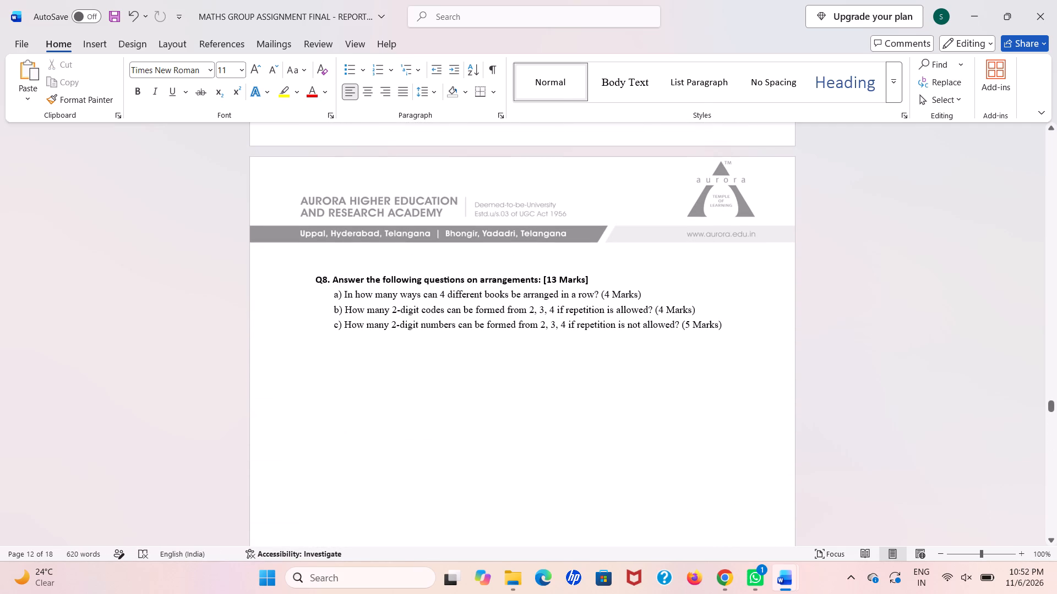
drag(680, 322, 769, 323)
key(BackSpace)
drag(655, 303, 735, 299)
drag(656, 307, 737, 309)
key(BackSpace)
drag(596, 293, 652, 302)
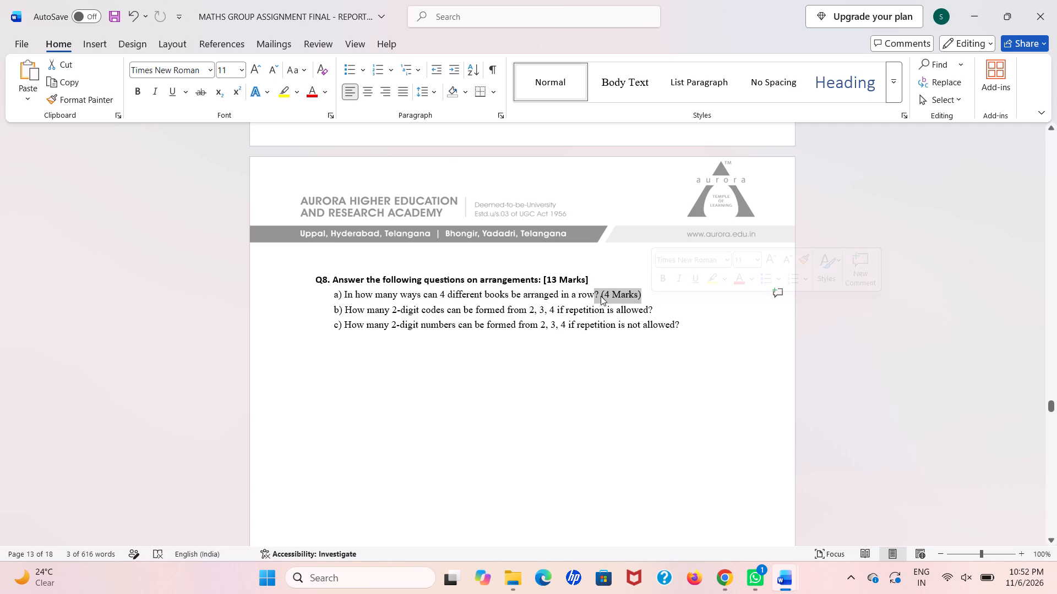
drag(601, 292, 612, 295)
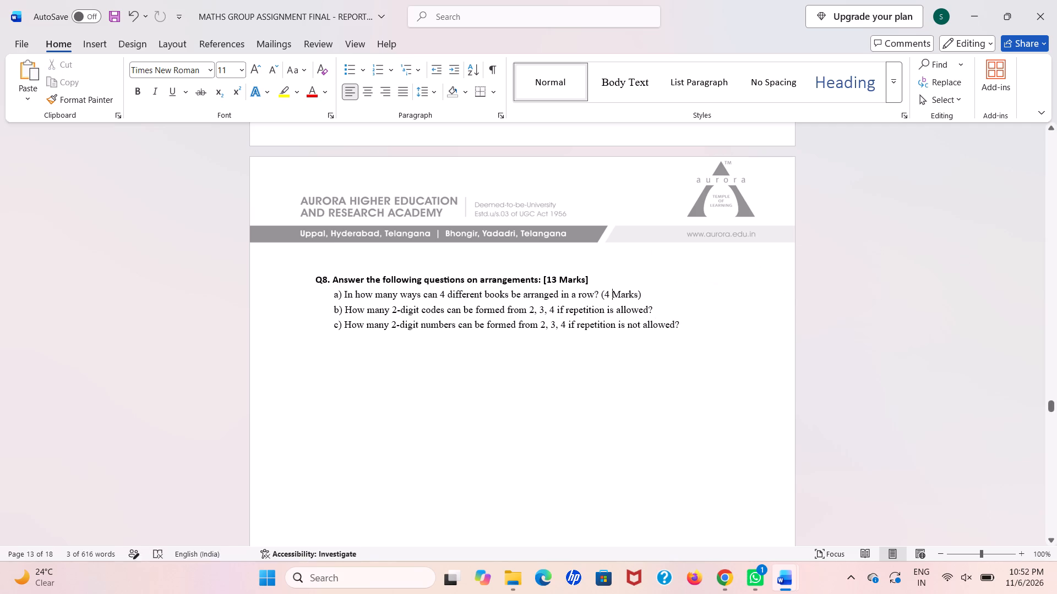
drag(600, 293, 685, 281)
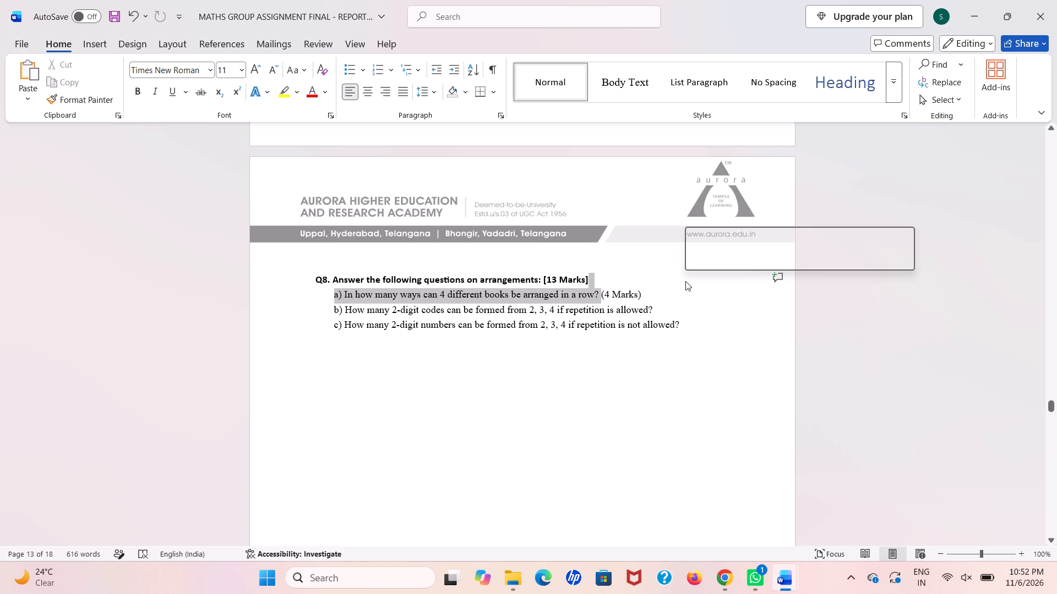
click(601, 294)
drag(600, 296, 674, 297)
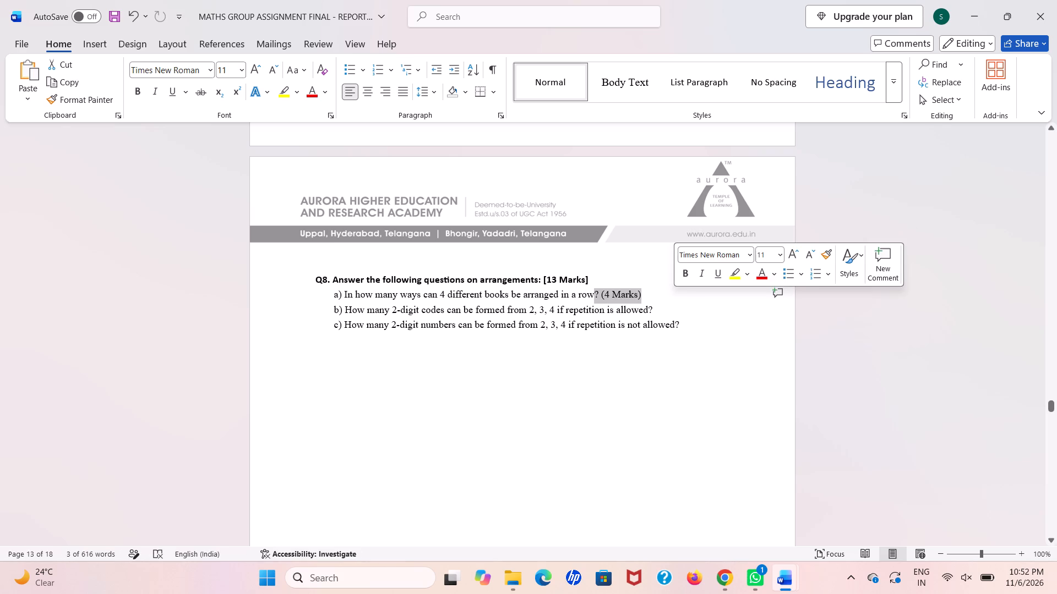
key(BackSpace)
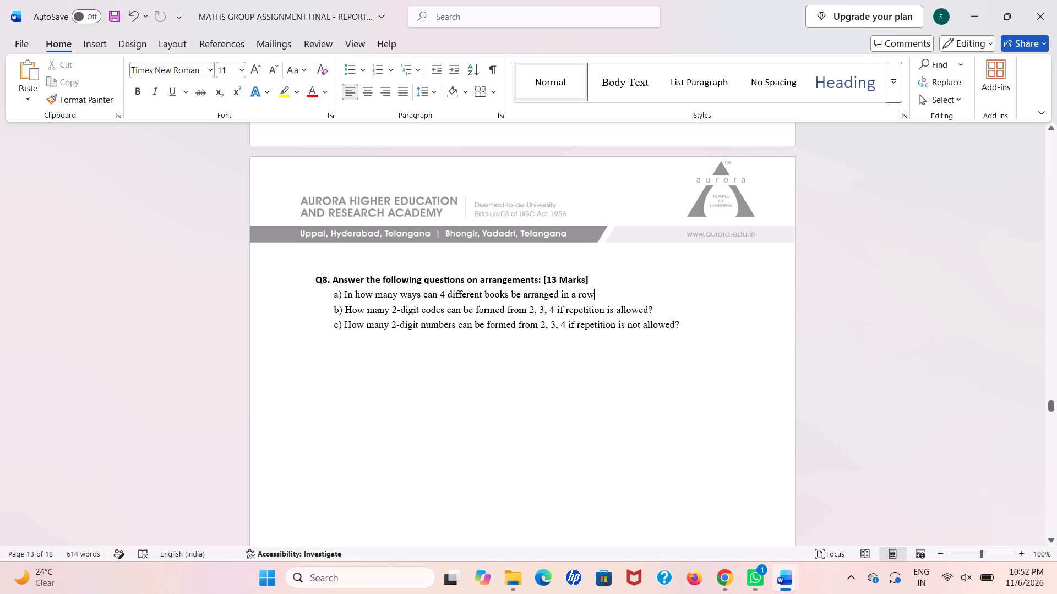
key(shift+question)
Delete the marks labels from the Q8 arrangements heading and the Q9 circular arrangements heading, ending the Q8 heading with a colon.
drag(542, 278, 596, 278)
key(BackSpace)
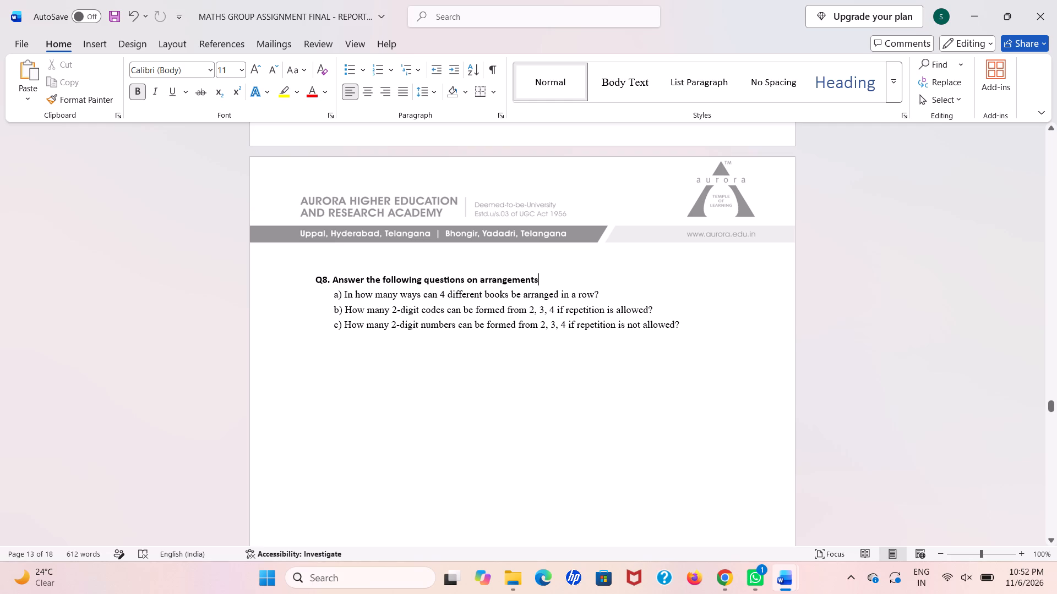
key(shift+colon)
scroll(596, 278, down, 4)
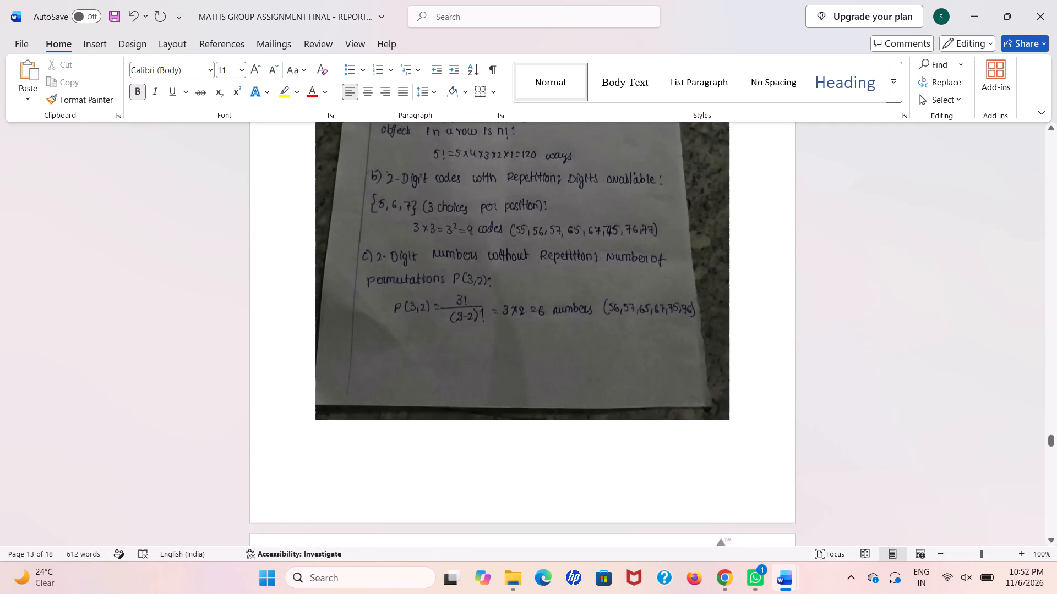
scroll(596, 278, down, 1)
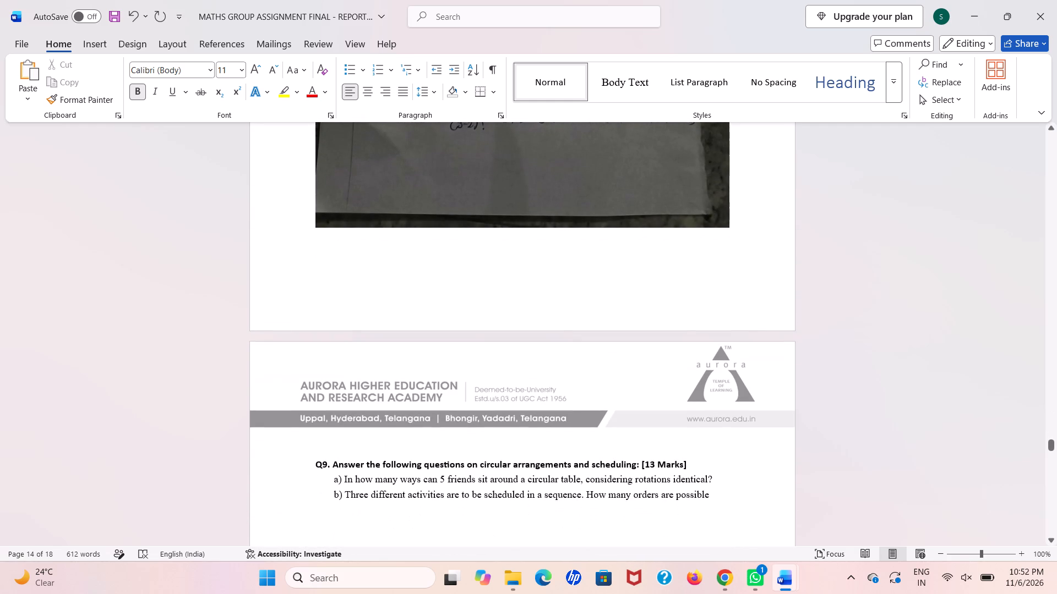
drag(642, 464, 689, 472)
key(BackSpace)
Delete the marks label and the colon before it from the Q7 heading on counting principles.
scroll(689, 472, up, 13)
scroll(689, 472, down, 1)
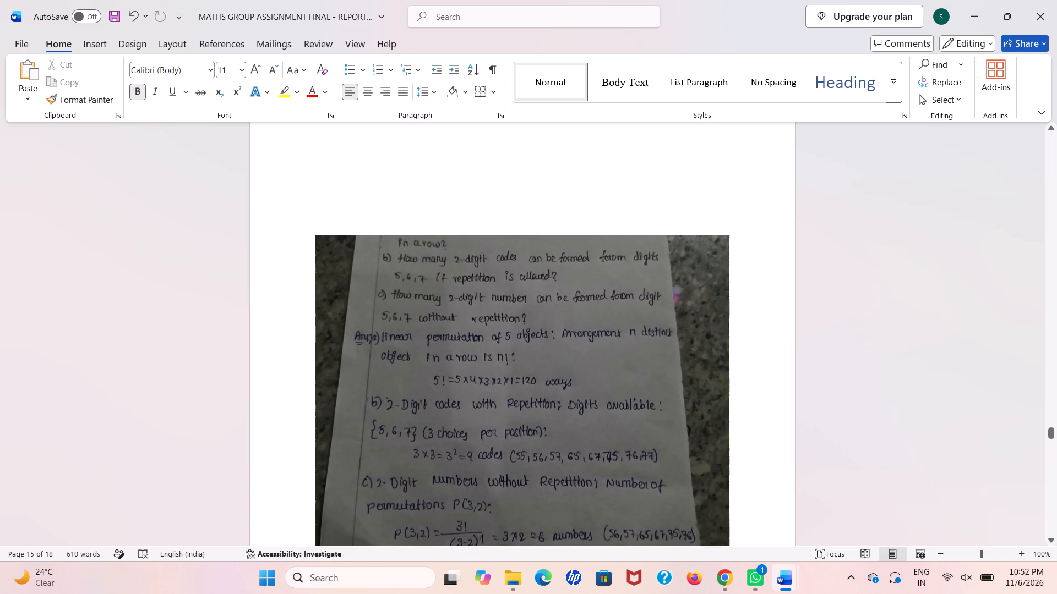
scroll(689, 472, up, 13)
scroll(689, 472, down, 2)
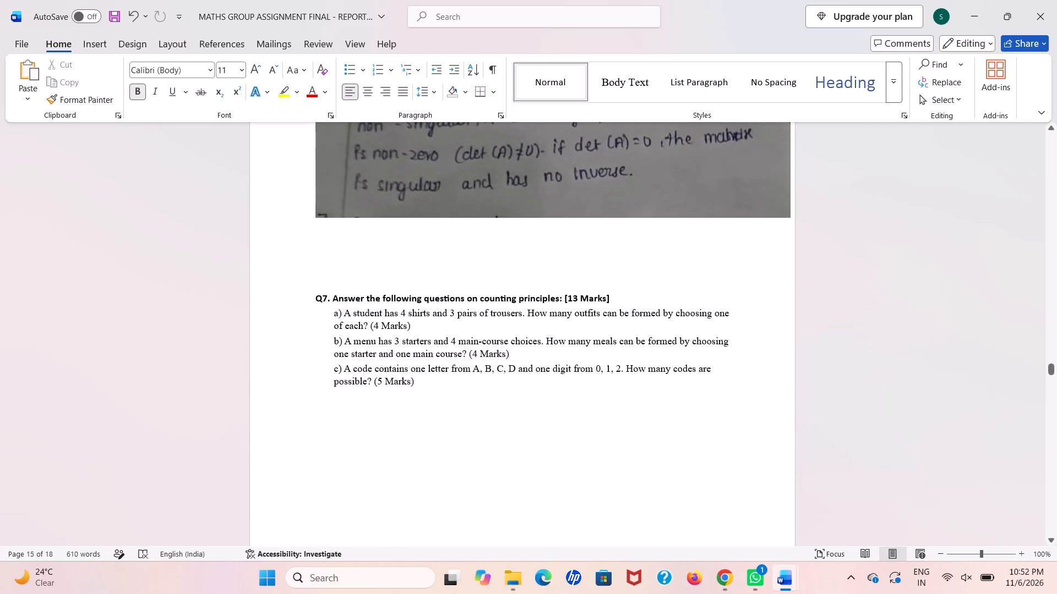
scroll(689, 472, down, 1)
drag(562, 295, 625, 301)
key(BackSpace)
Delete the marks label from Q7 sub-question a on outfits, keeping a question mark after "each".
drag(369, 324, 400, 324)
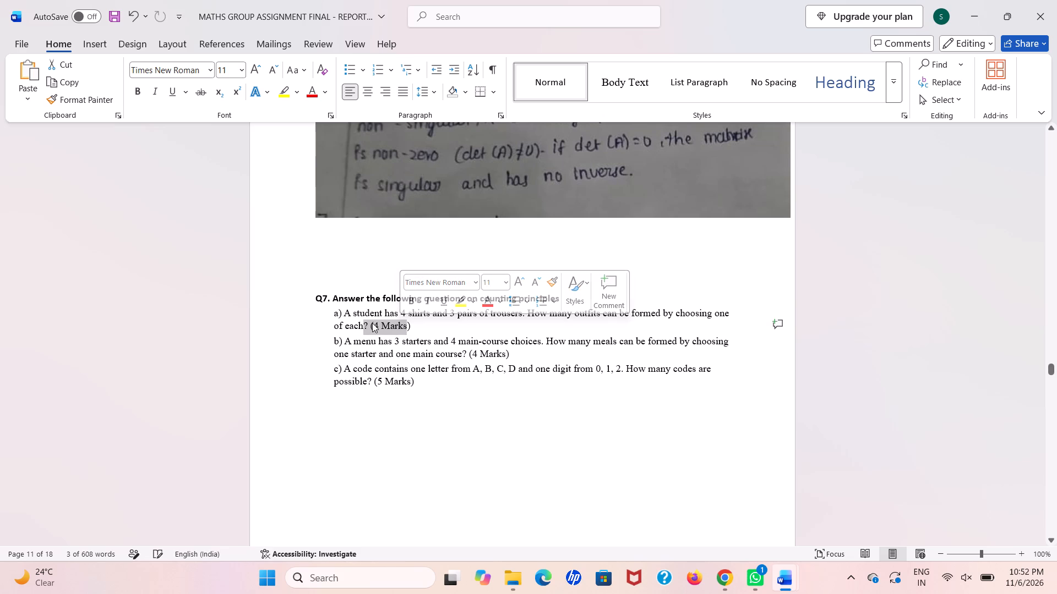
drag(371, 321, 367, 328)
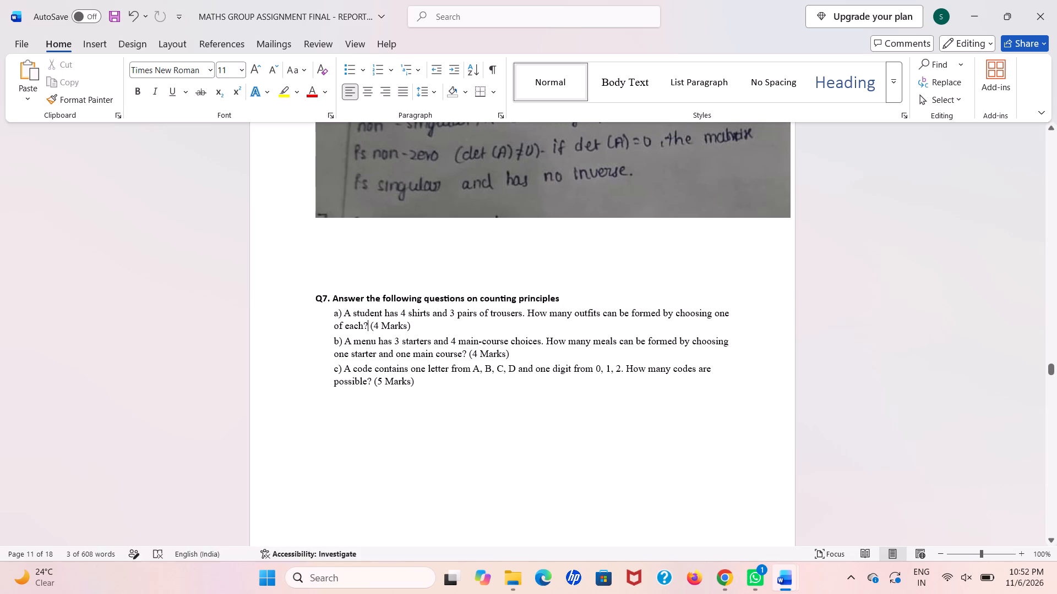
click(367, 328)
key(Right)
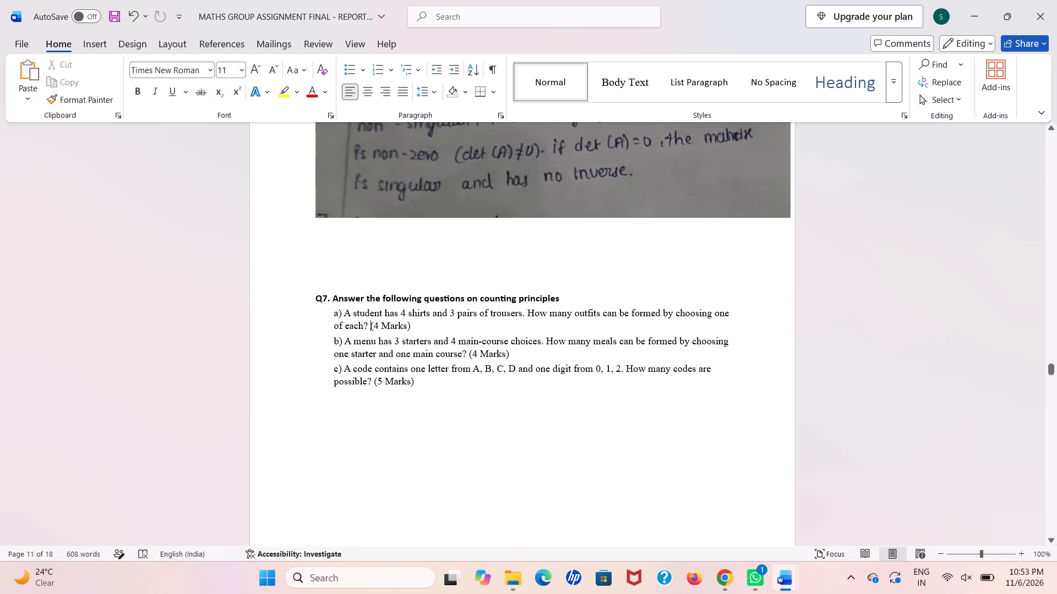
drag(367, 328, 427, 326)
key(BackSpace)
key(ctrl+slash)
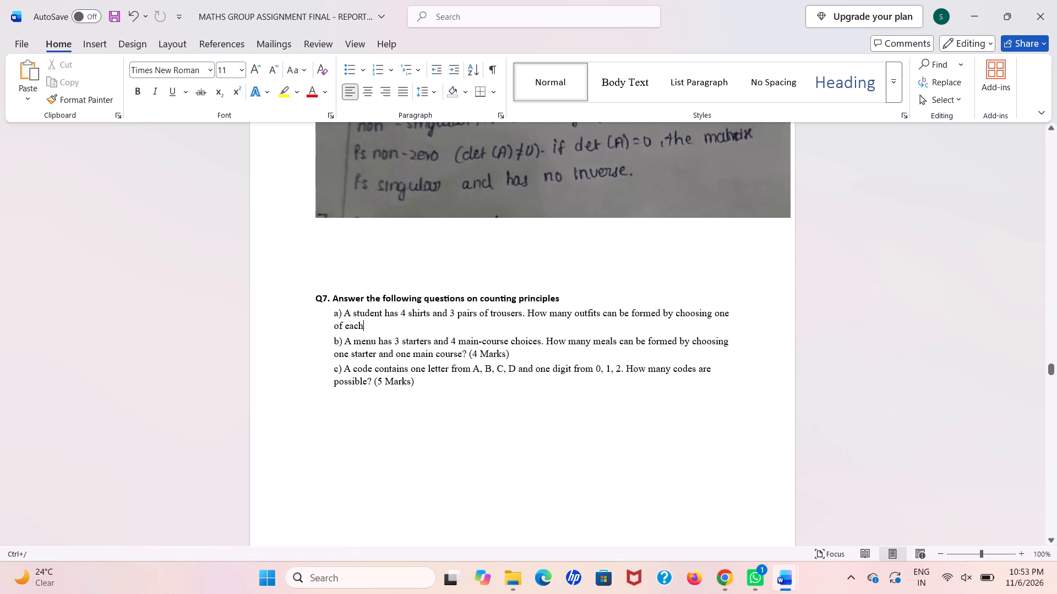
key(shift+question)
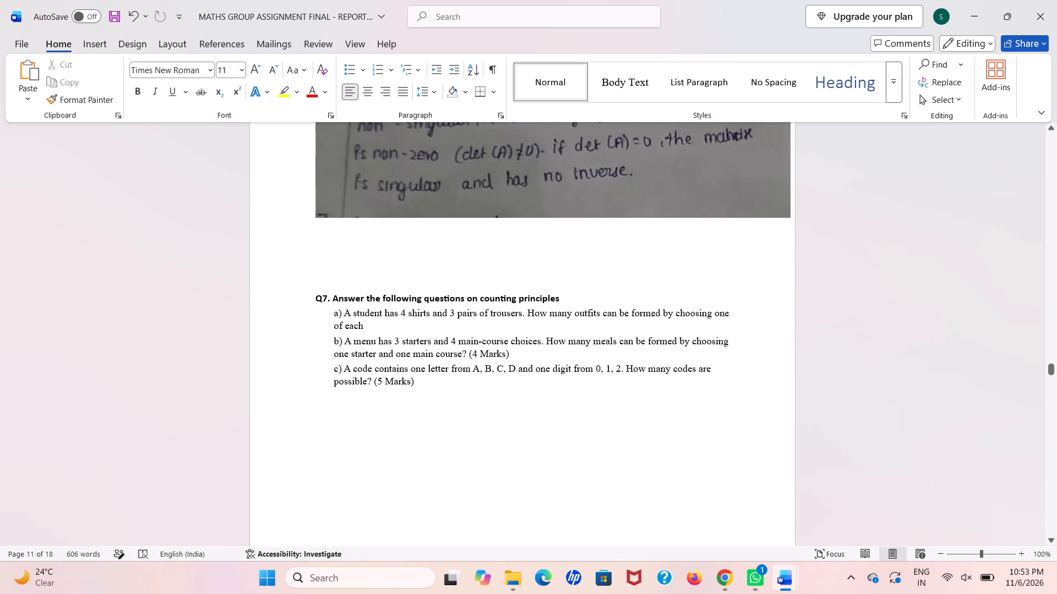
key(shift+question)
Delete the marks labels from Q7 sub-questions b and c, keeping a question mark after "main course" in b.
drag(466, 350, 520, 354)
key(BackSpace)
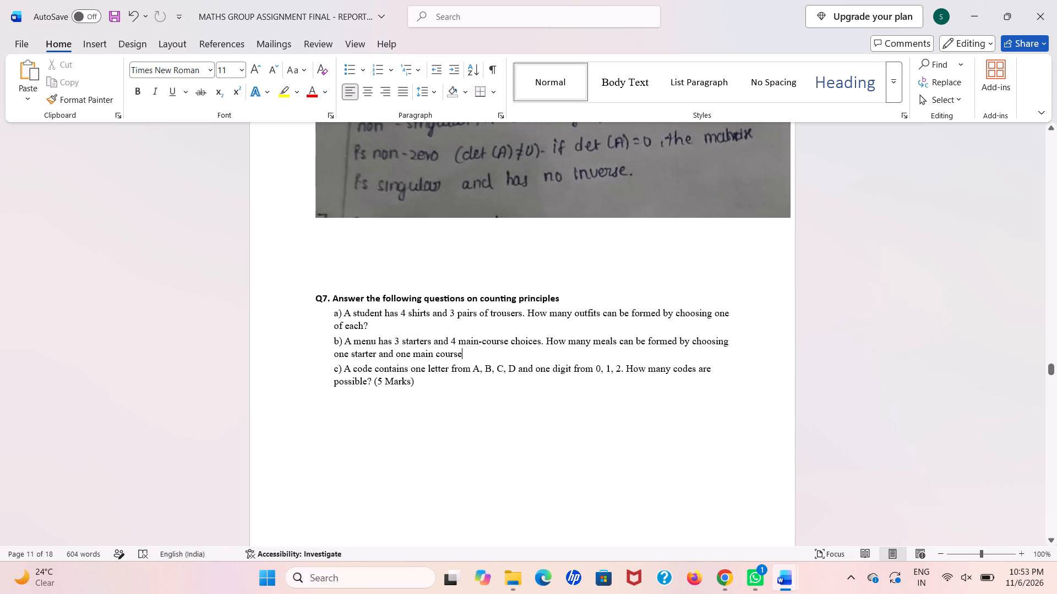
key(shift+question)
drag(374, 381, 428, 384)
drag(428, 384, 445, 388)
key(BackSpace)
Delete the marks label from the Q6 heading on determinants and inverse matrices, ending the heading with a colon.
scroll(445, 388, up, 3)
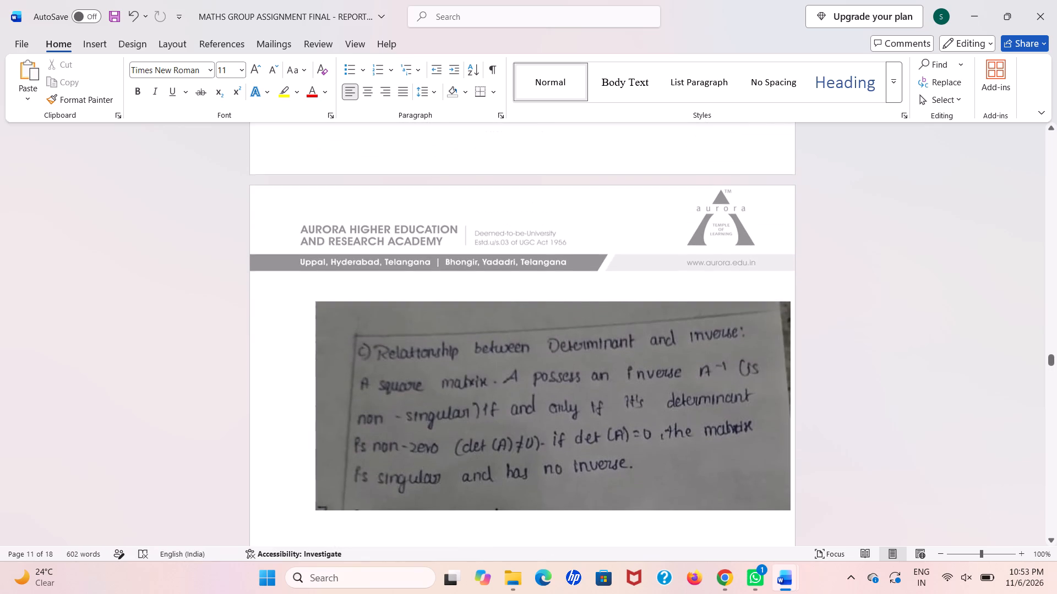
scroll(445, 388, up, 2)
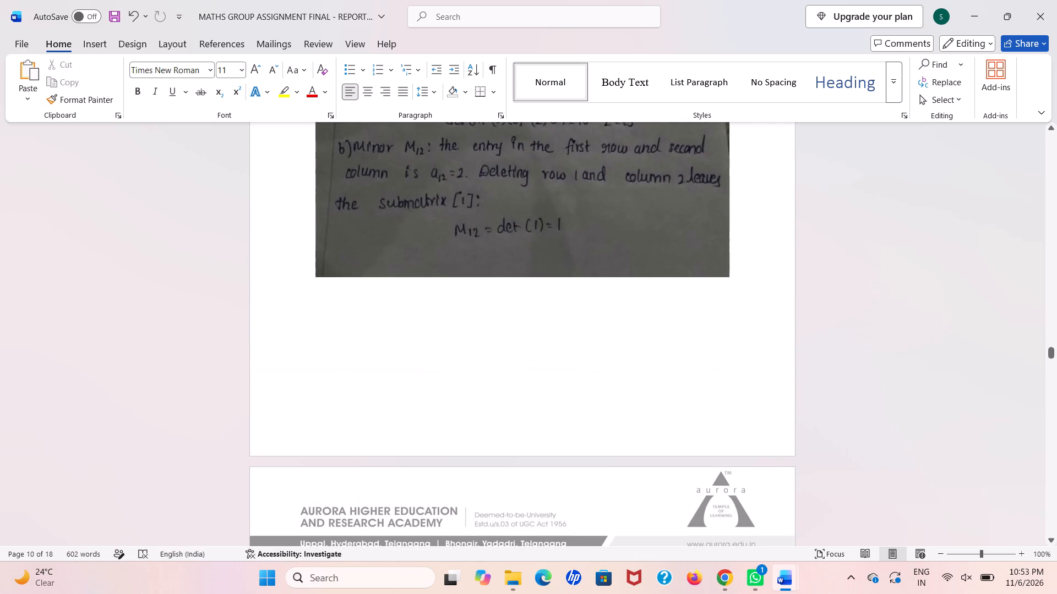
scroll(445, 388, up, 4)
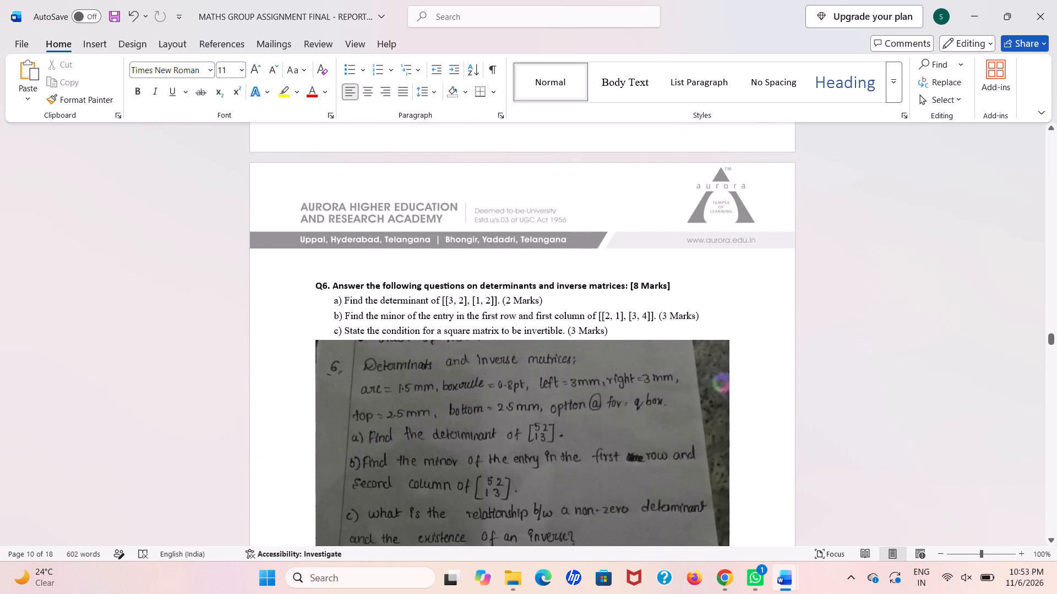
drag(627, 284, 685, 288)
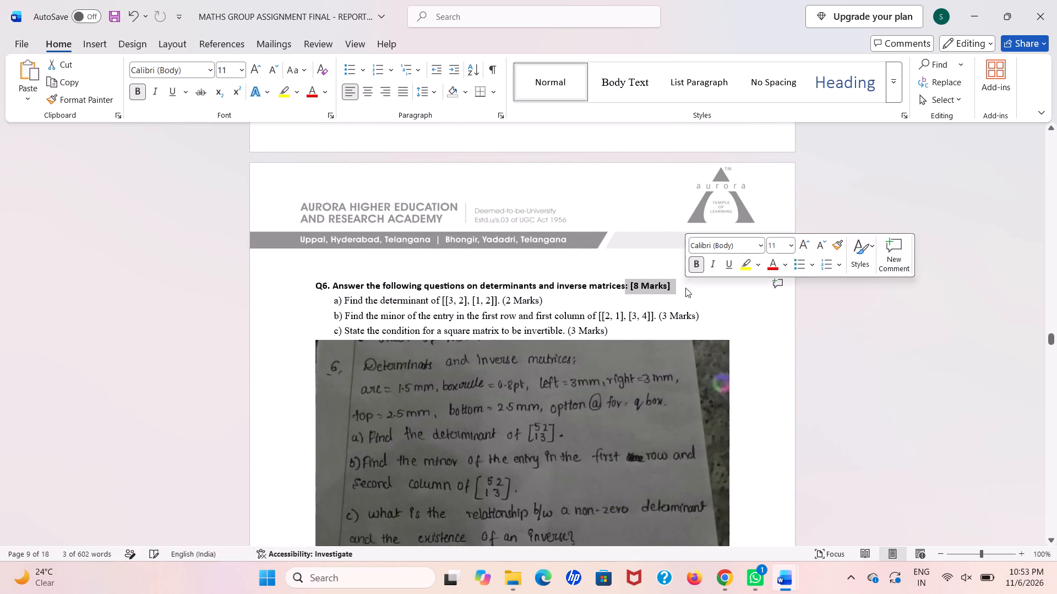
key(BackSpace)
key(shift+colon)
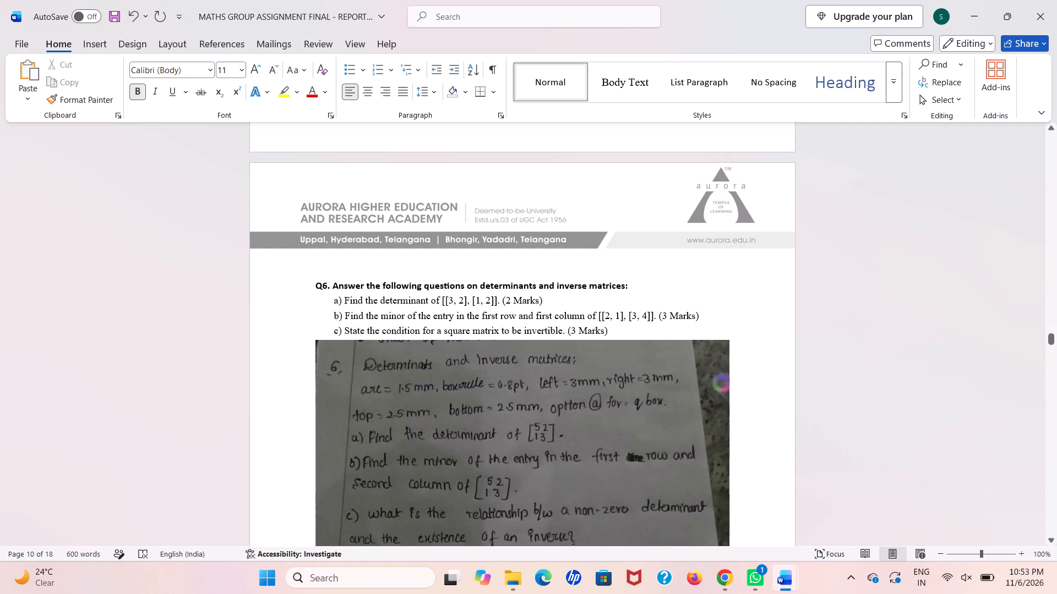
Delete the marks labels from Q6 sub-questions a, b and c on the determinant, minor and invertibility condition.
drag(500, 298, 575, 299)
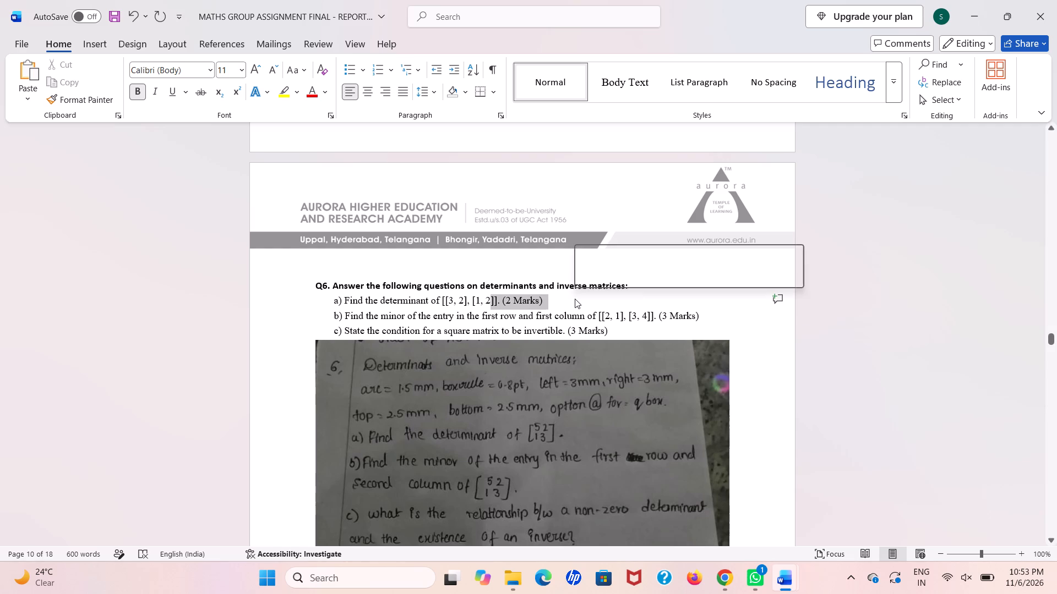
click(575, 299)
drag(502, 299, 513, 299)
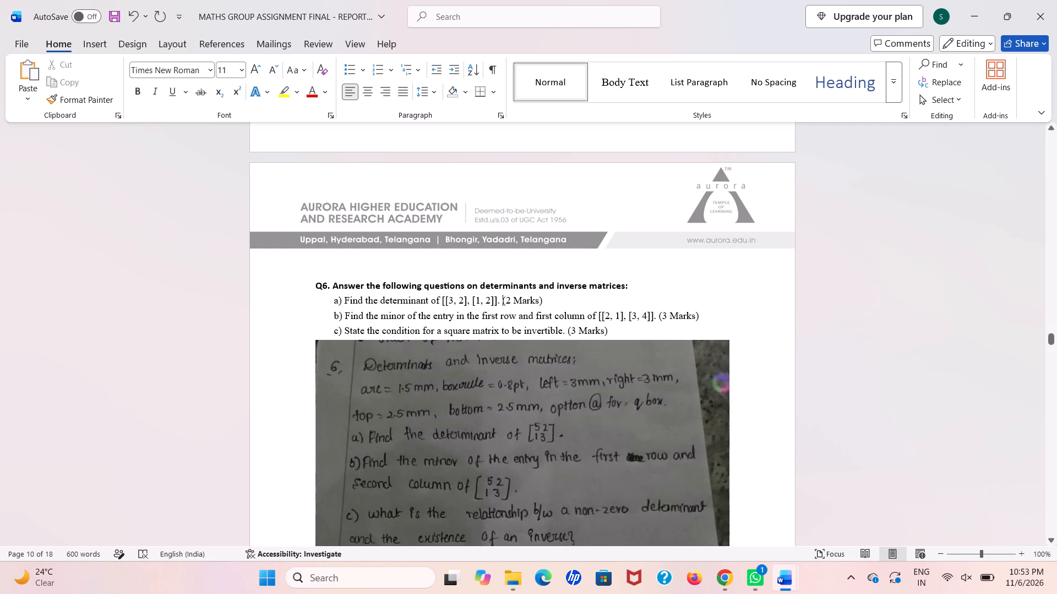
drag(513, 299, 544, 302)
key(BackSpace)
drag(657, 317, 690, 320)
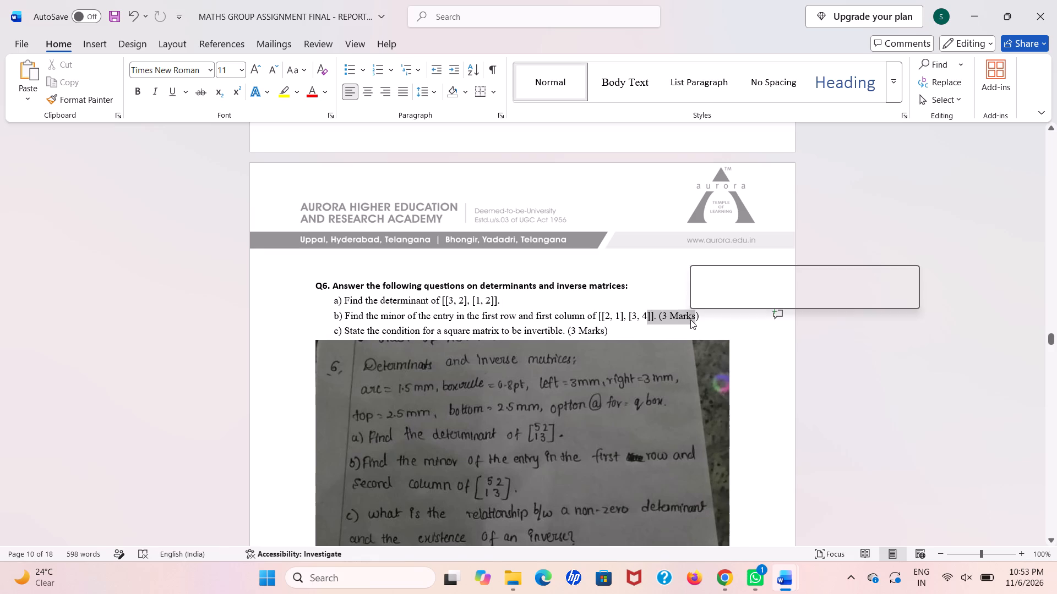
click(660, 314)
drag(660, 314, 721, 316)
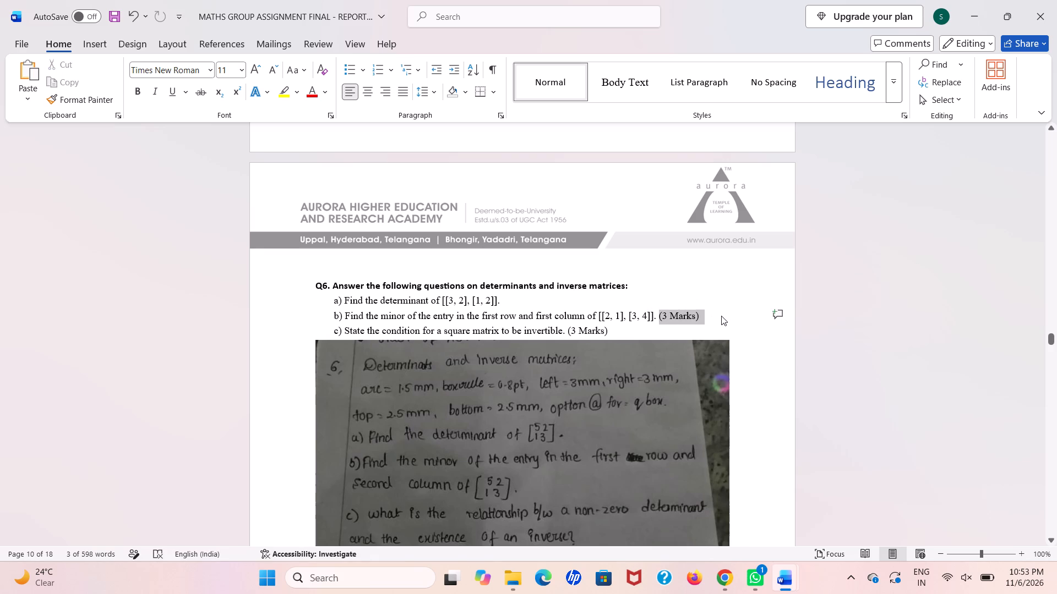
drag(721, 316, 722, 316)
key(BackSpace)
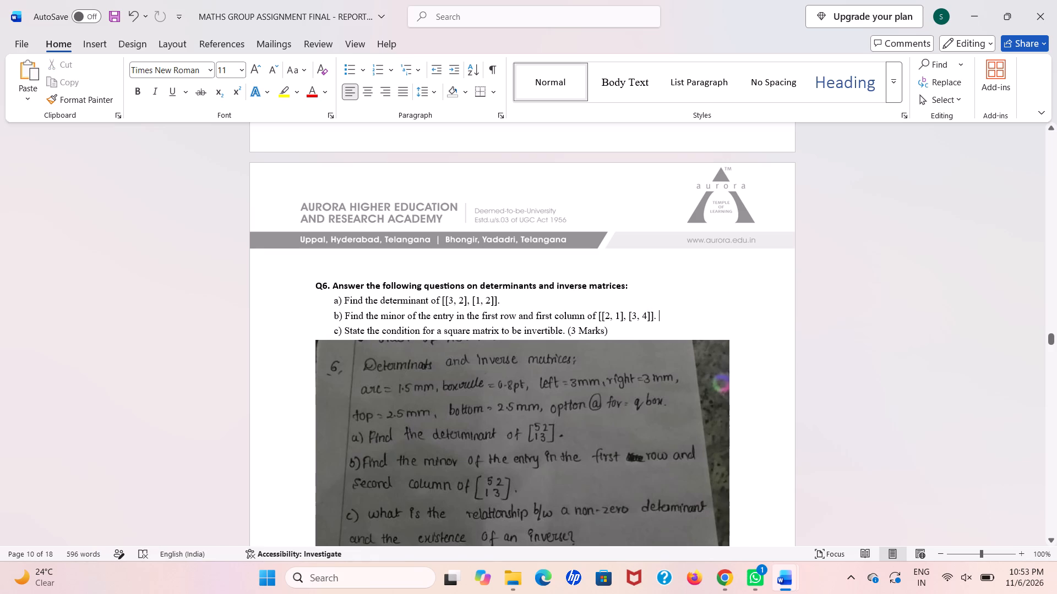
drag(570, 326, 653, 339)
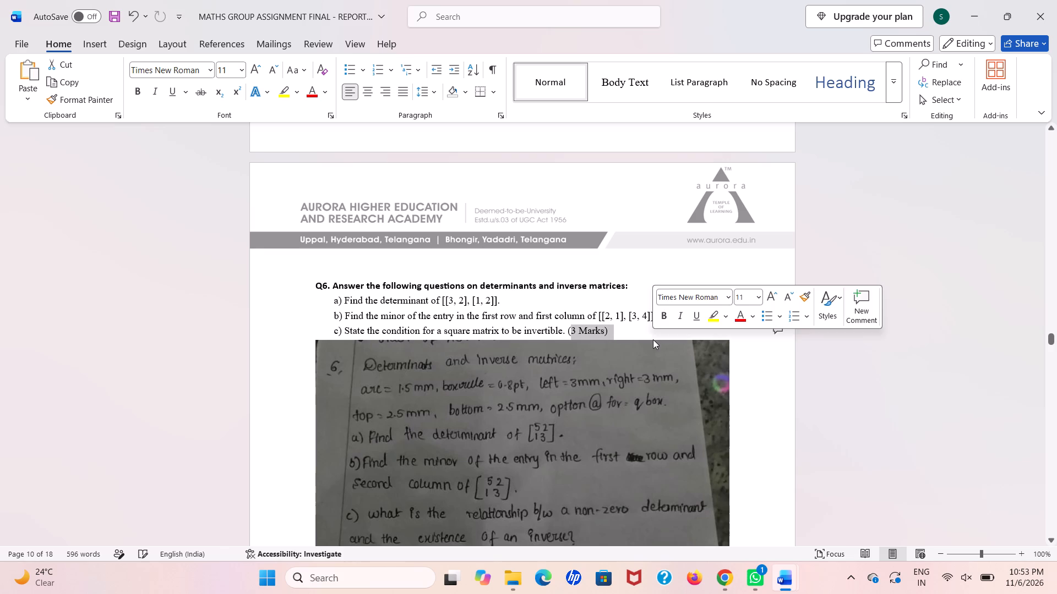
key(BackSpace)
key(BackSpace)
Delete the marks label from the Q5 heading on matrices, leaving the colon in place.
scroll(653, 339, up, 1)
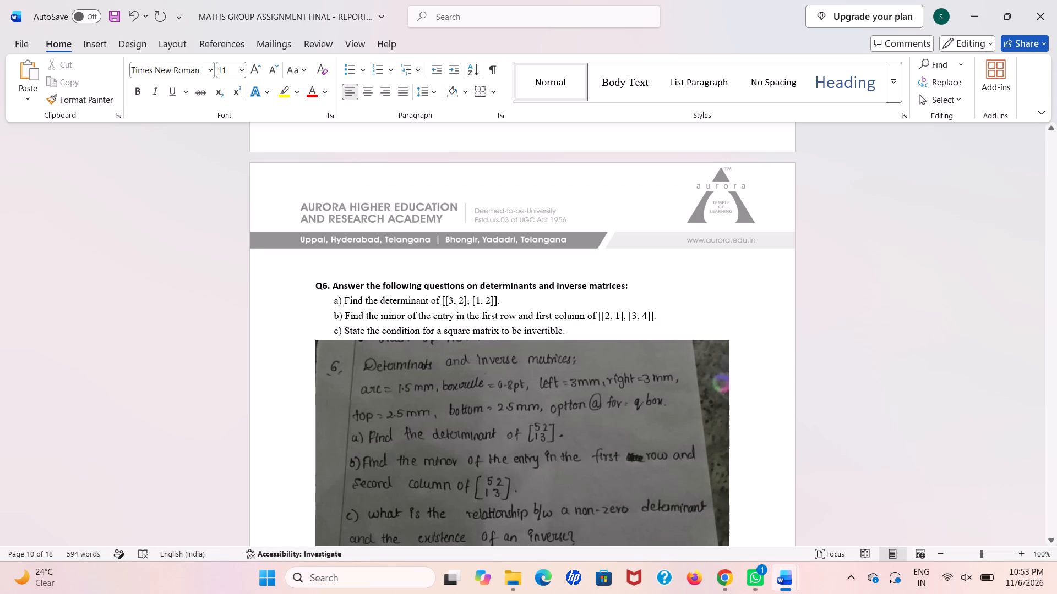
scroll(653, 339, up, 5)
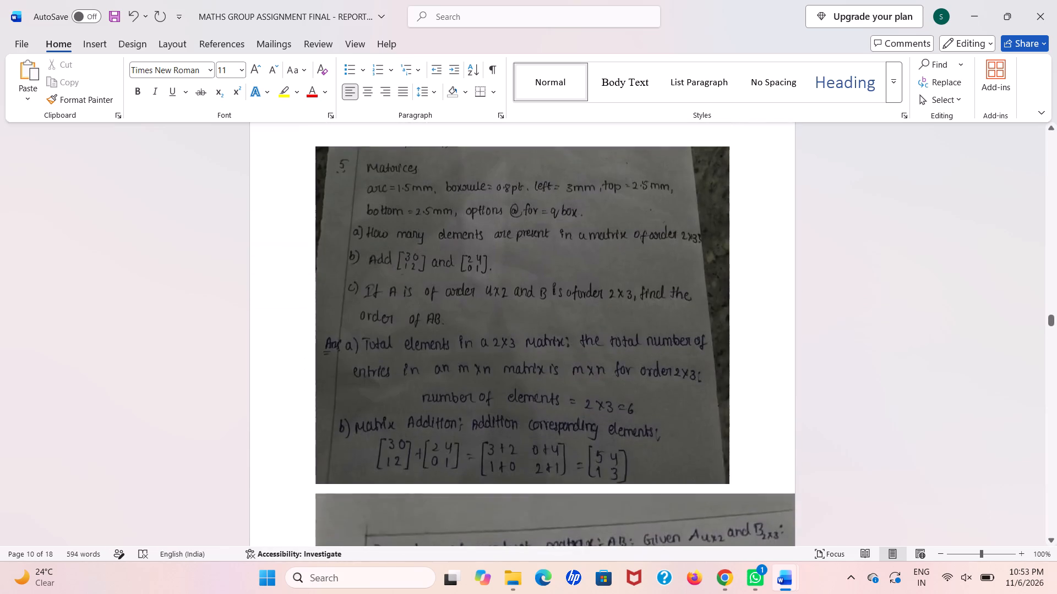
scroll(653, 339, up, 4)
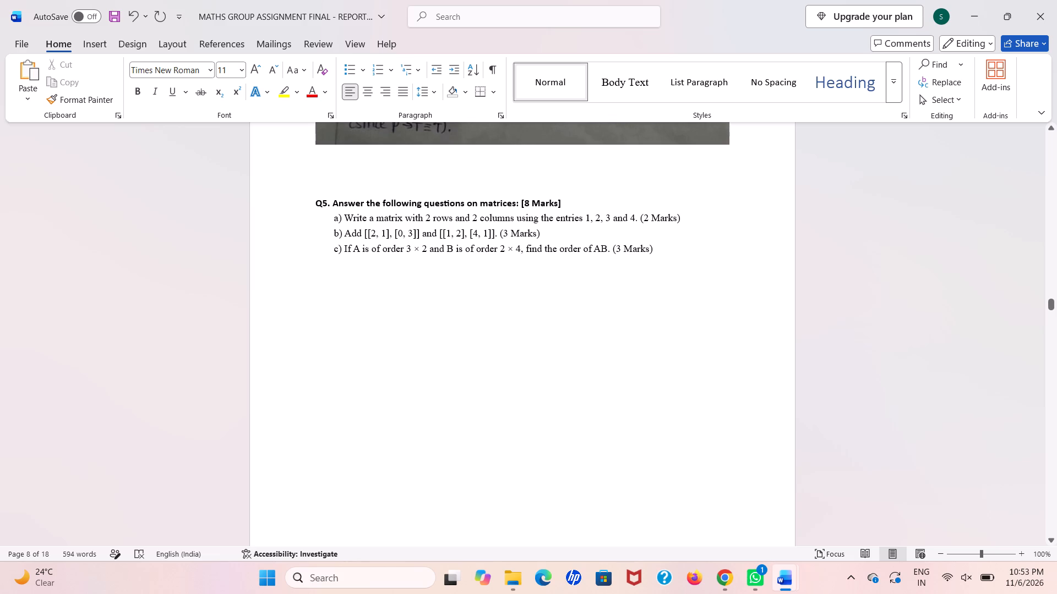
drag(522, 201, 576, 207)
key(BackSpace)
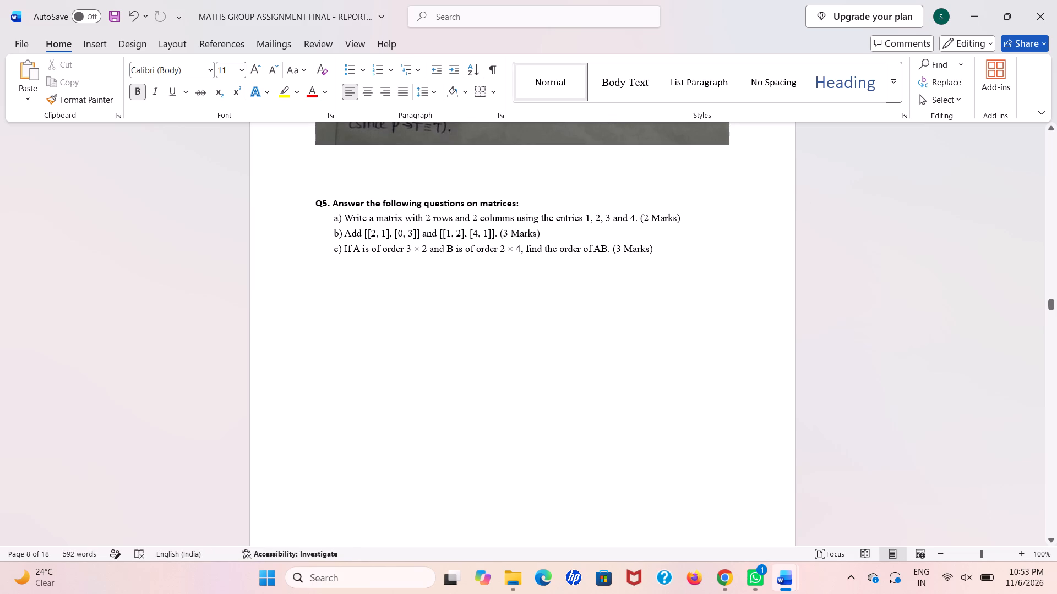
Delete the marks labels from Q5 sub-questions a, b and c on writing a matrix, adding matrices and the order of AB.
drag(640, 215, 726, 231)
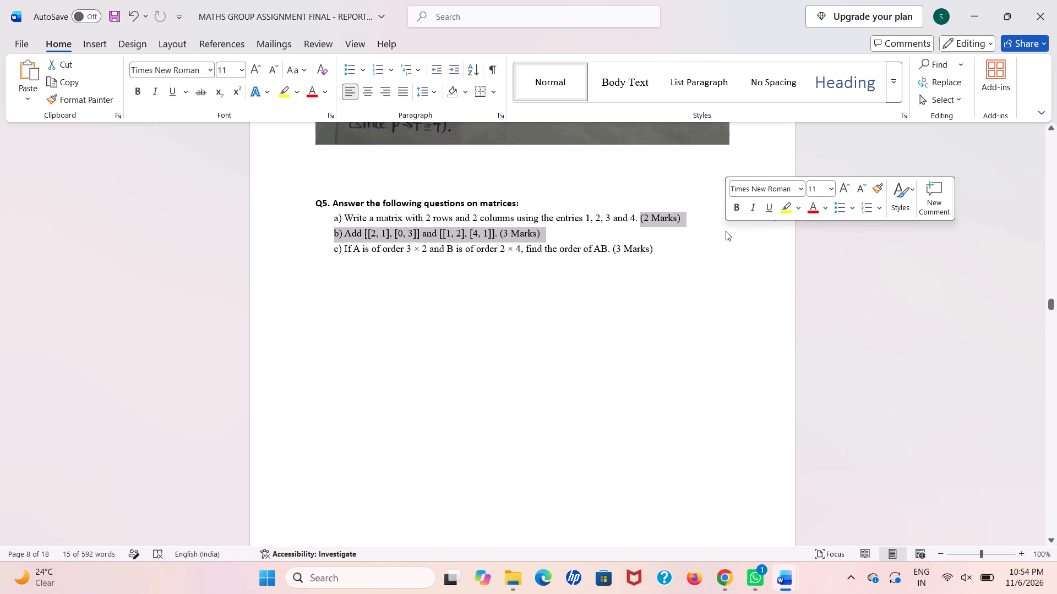
click(726, 231)
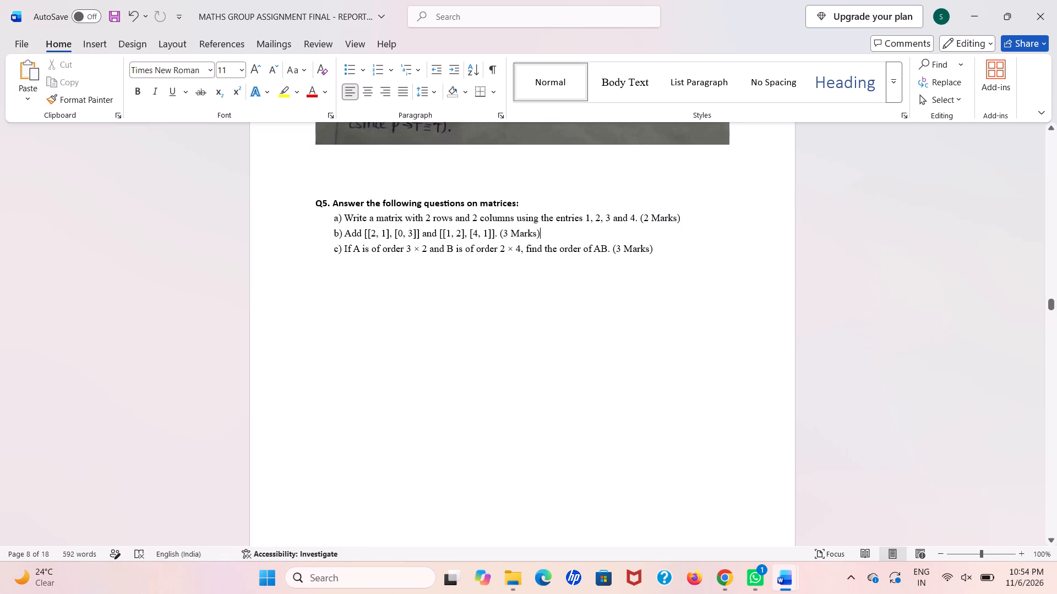
drag(641, 209, 677, 210)
drag(677, 210, 662, 207)
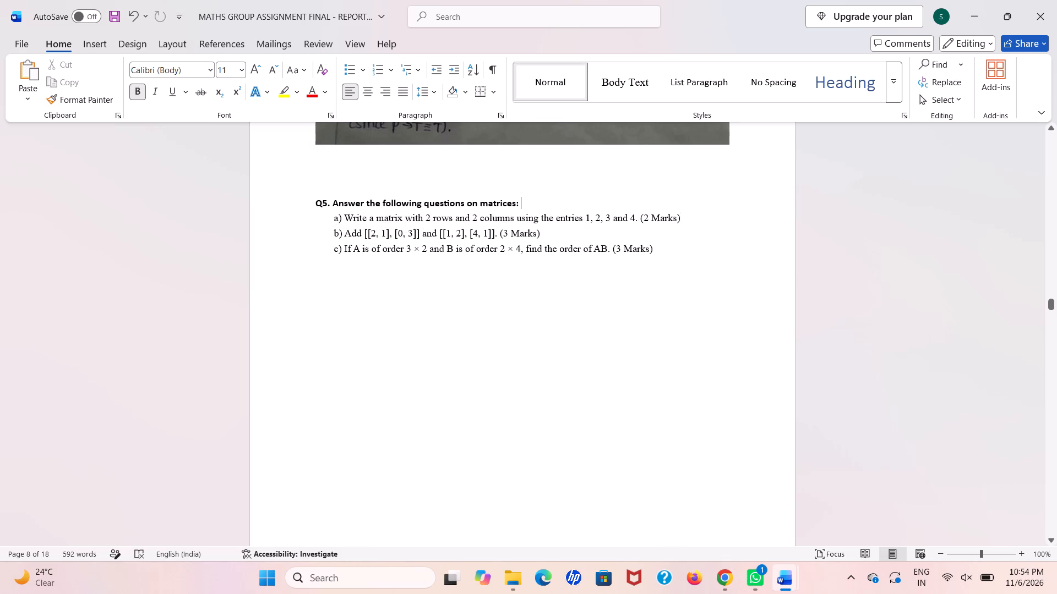
drag(641, 216, 697, 215)
key(BackSpace)
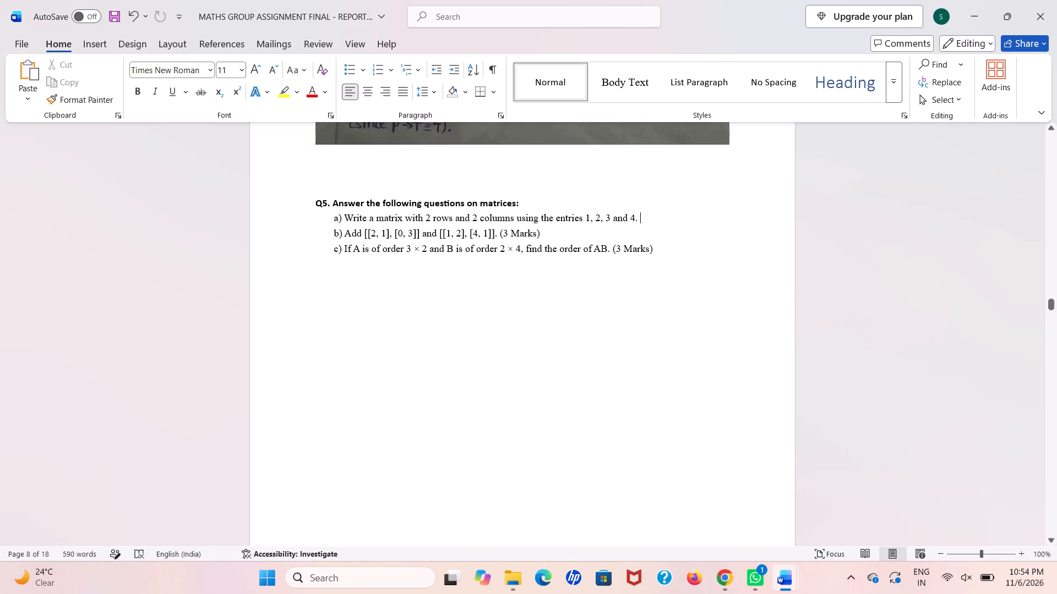
drag(500, 228, 549, 230)
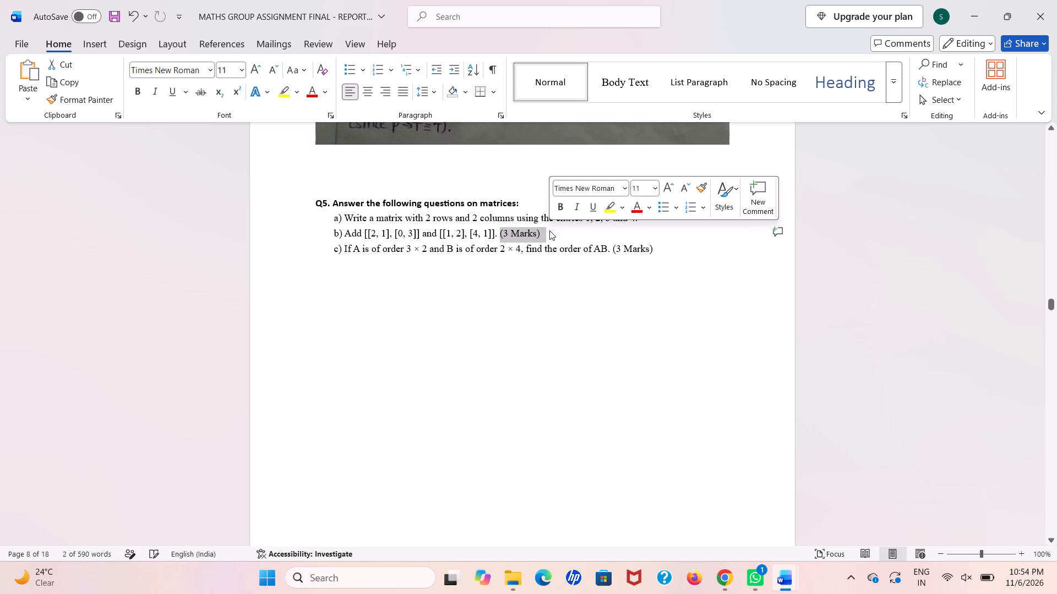
key(BackSpace)
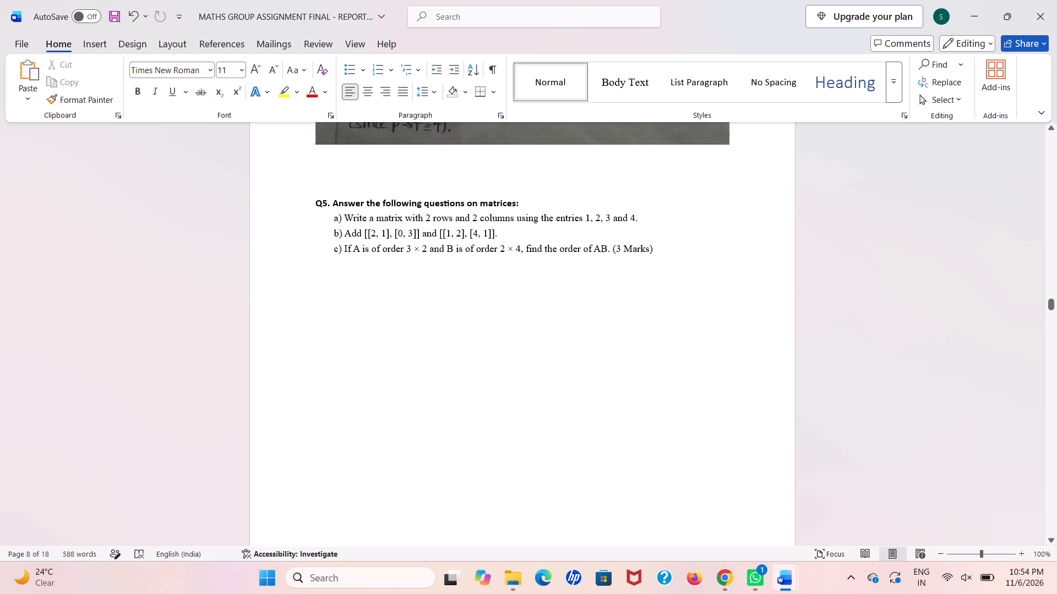
drag(612, 247, 664, 255)
key(BackSpace)
Delete the marks label from the Q4 heading on strong induction and proof methods, ending the heading with a colon.
scroll(664, 255, up, 7)
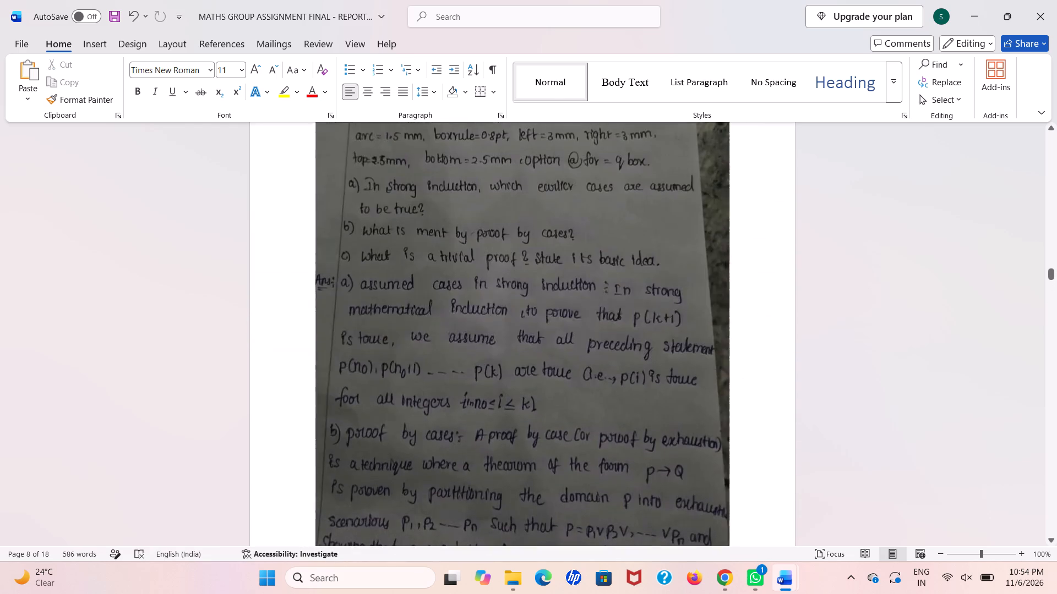
scroll(664, 255, up, 5)
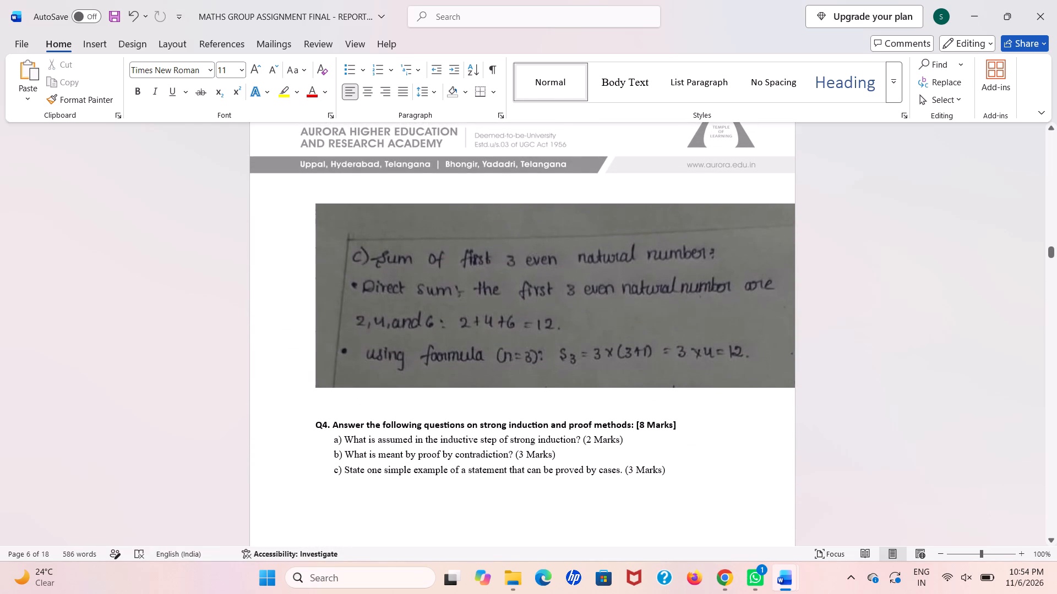
drag(634, 426, 698, 433)
key(BackSpace)
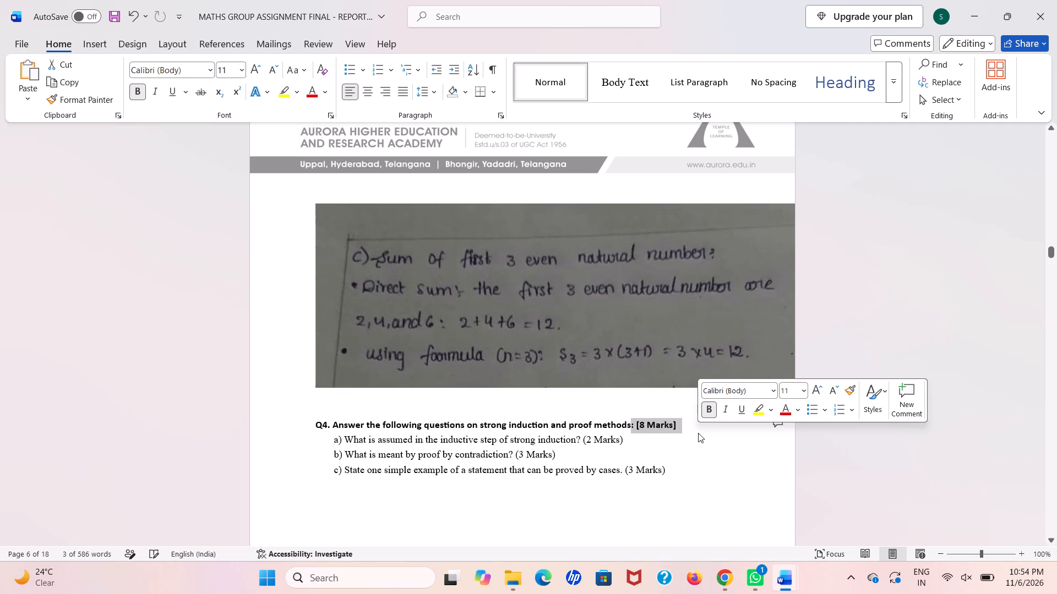
key(shift+colon)
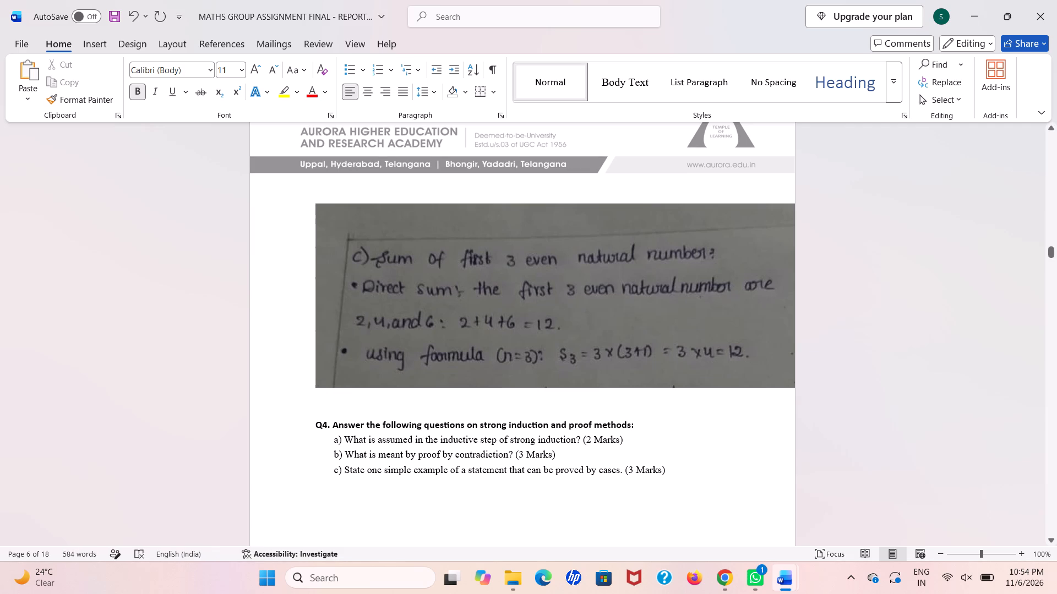
Delete the marks labels from Q4 sub-questions a, b and c on the inductive step, contradiction and proof by cases.
drag(582, 437, 668, 443)
key(BackSpace)
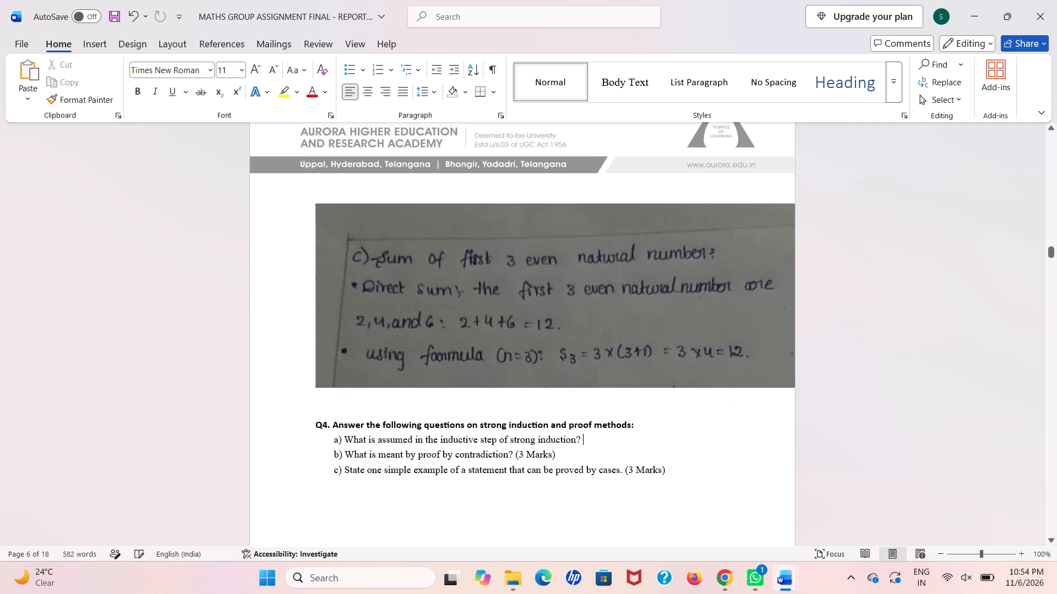
drag(515, 448, 569, 455)
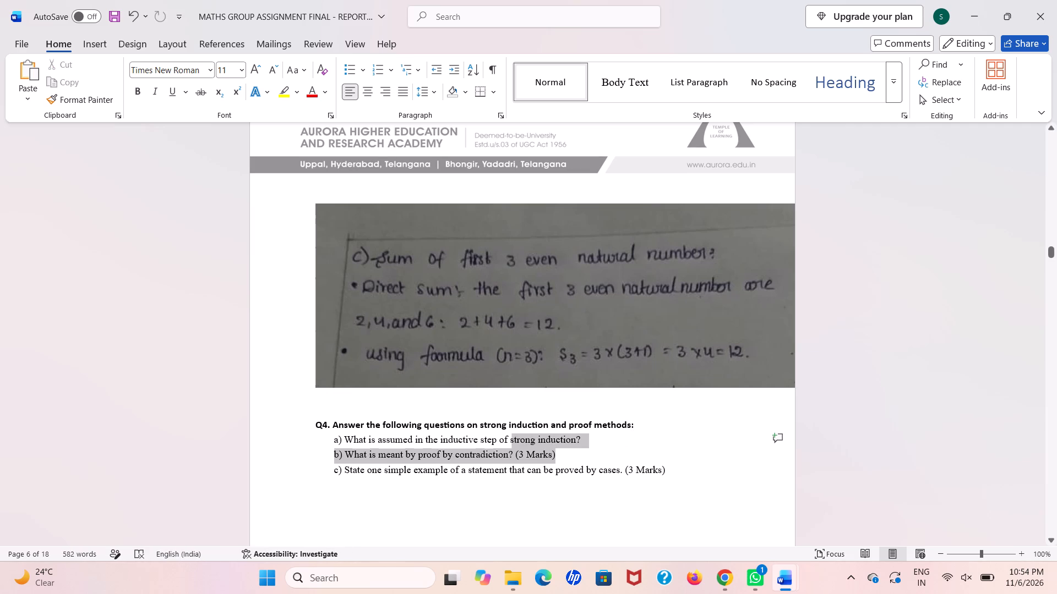
drag(569, 455, 577, 463)
click(577, 463)
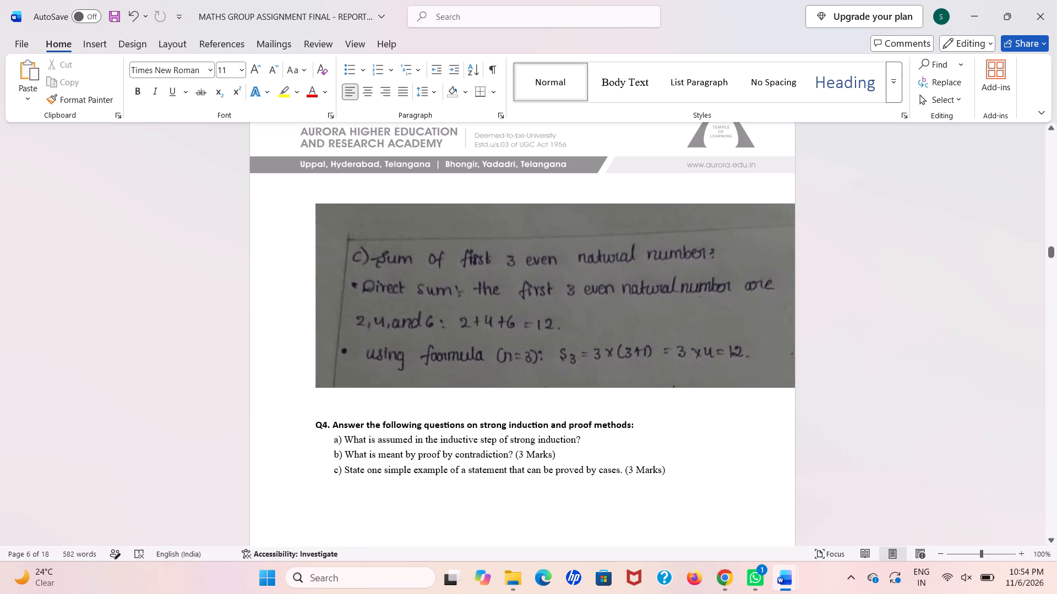
drag(516, 453, 558, 455)
key(BackSpace)
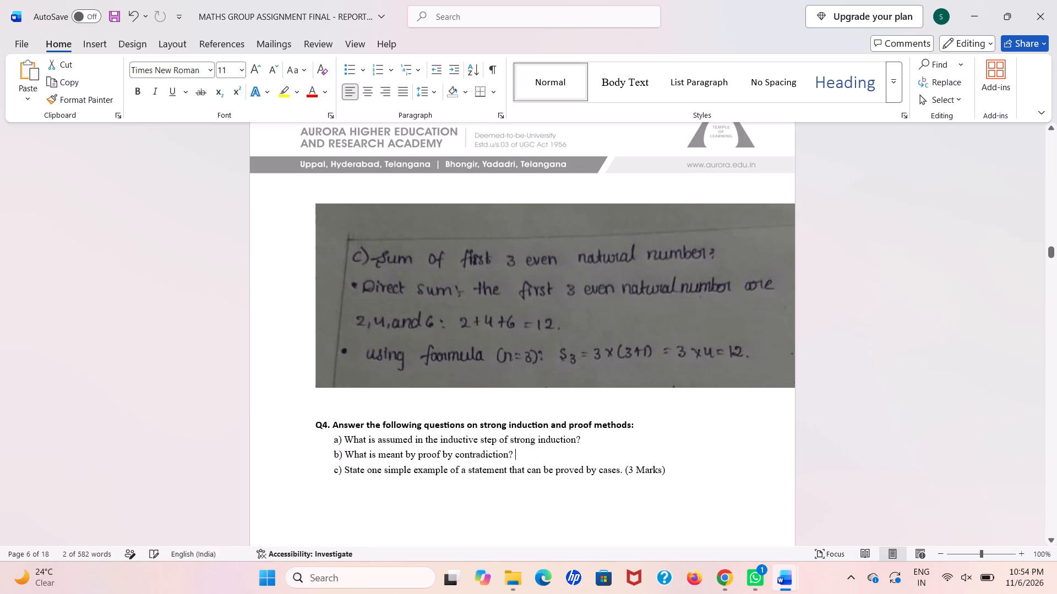
drag(626, 470, 711, 477)
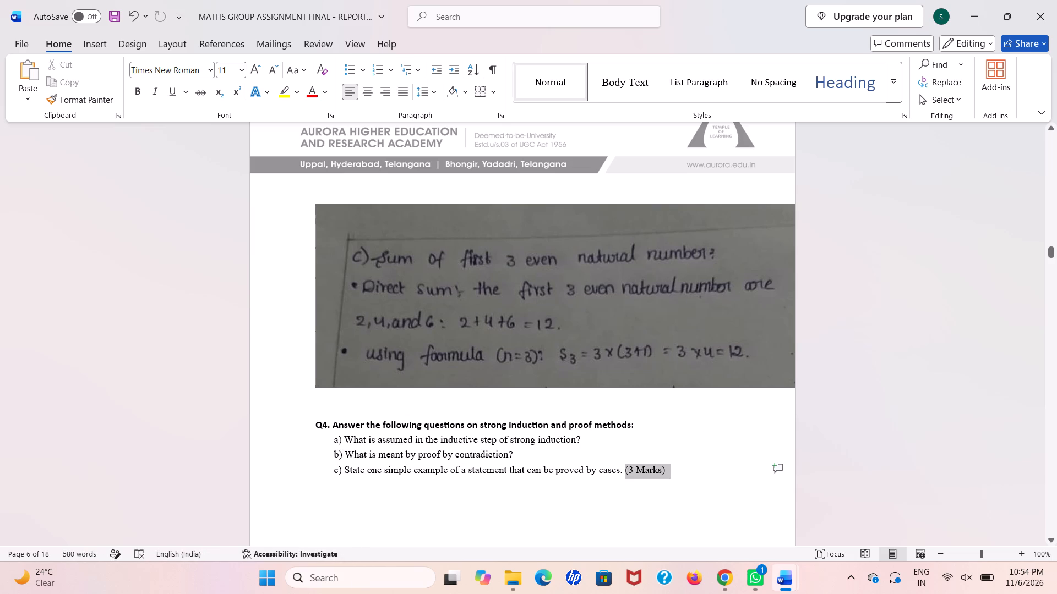
drag(711, 477, 711, 477)
key(BackSpace)
Delete the marks label from the Q3 heading on mathematical induction, leaving the colon in place.
scroll(711, 477, up, 3)
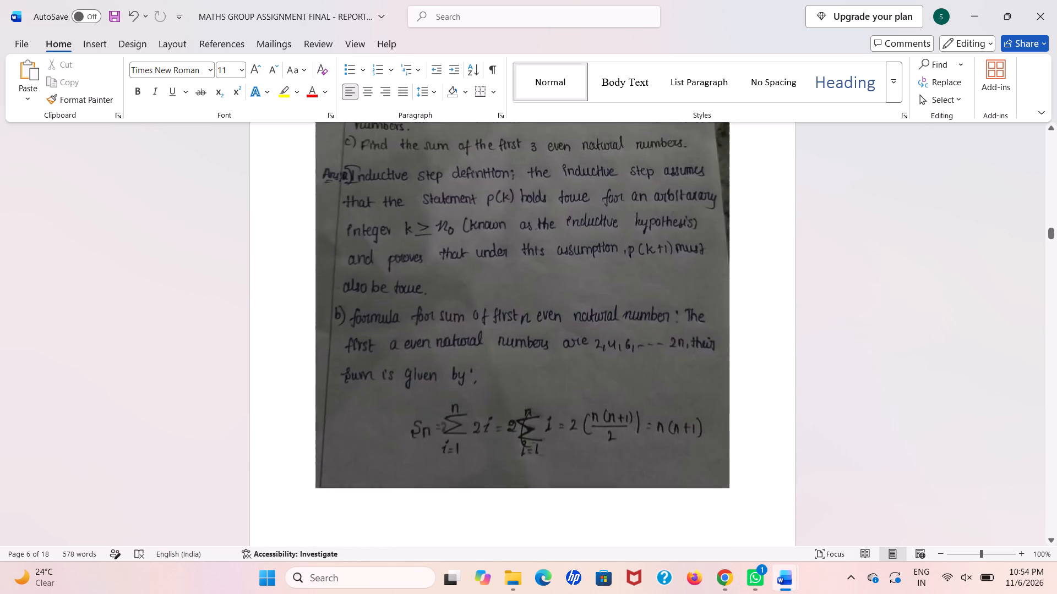
scroll(711, 477, up, 5)
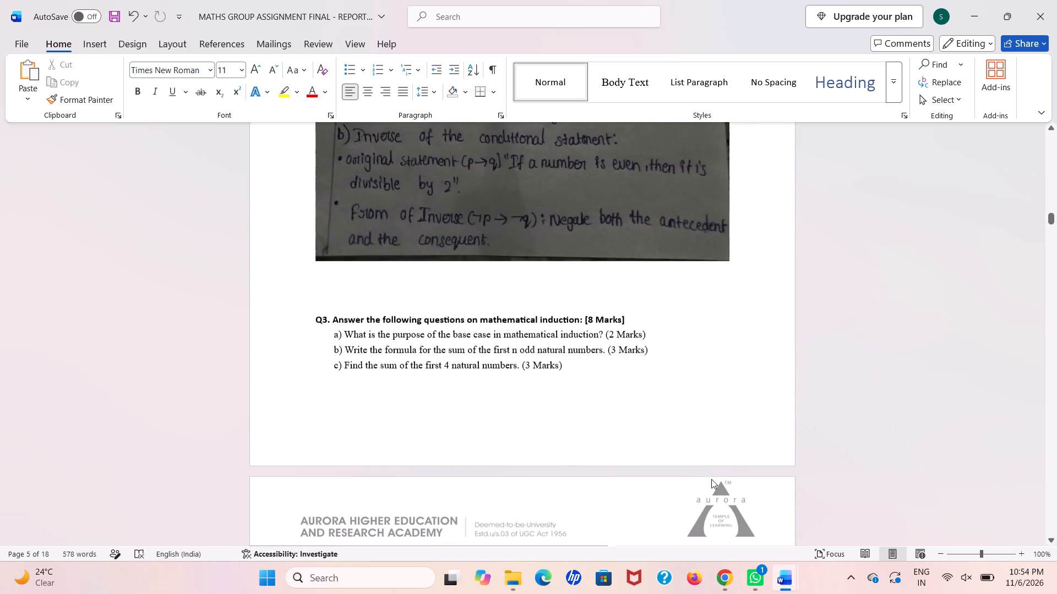
drag(585, 318, 683, 316)
key(BackSpace)
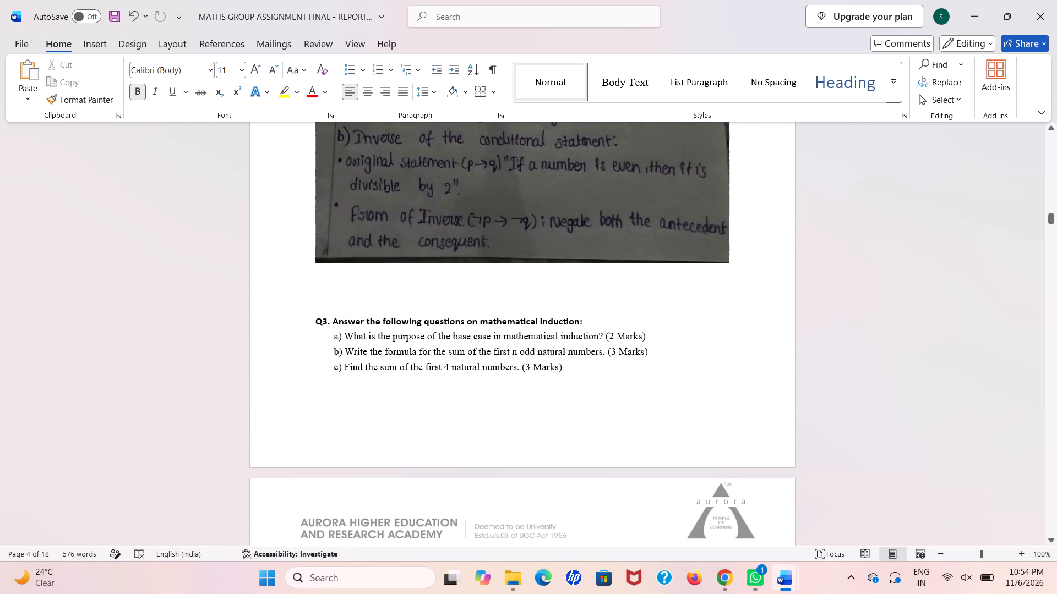
Delete the marks labels from Q3 sub-questions a, b and c on the base case, odd-number sum formula and sum of natural numbers.
drag(607, 333, 716, 331)
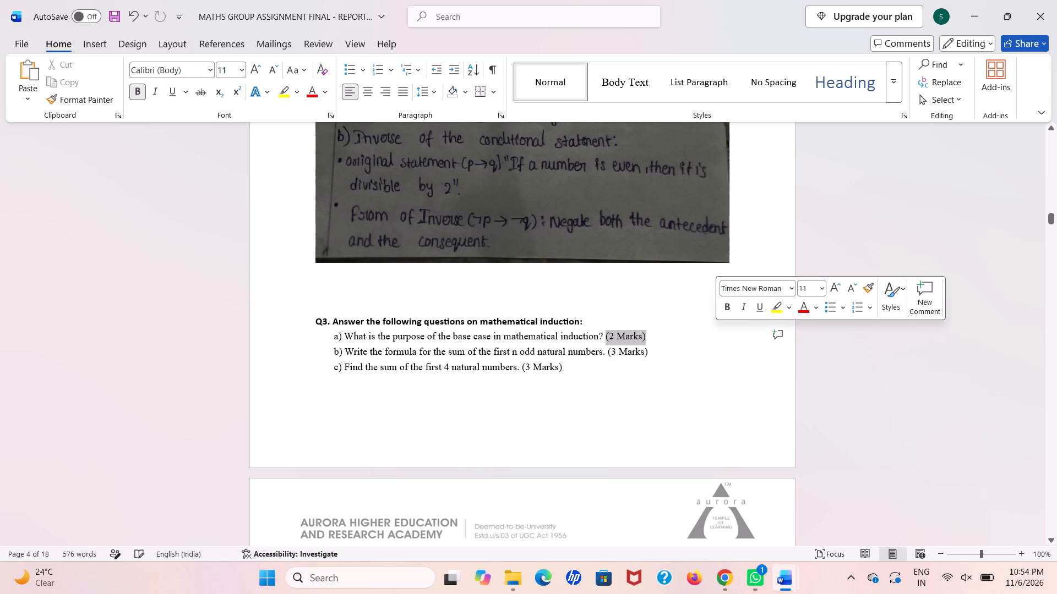
key(BackSpace)
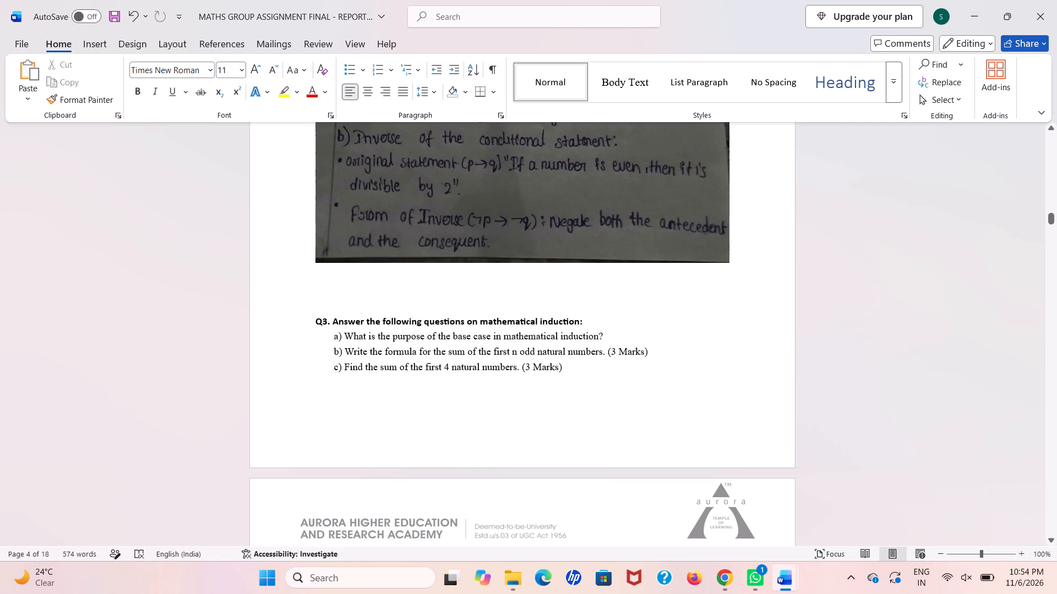
drag(608, 348, 745, 356)
key(BackSpace)
drag(521, 369, 693, 392)
key(BackSpace)
Delete the marks label from the Q2 heading on logical statements, leaving the colon in place.
scroll(693, 392, up, 4)
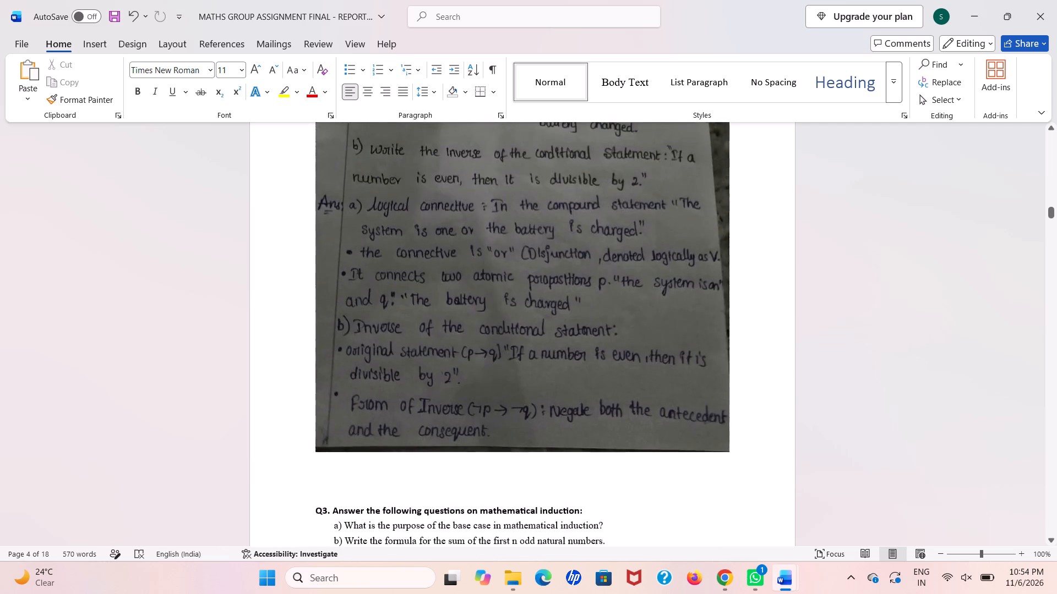
scroll(693, 392, up, 7)
scroll(693, 392, down, 1)
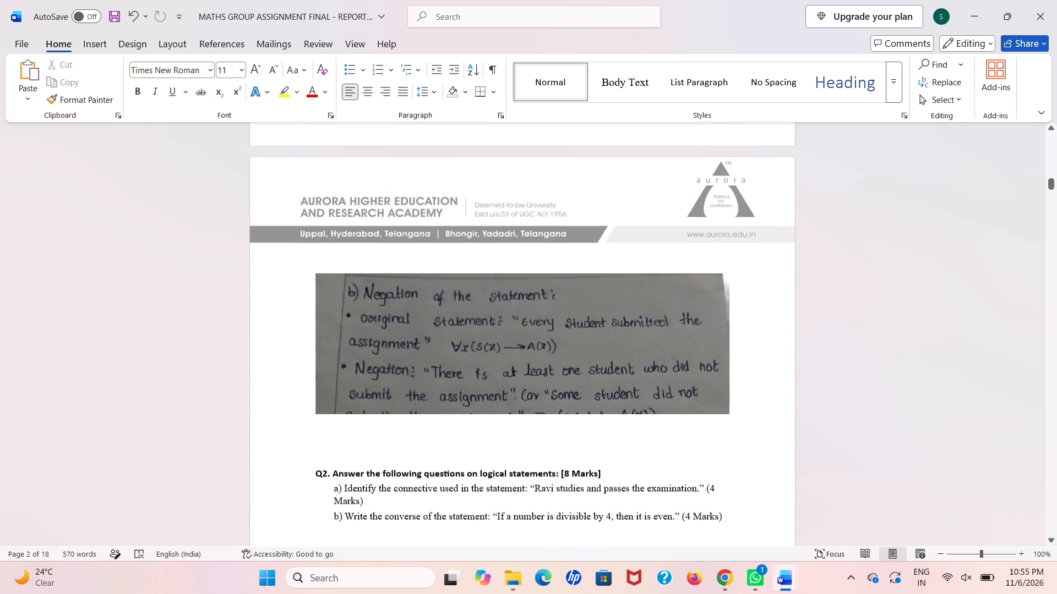
scroll(693, 392, down, 1)
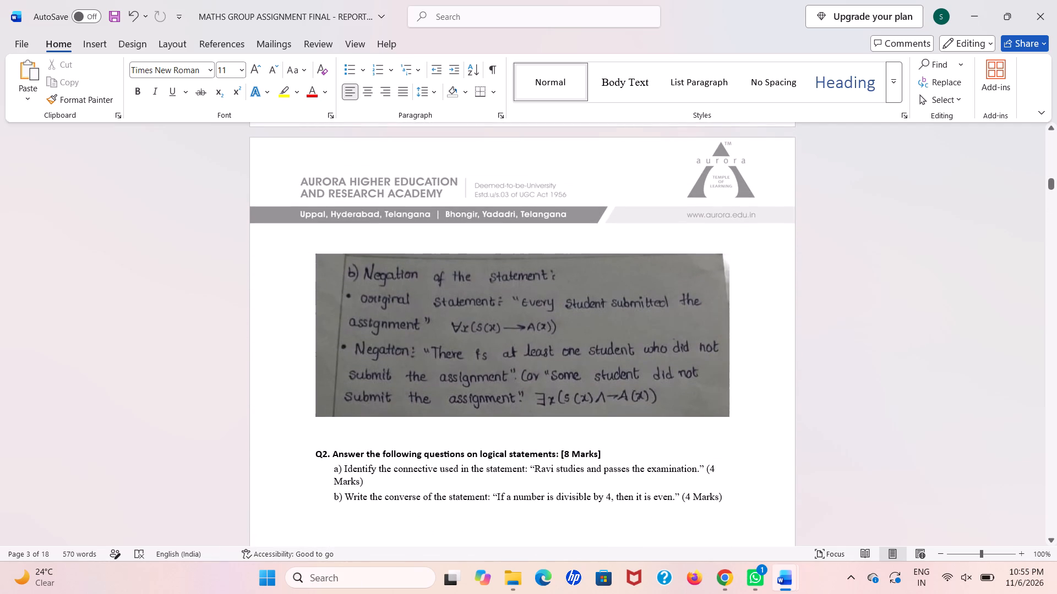
drag(561, 448, 667, 452)
key(BackSpace)
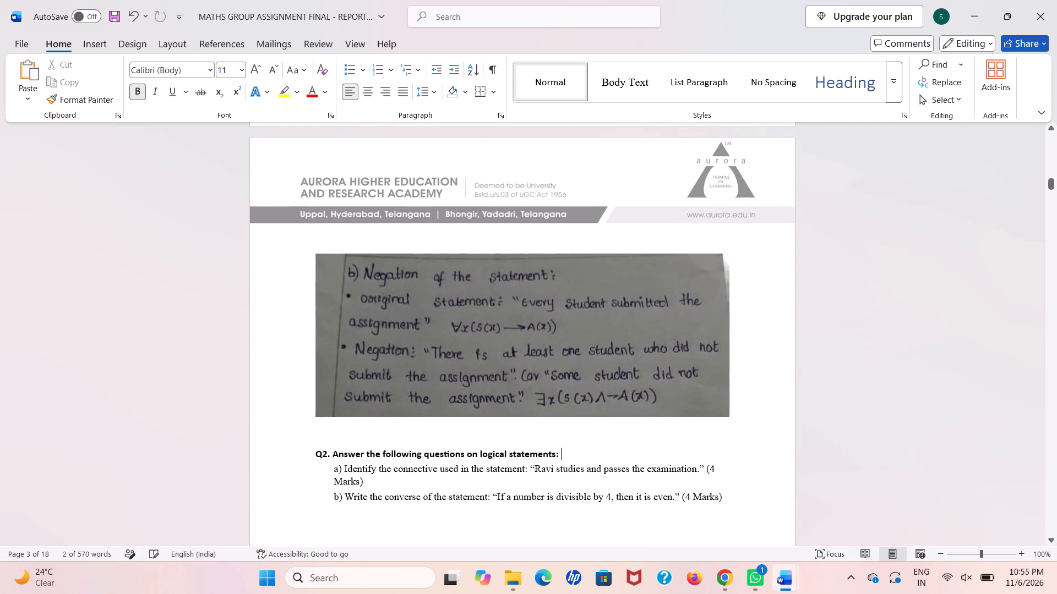
Delete the marks labels from Q2 sub-questions a and b on the connective and the converse, including the opening brackets.
drag(708, 468, 721, 482)
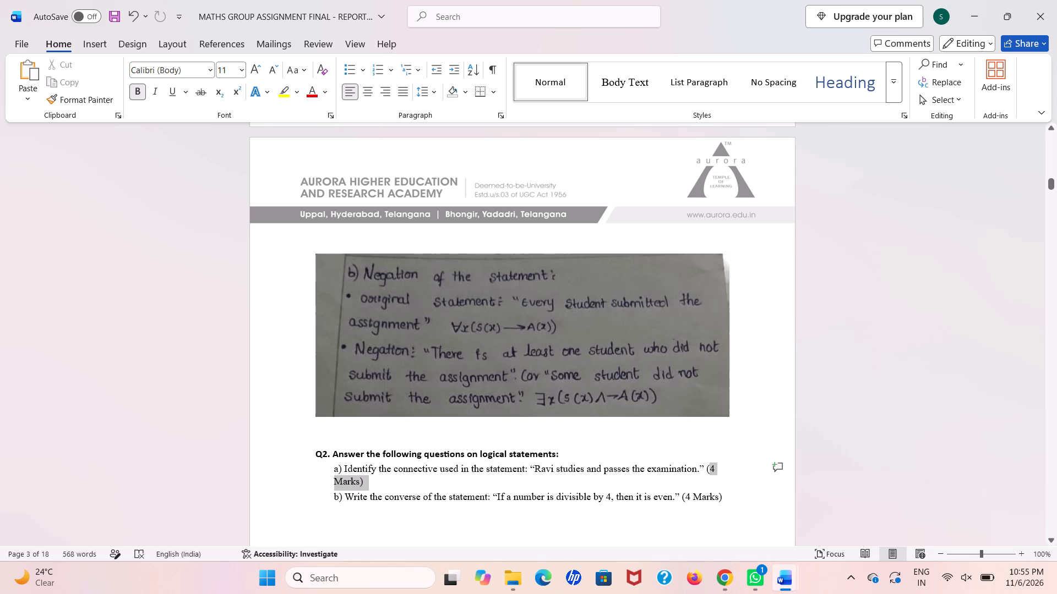
drag(721, 482, 721, 483)
key(BackSpace)
key(BackSpace)
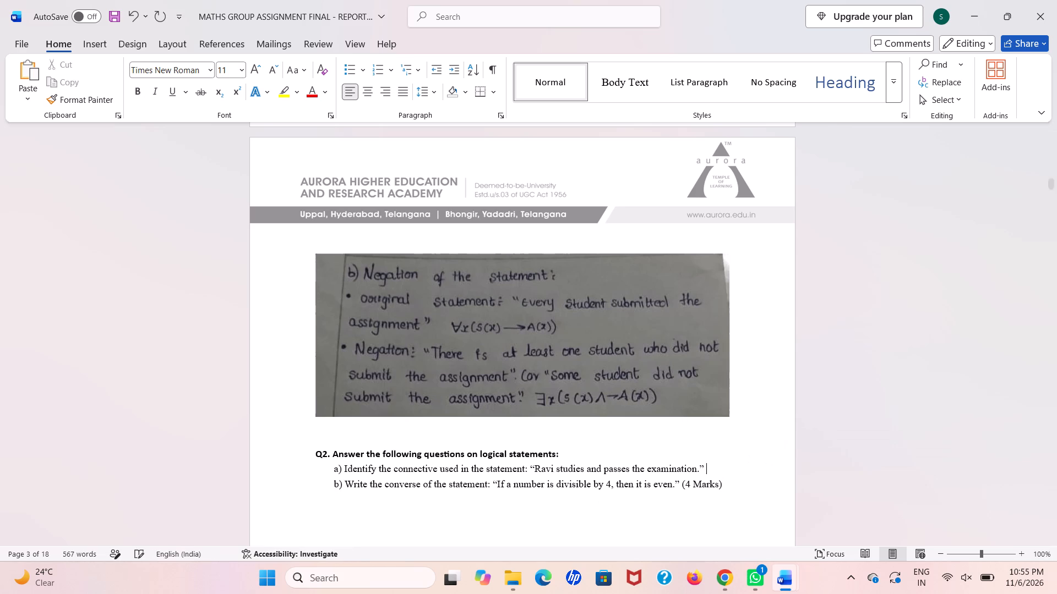
drag(680, 481, 758, 507)
drag(758, 507, 686, 483)
click(686, 483)
drag(686, 483, 779, 493)
key(BackSpace)
key(BackSpace)
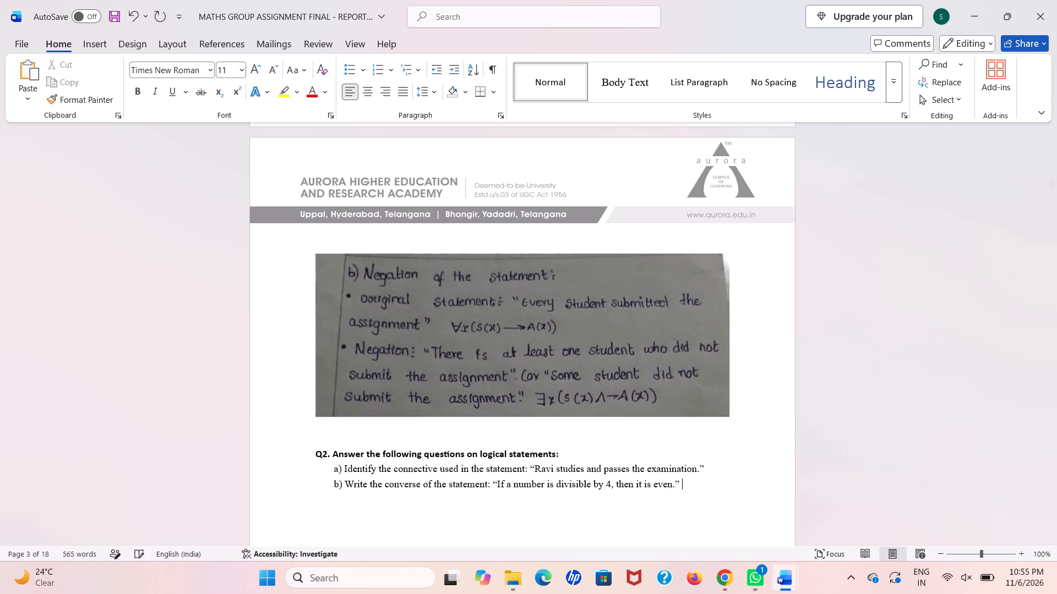
Delete the marks label and the colon before it from the Q1 heading on propositional logic.
scroll(779, 493, up, 7)
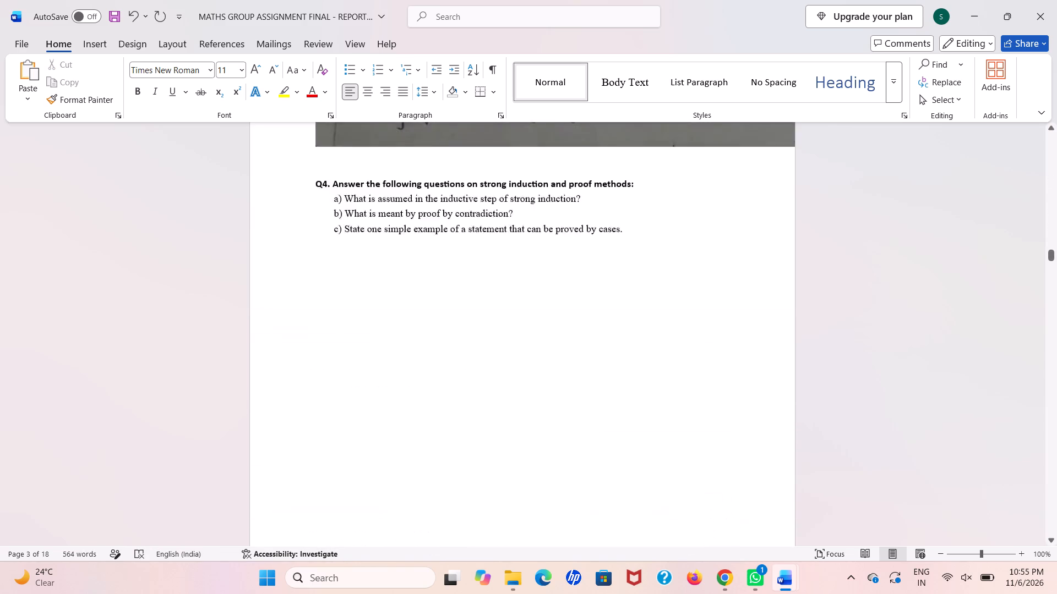
scroll(779, 493, up, 6)
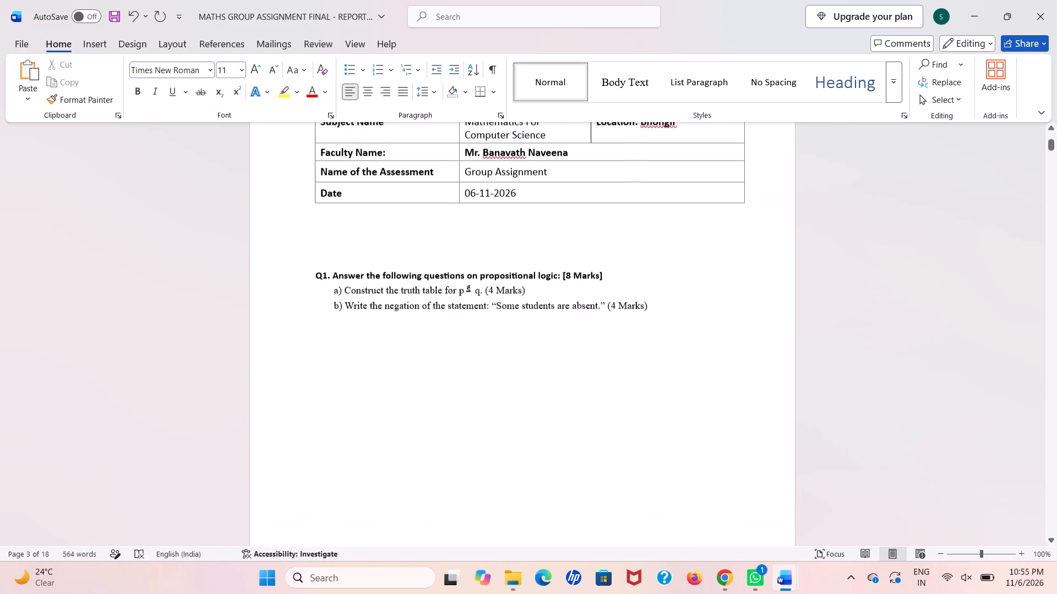
scroll(779, 493, up, 1)
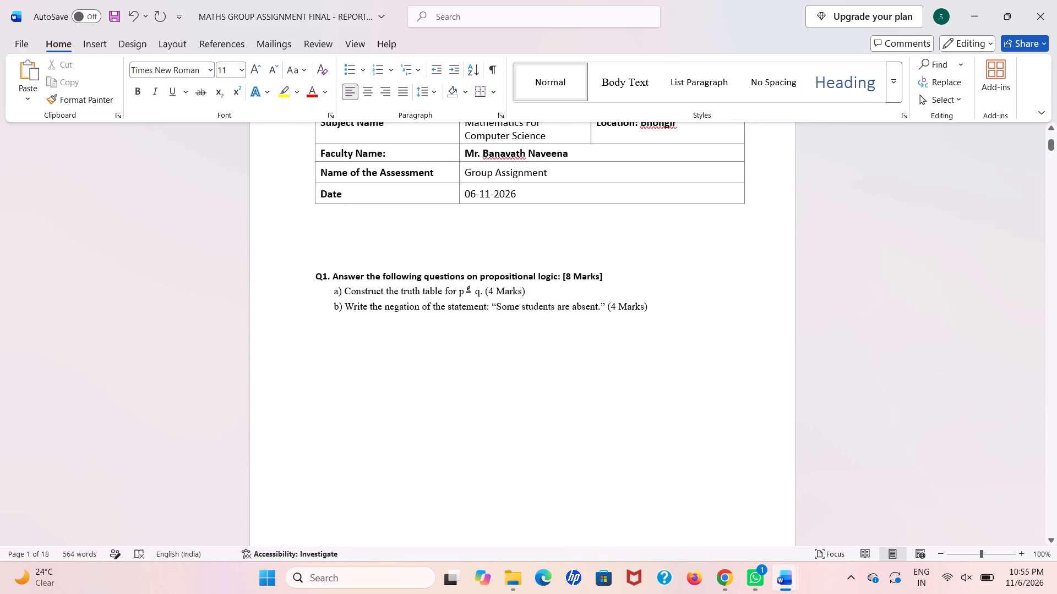
drag(560, 273, 631, 284)
key(BackSpace)
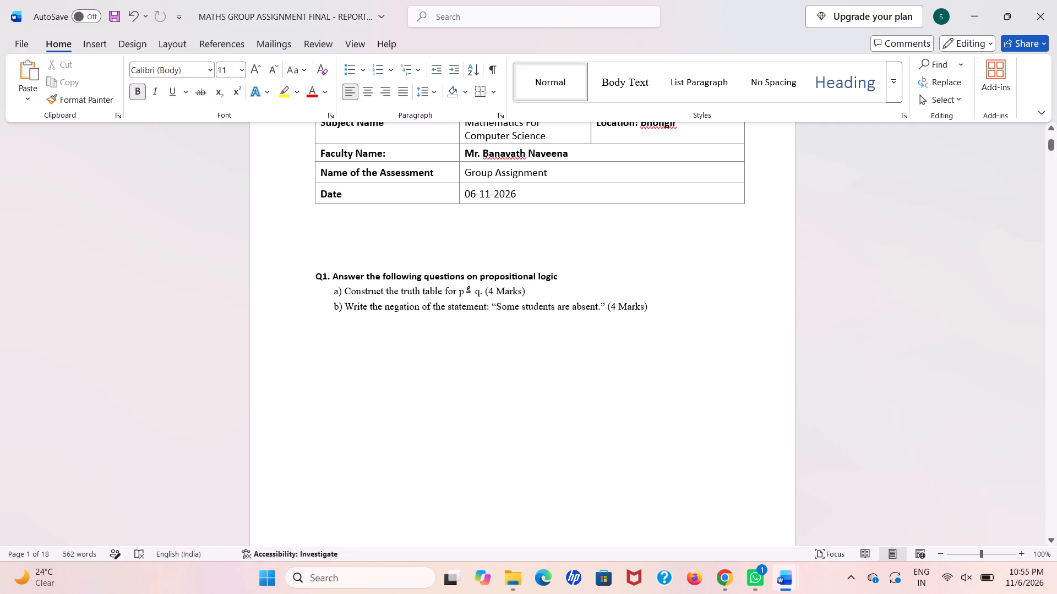
Add a colon at the end of the Q1 propositional logic heading and insert a blank line below it.
key(ctrl+semicolon)
key(shift+colon)
key(Return)
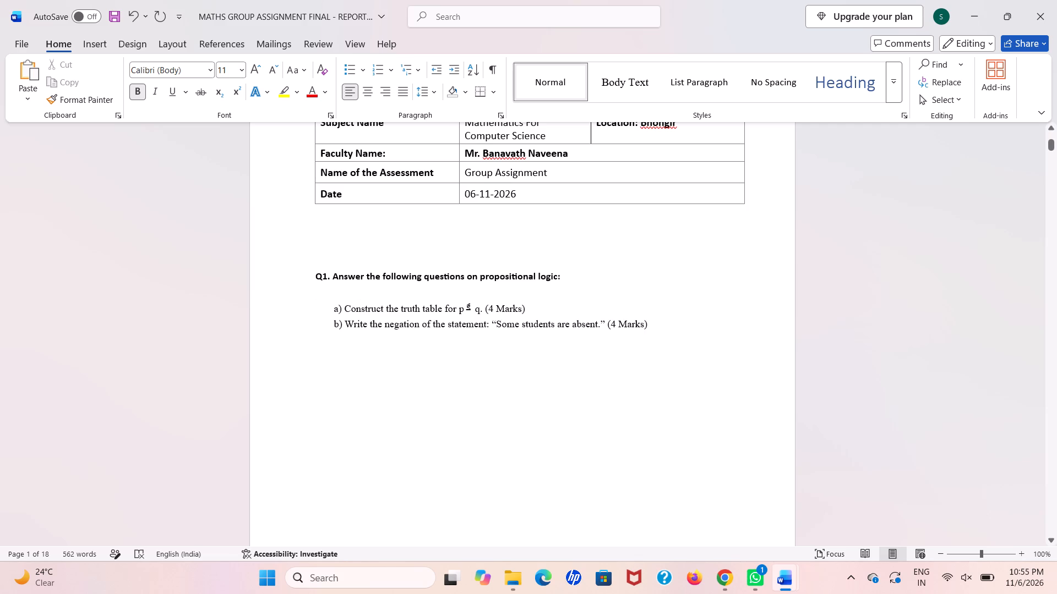
Delete the marks labels from Q1 sub-questions a and b on the truth table and the negation.
drag(484, 305, 575, 311)
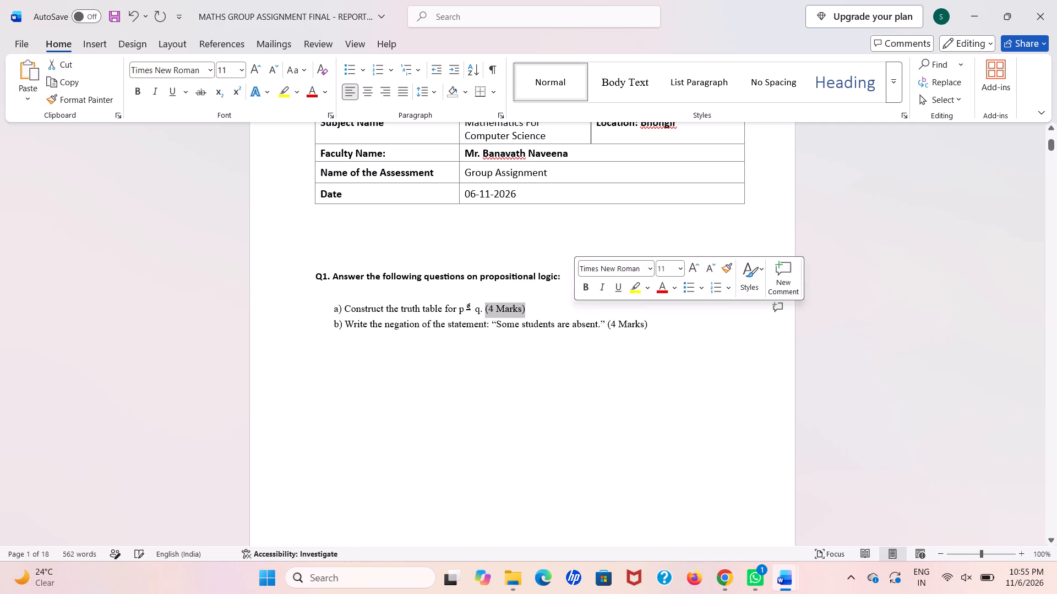
key(BackSpace)
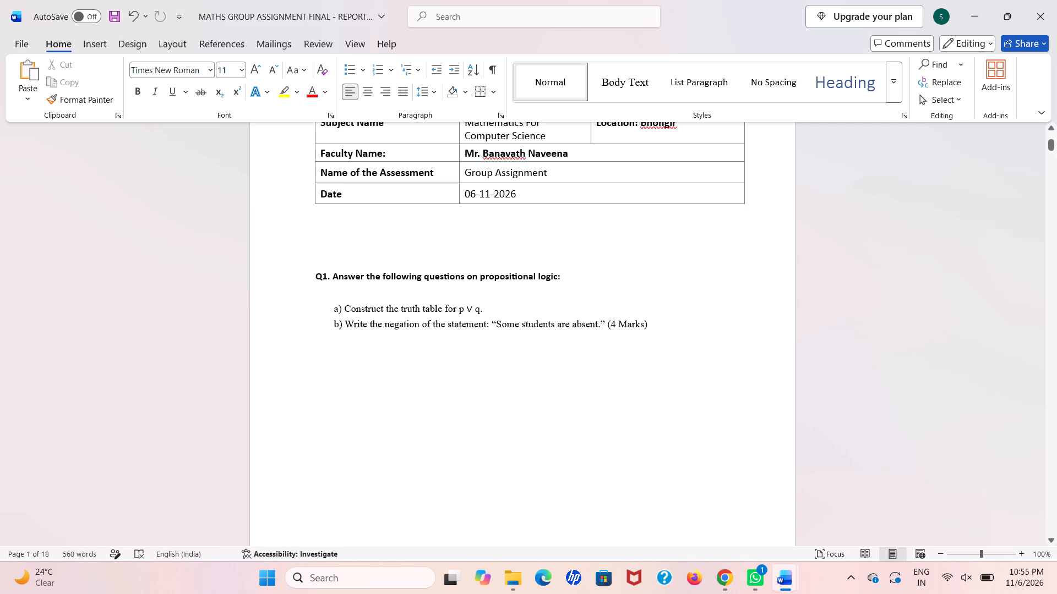
drag(609, 322, 690, 328)
key(BackSpace)
Check the first page of the report from the top and close the document.
scroll(690, 328, up, 1)
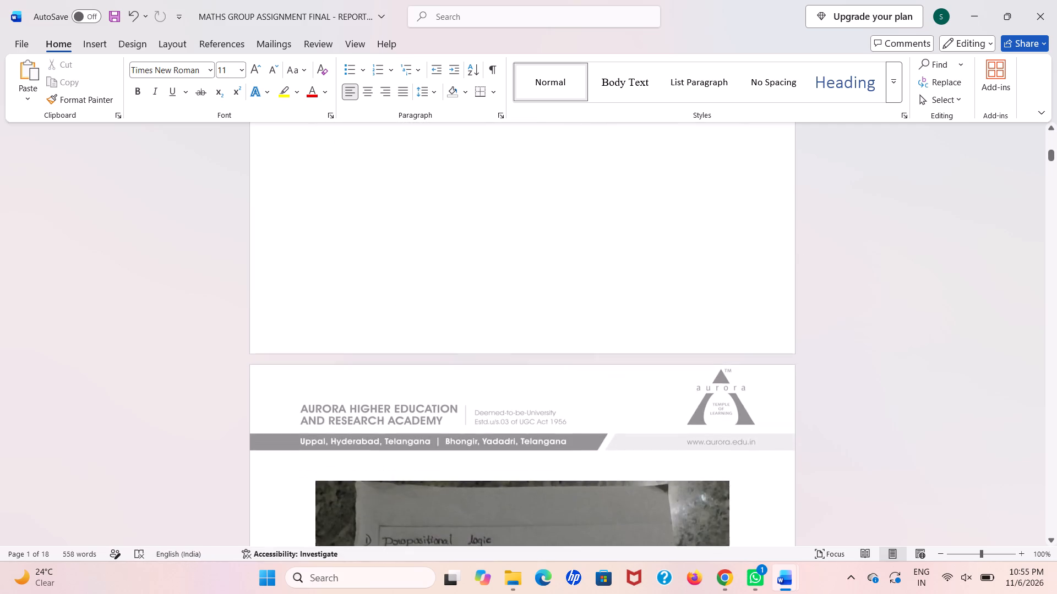
scroll(690, 328, up, 3)
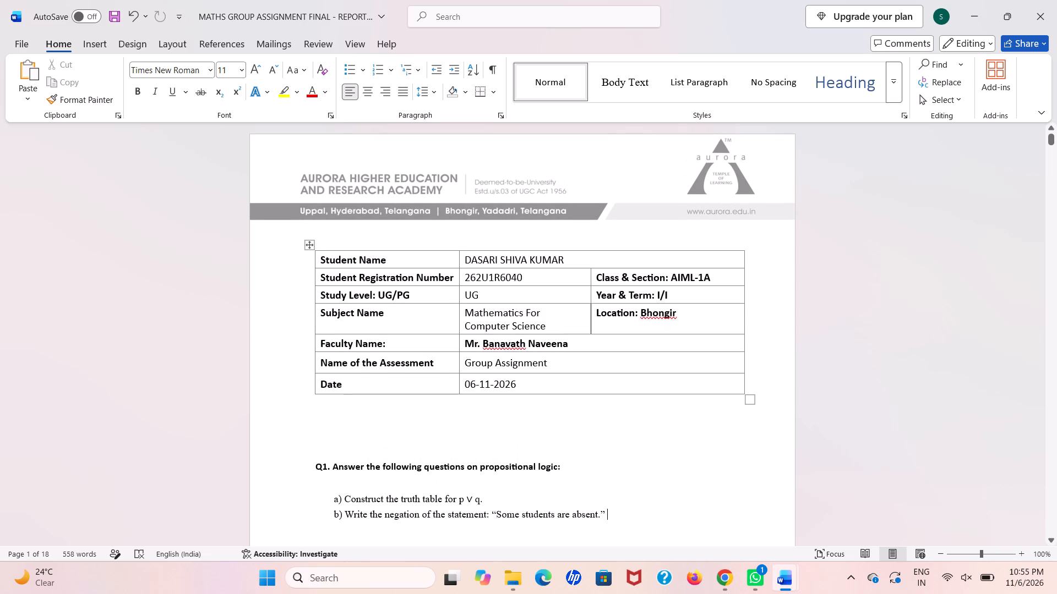
scroll(690, 328, up, 1)
click(1056, 0)
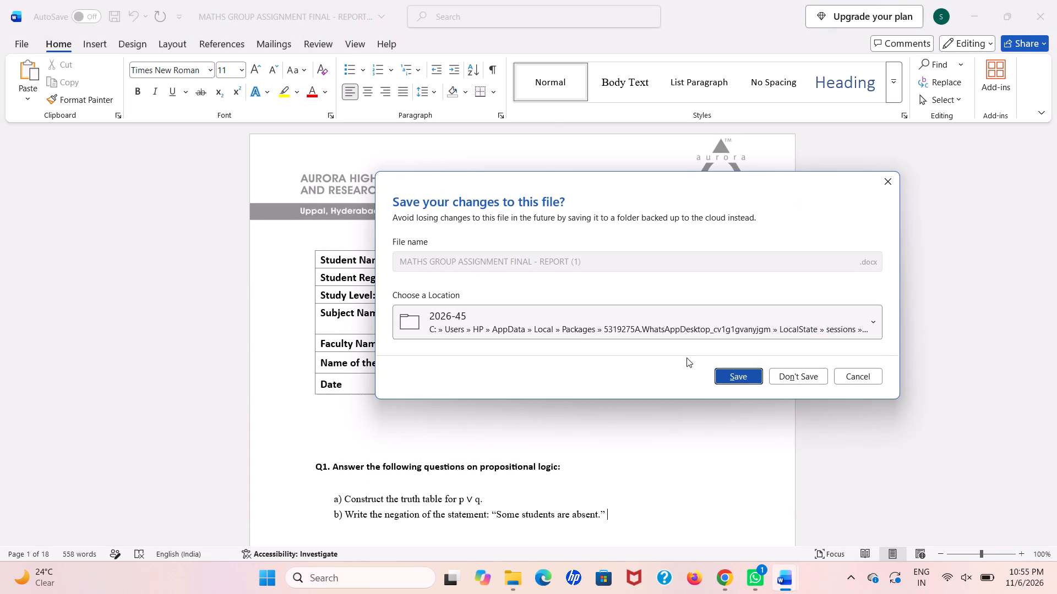
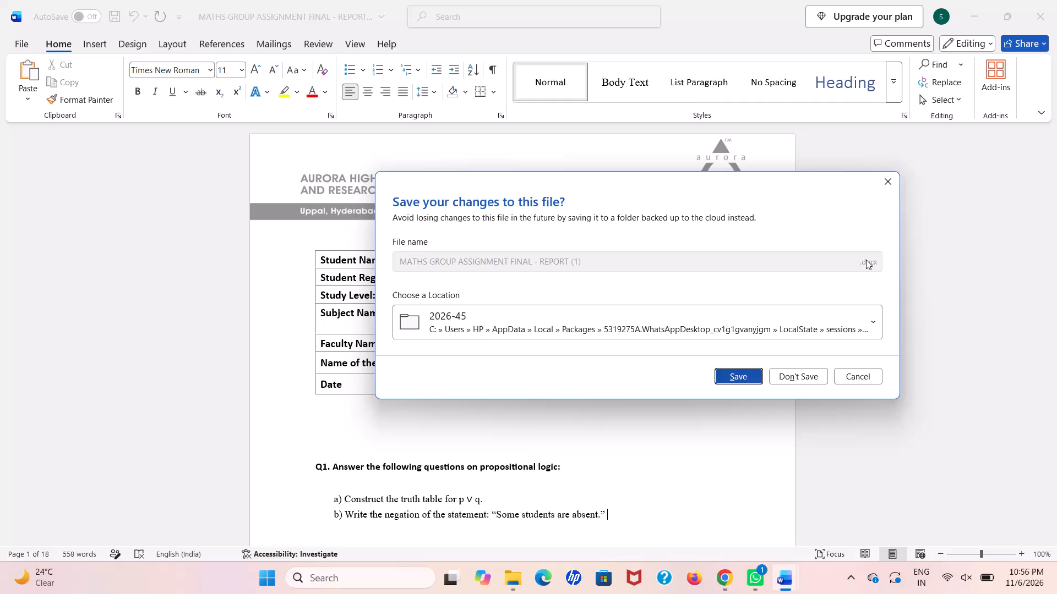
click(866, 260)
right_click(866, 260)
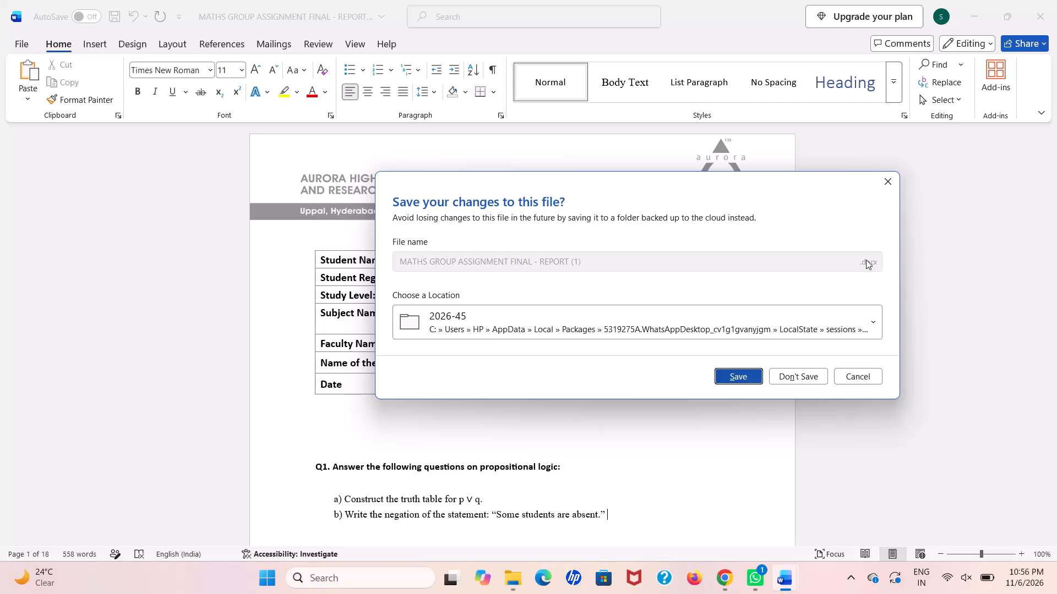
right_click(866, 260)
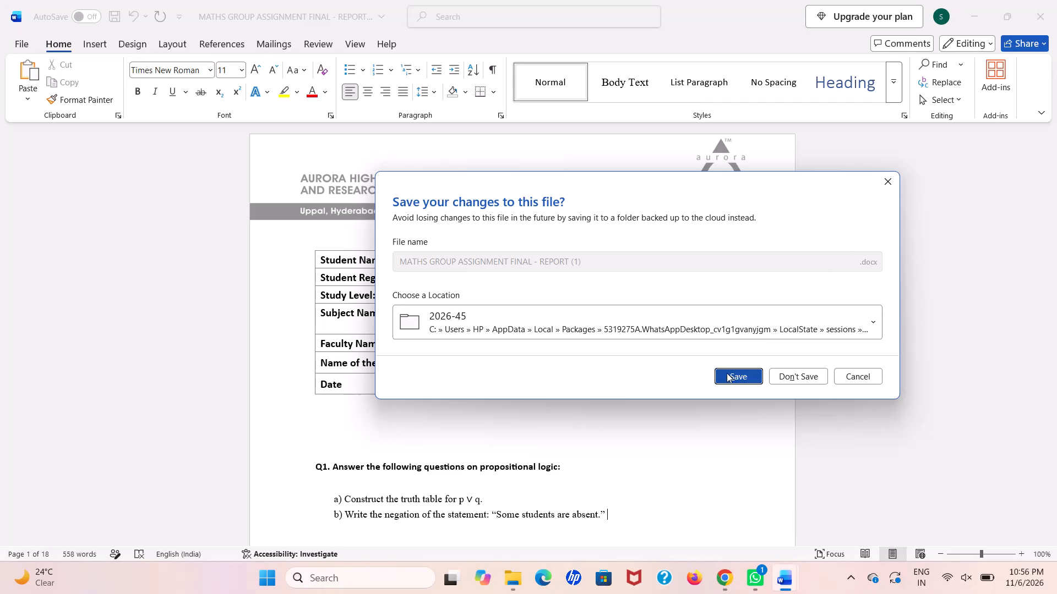
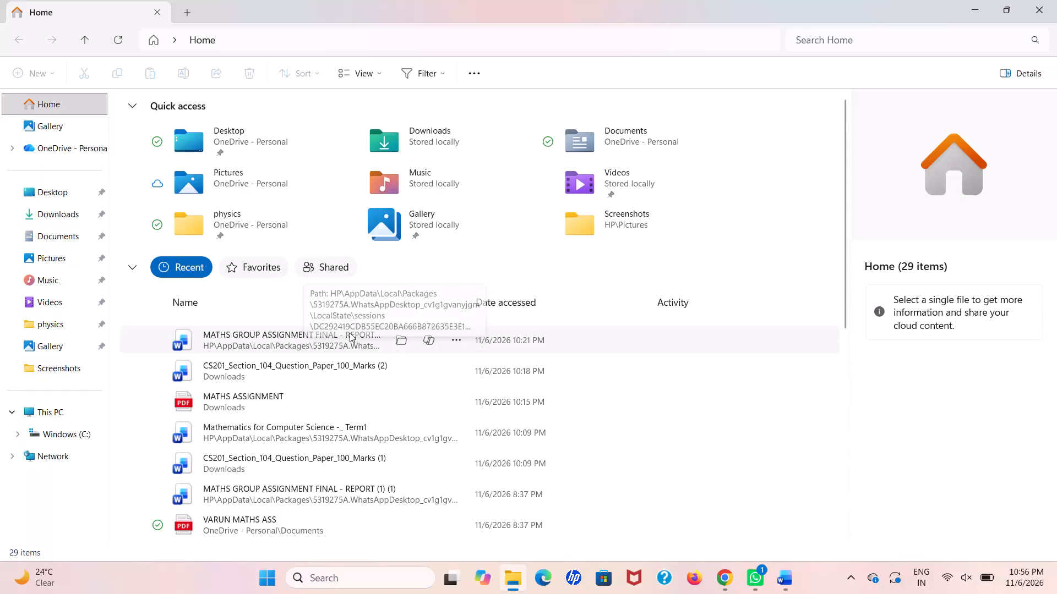
Open the recent MATHS GROUP ASSIGNMENT FINAL - REPORT (1) document, glance through its first pages, and close it.
double_click(348, 332)
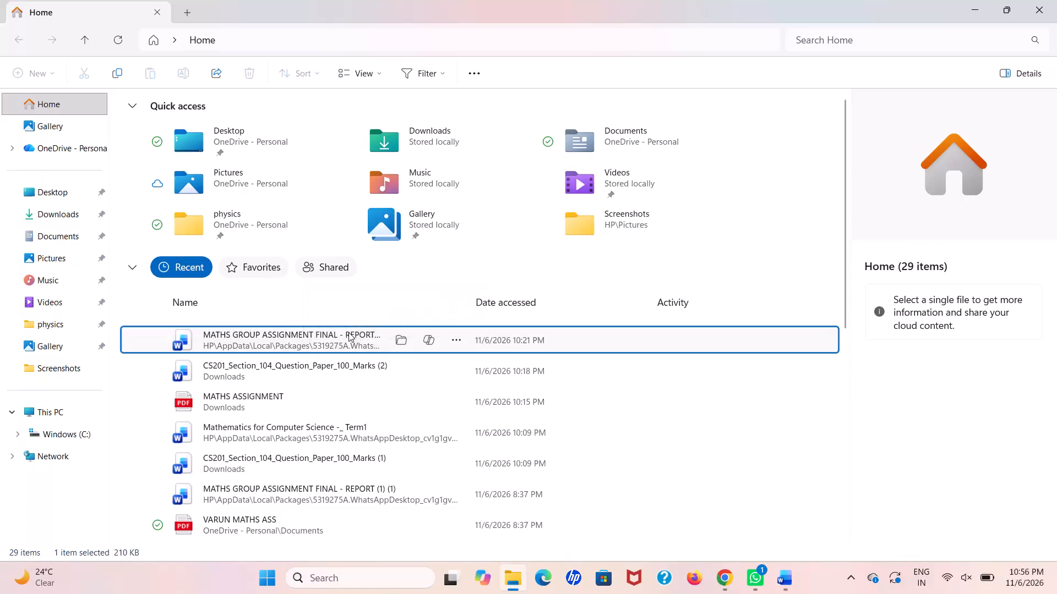
scroll(491, 368, down, 1)
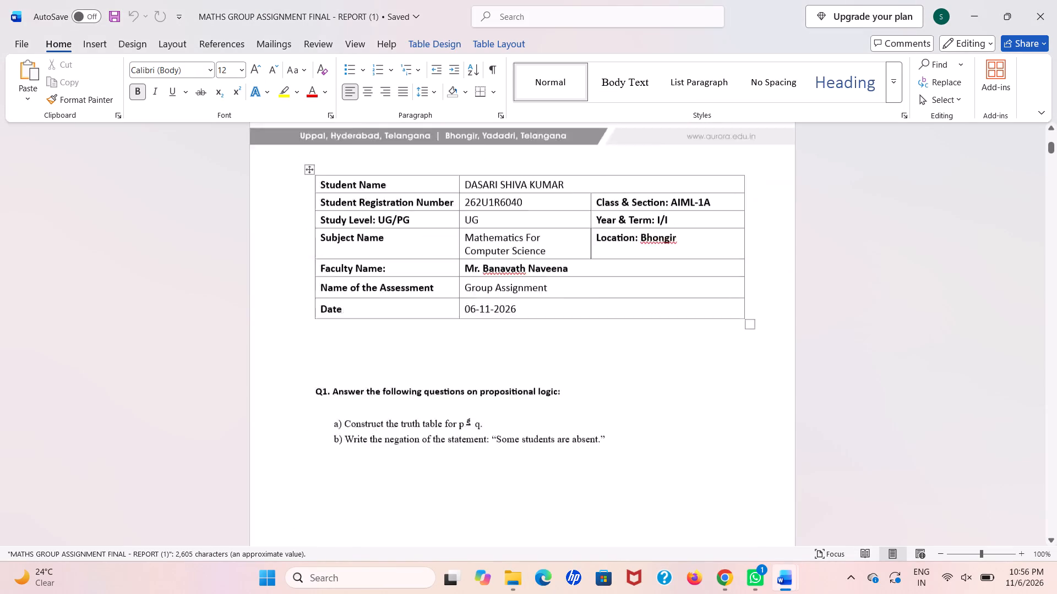
scroll(491, 368, down, 2)
scroll(491, 368, right, 8)
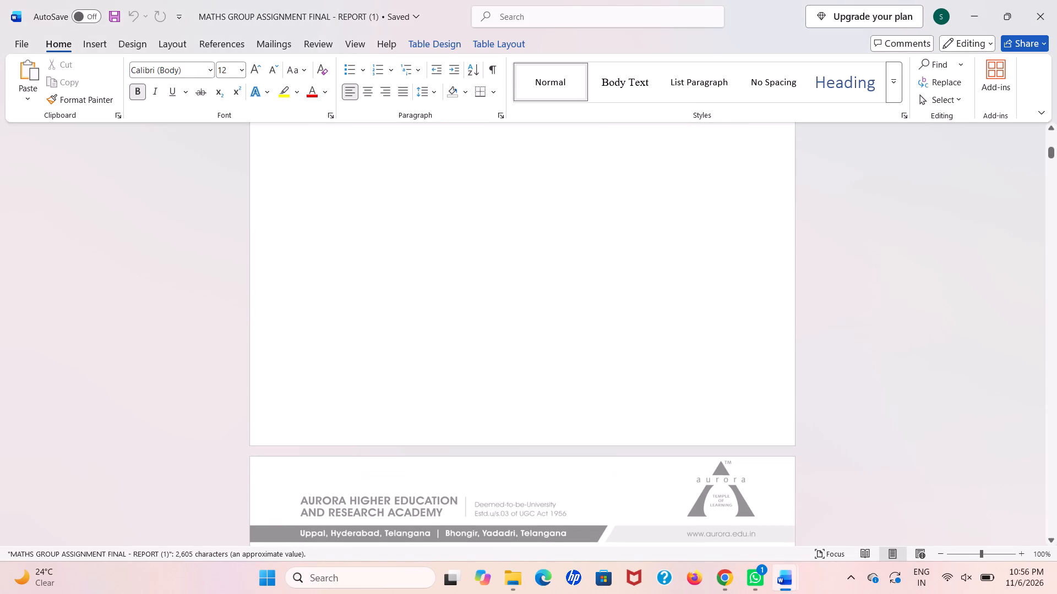
scroll(491, 368, down, 5)
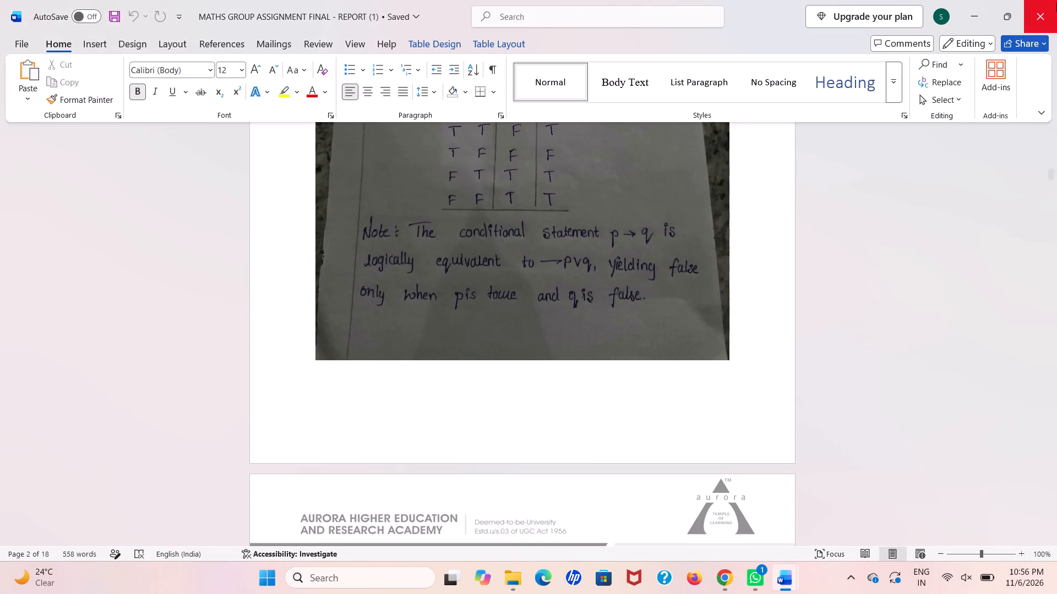
click(1056, 3)
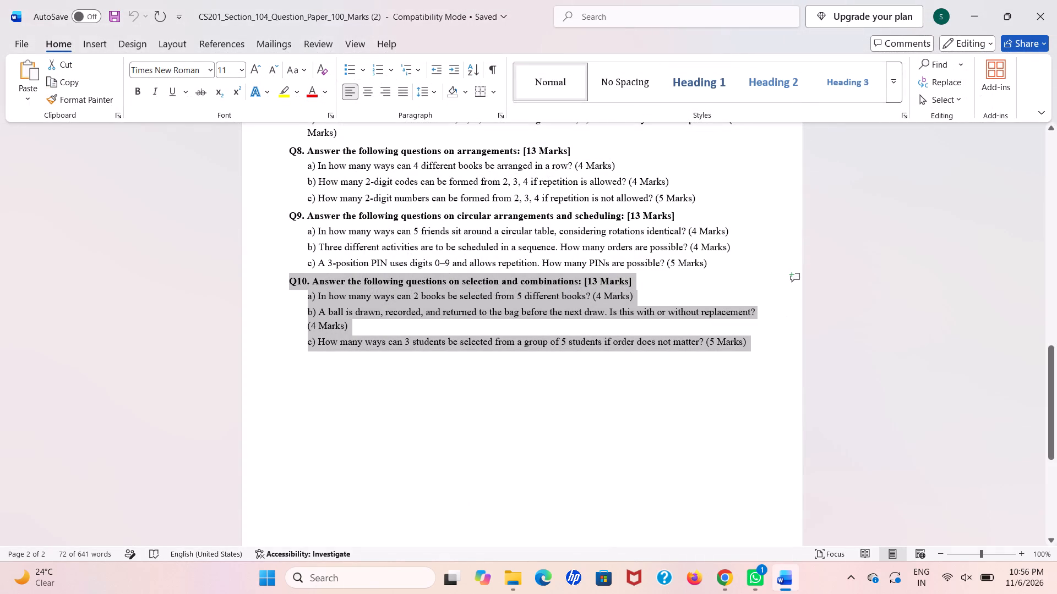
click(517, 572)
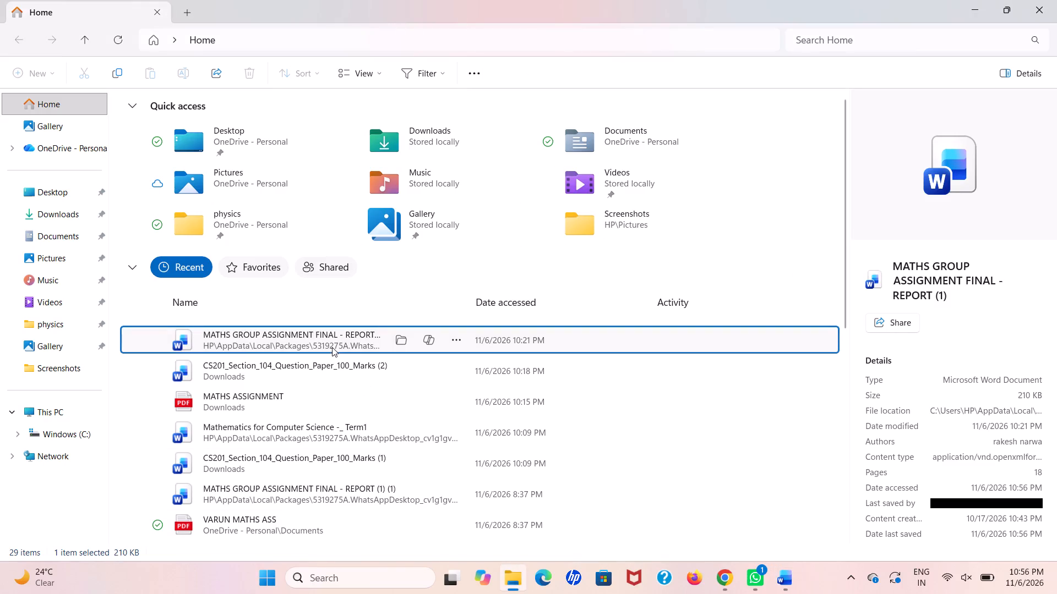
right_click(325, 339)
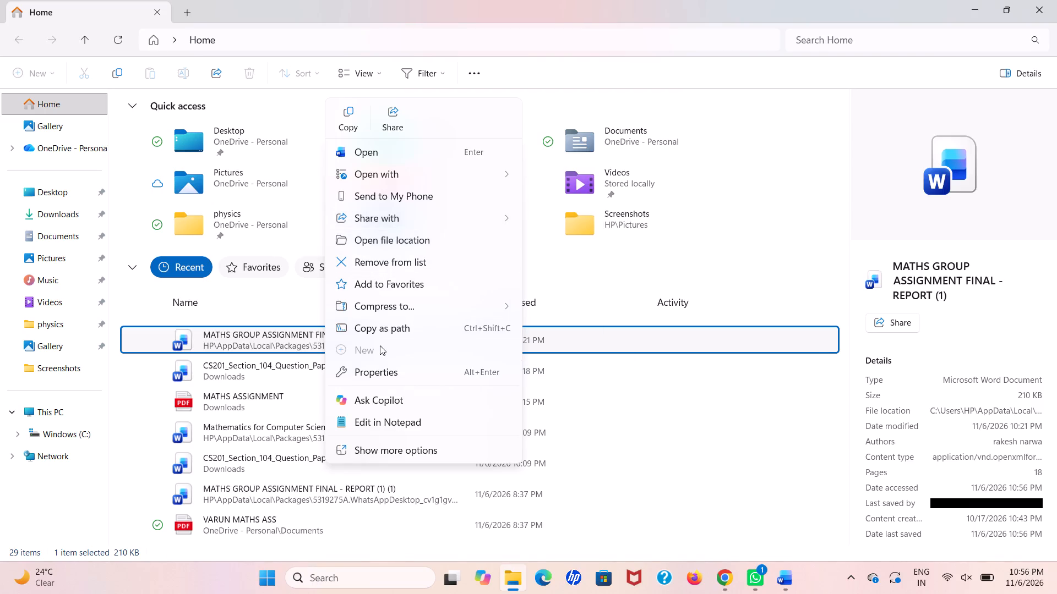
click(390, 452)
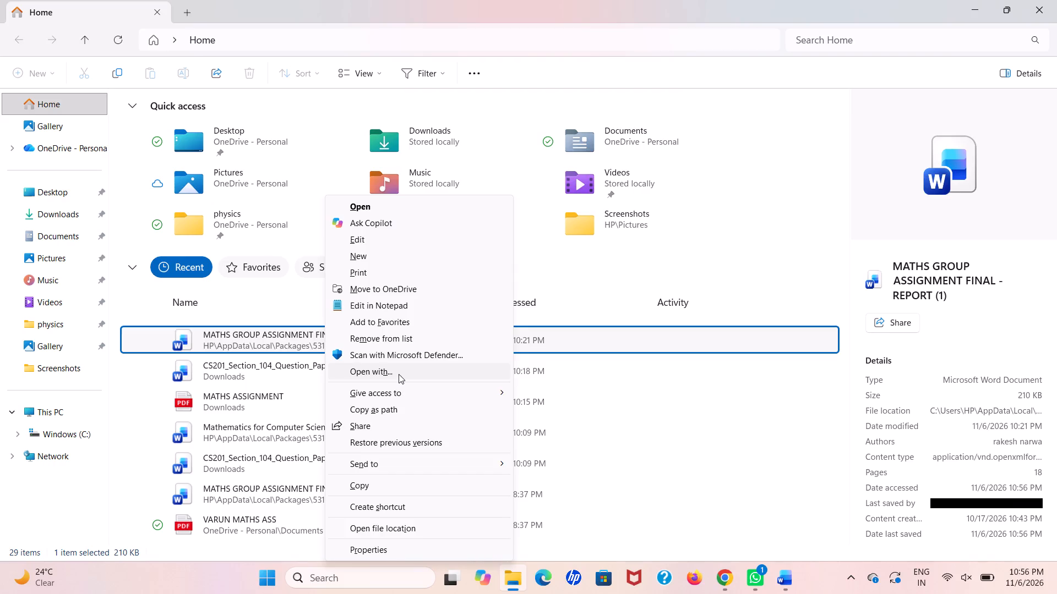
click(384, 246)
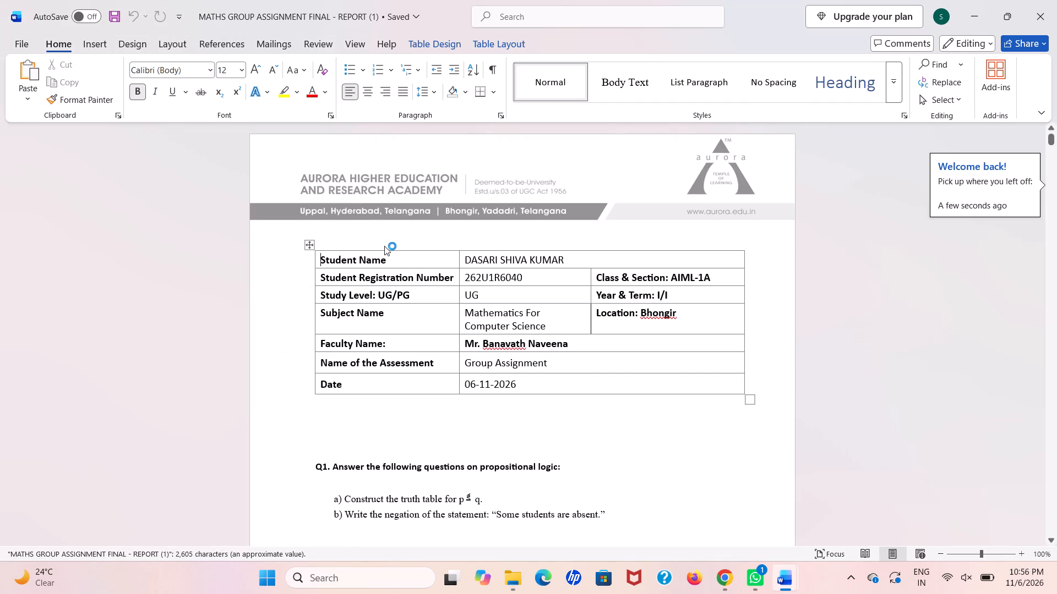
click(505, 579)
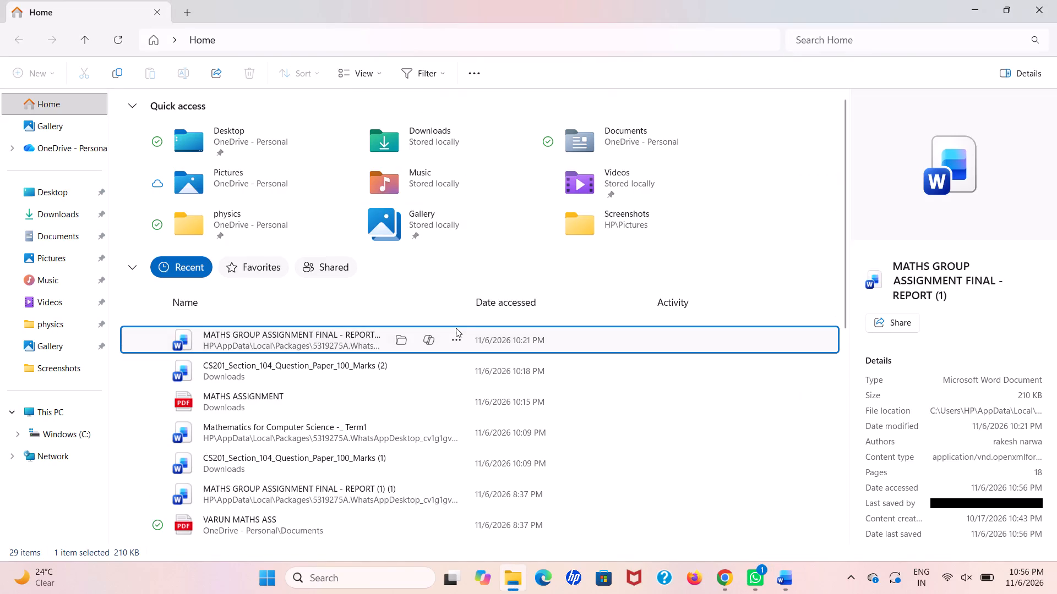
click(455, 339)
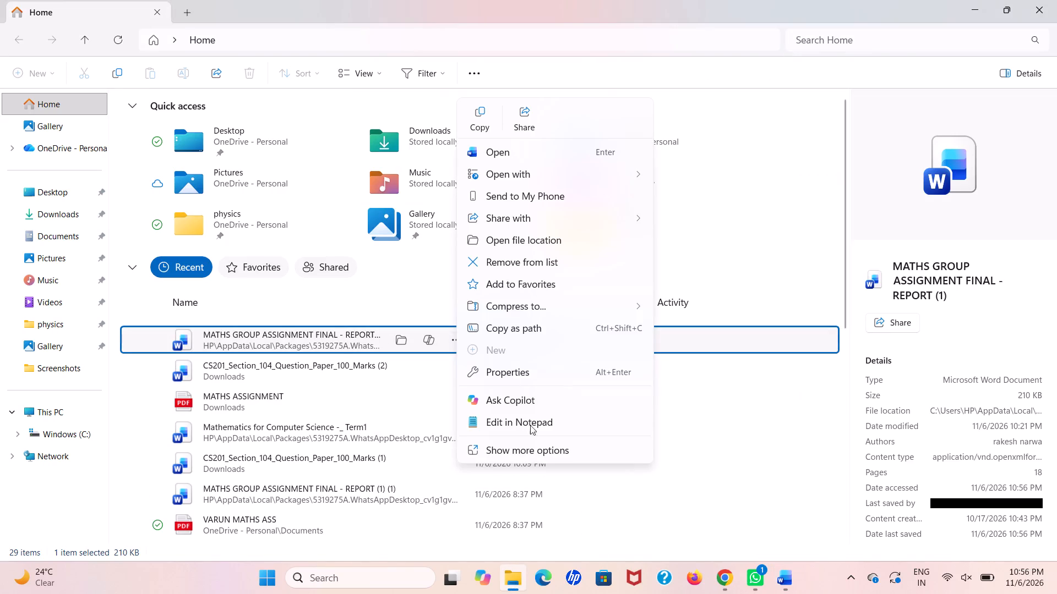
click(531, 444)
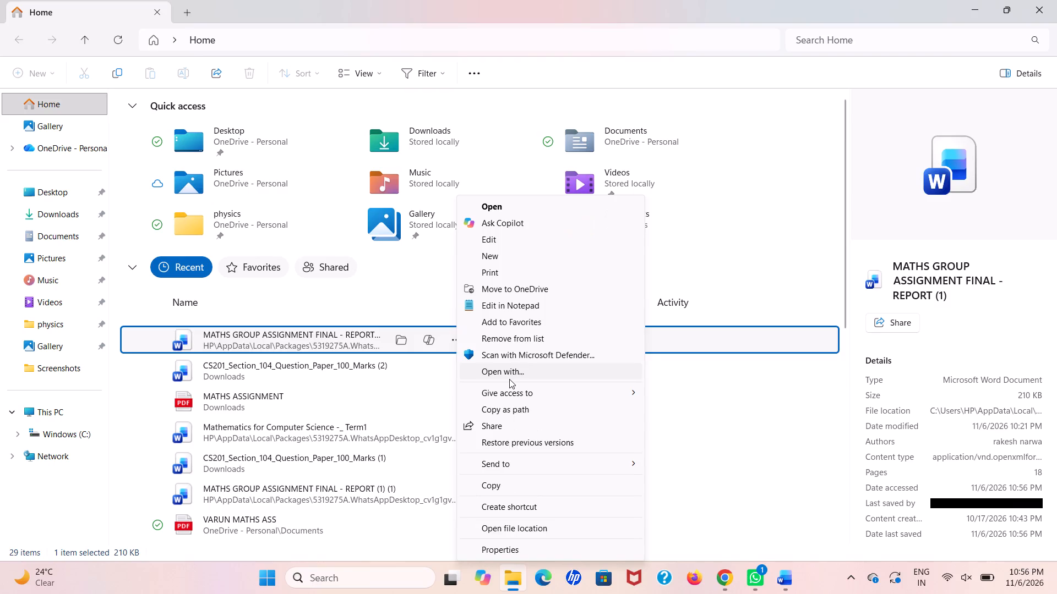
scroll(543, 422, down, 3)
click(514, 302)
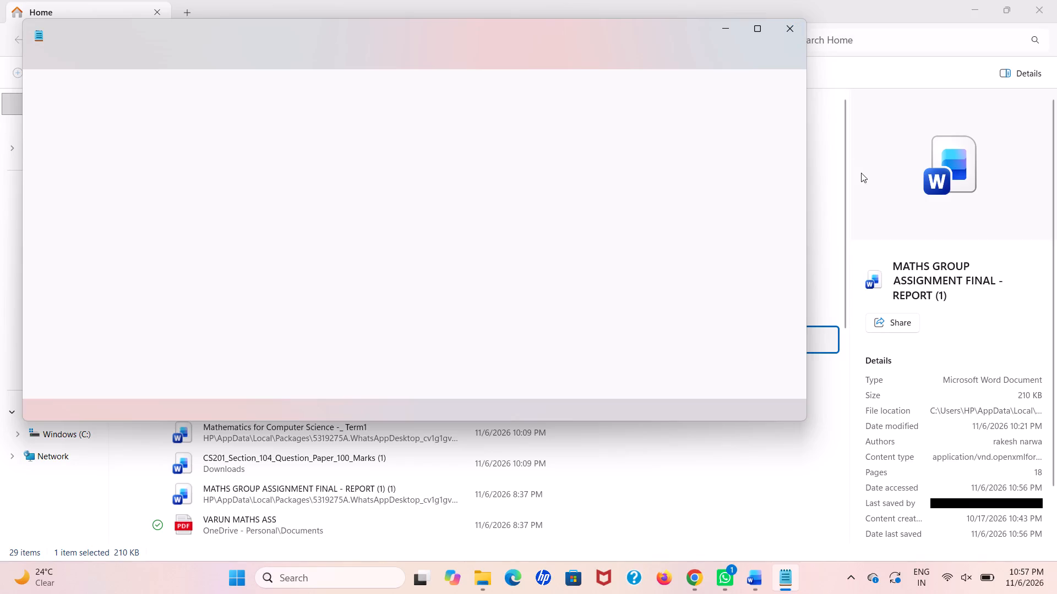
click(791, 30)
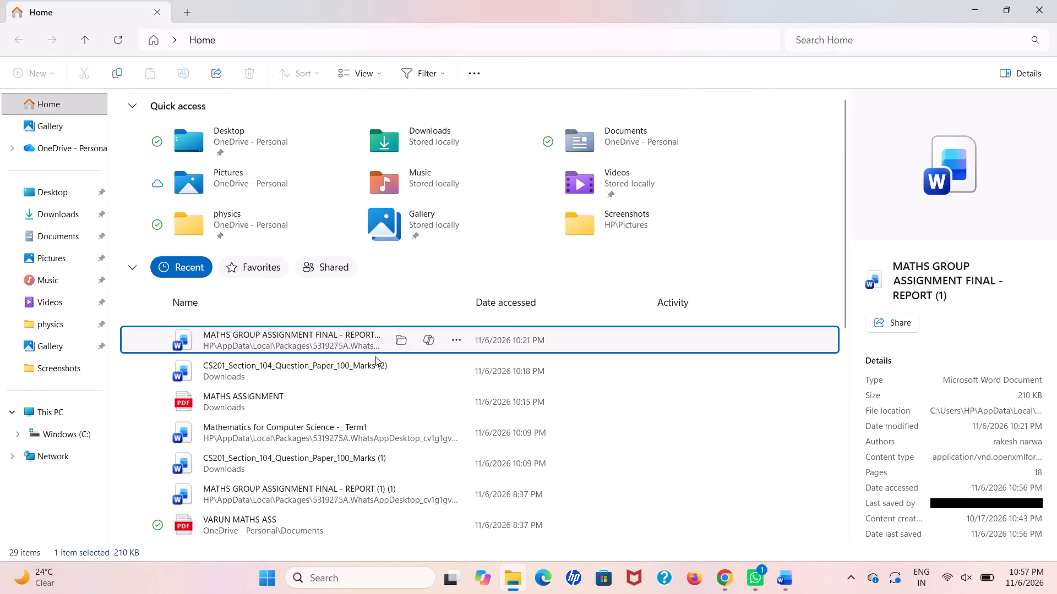
Reopen the MATHS GROUP ASSIGNMENT FINAL - REPORT (1) document and review its questions and handwritten solution photos from Q1 through Q5.
double_click(369, 337)
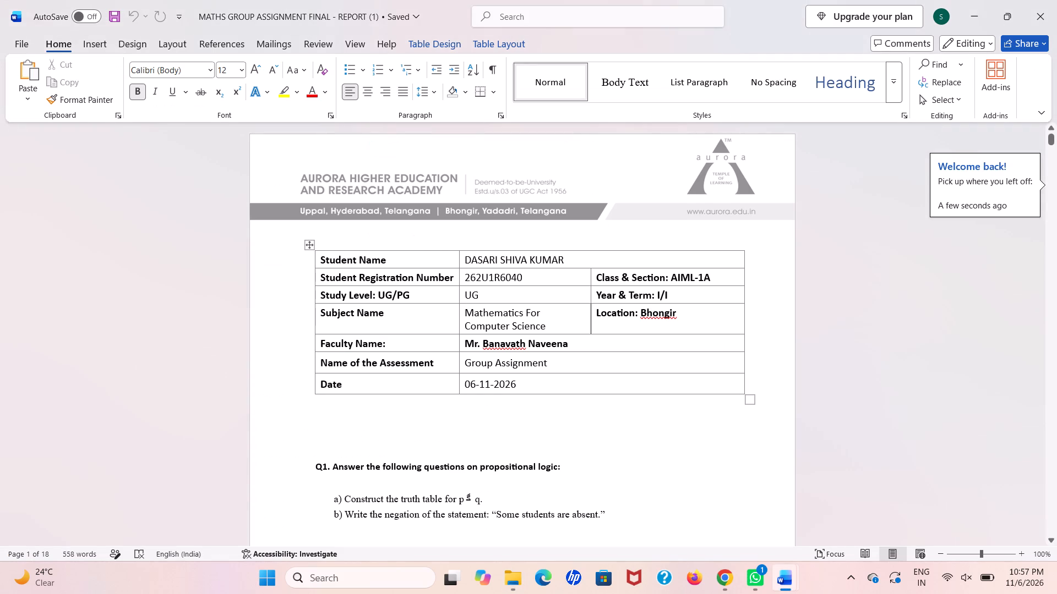
scroll(583, 418, down, 8)
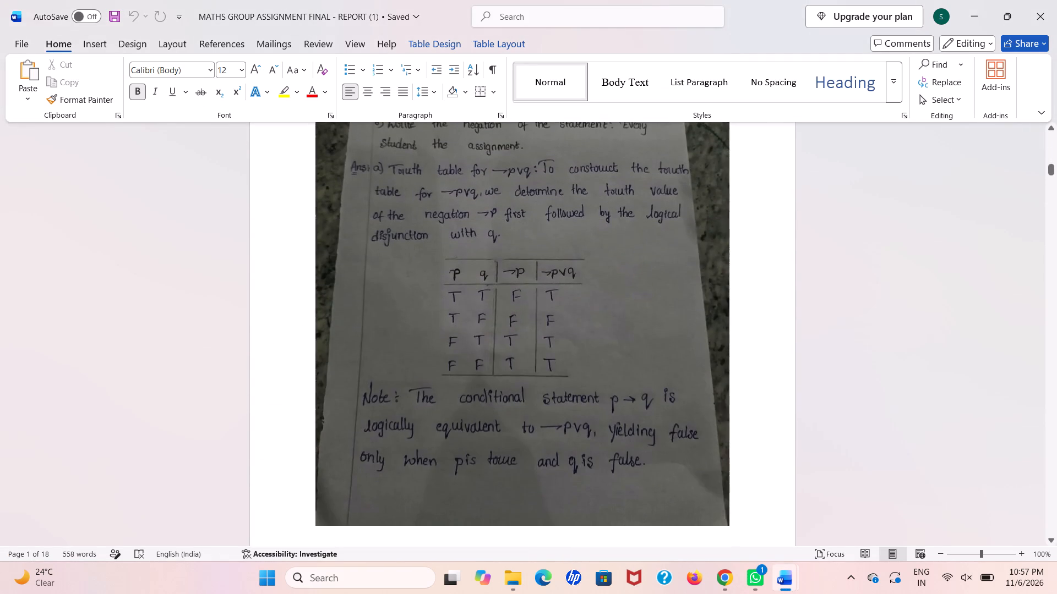
scroll(583, 418, down, 8)
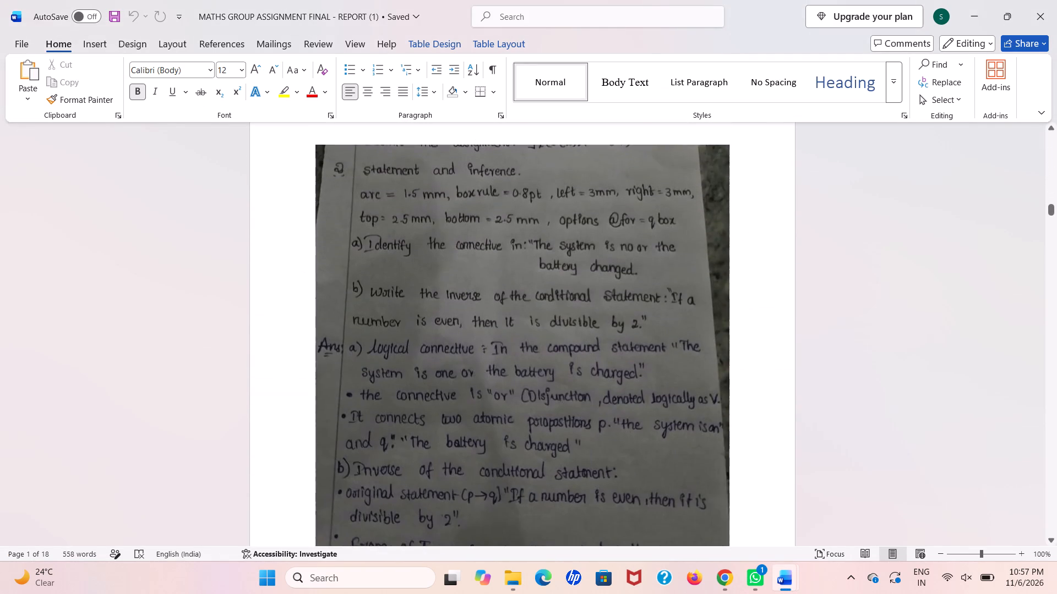
scroll(583, 418, down, 6)
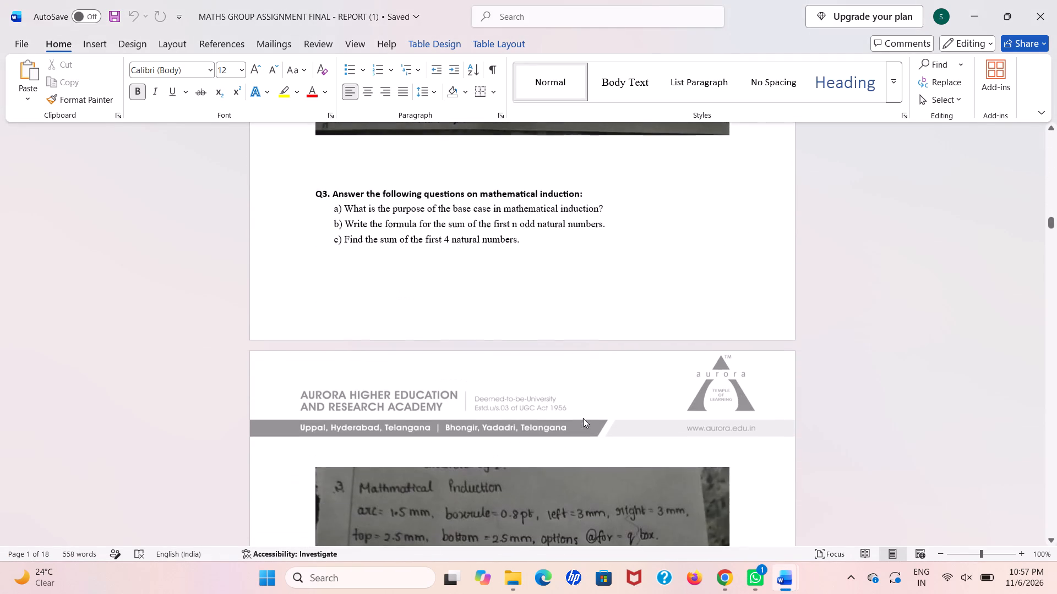
scroll(583, 418, down, 6)
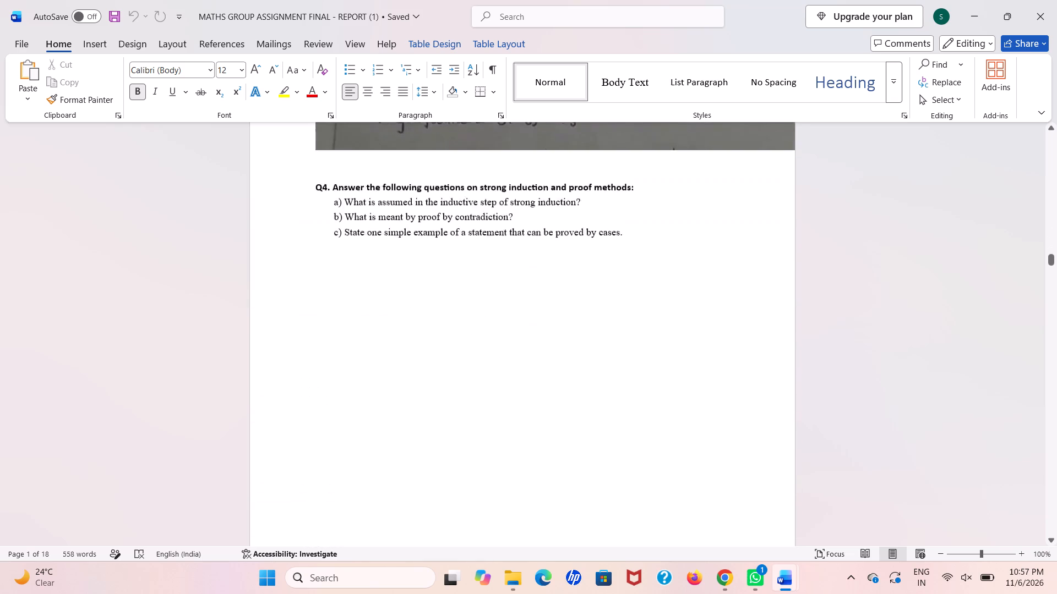
scroll(583, 418, down, 5)
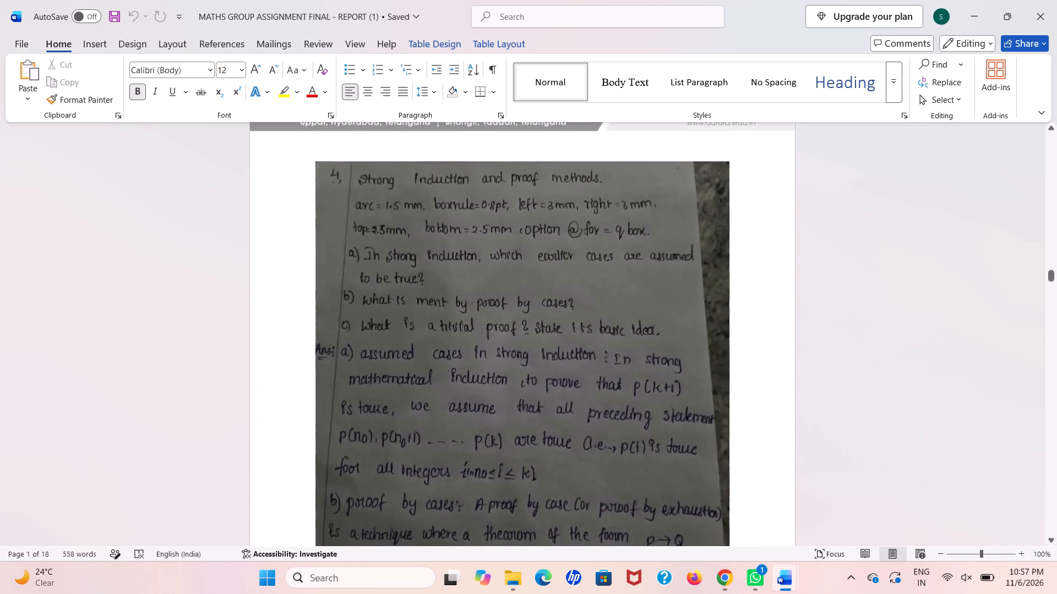
scroll(583, 418, down, 7)
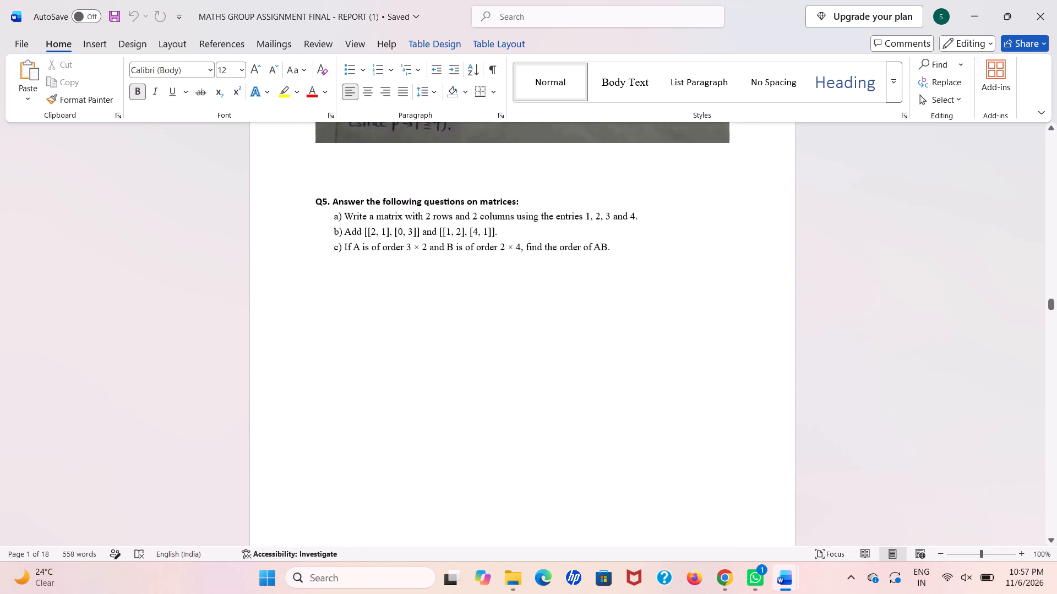
scroll(583, 418, down, 3)
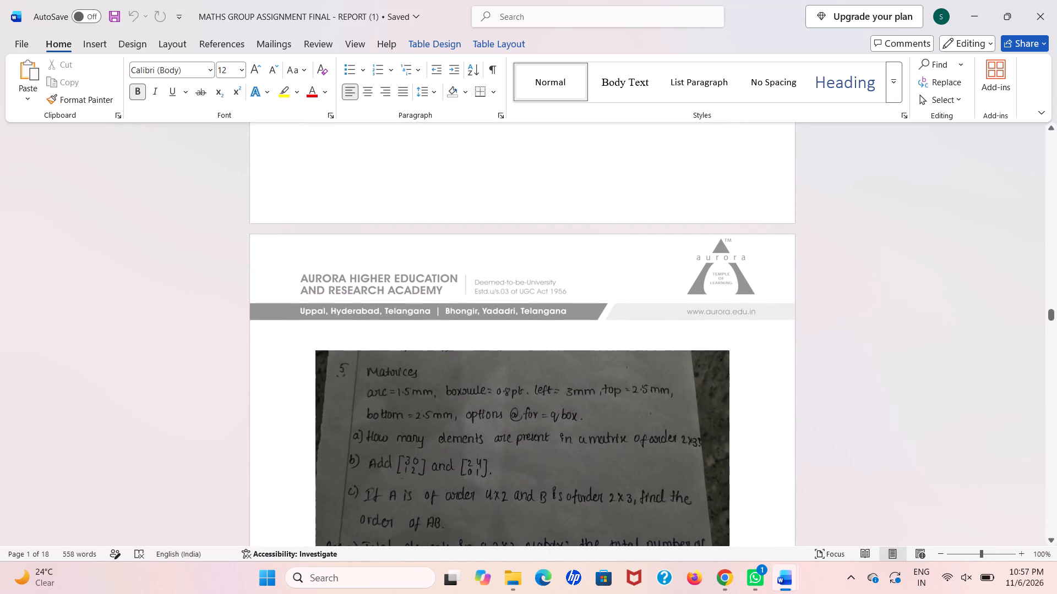
Print all pages of the report with Microsoft Print to PDF, saving it in Documents as MATHS ASSIGNMENT 1.
key(ctrl+p)
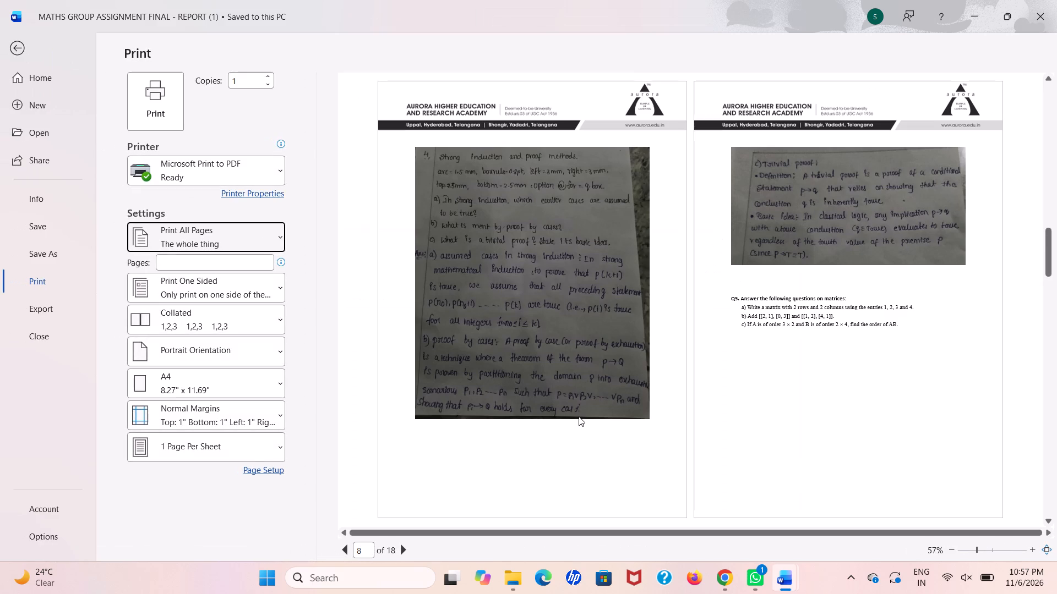
click(166, 109)
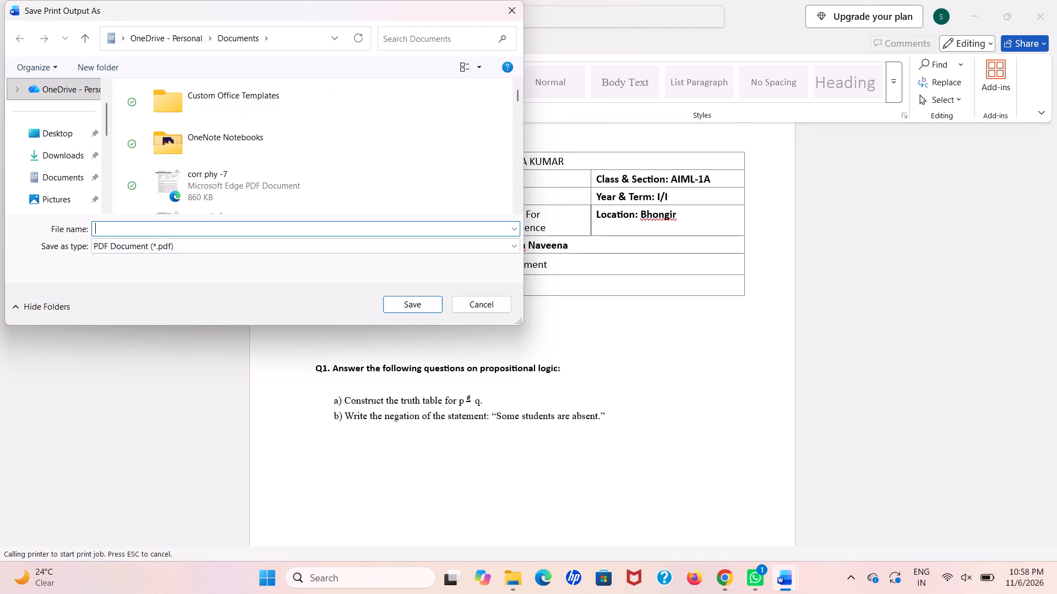
text(MATHS)
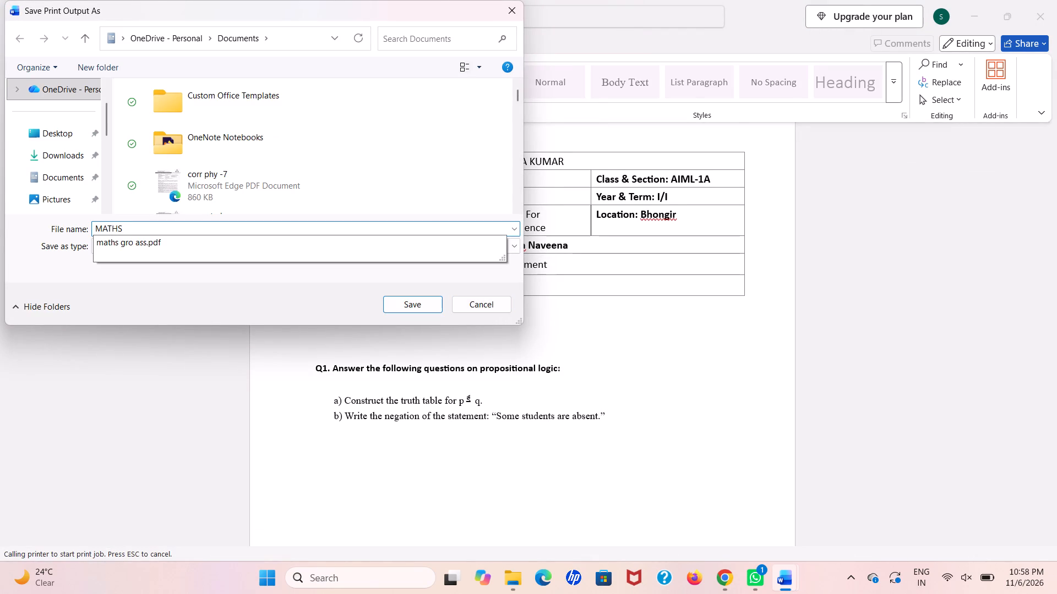
key(space)
text(ASSI)
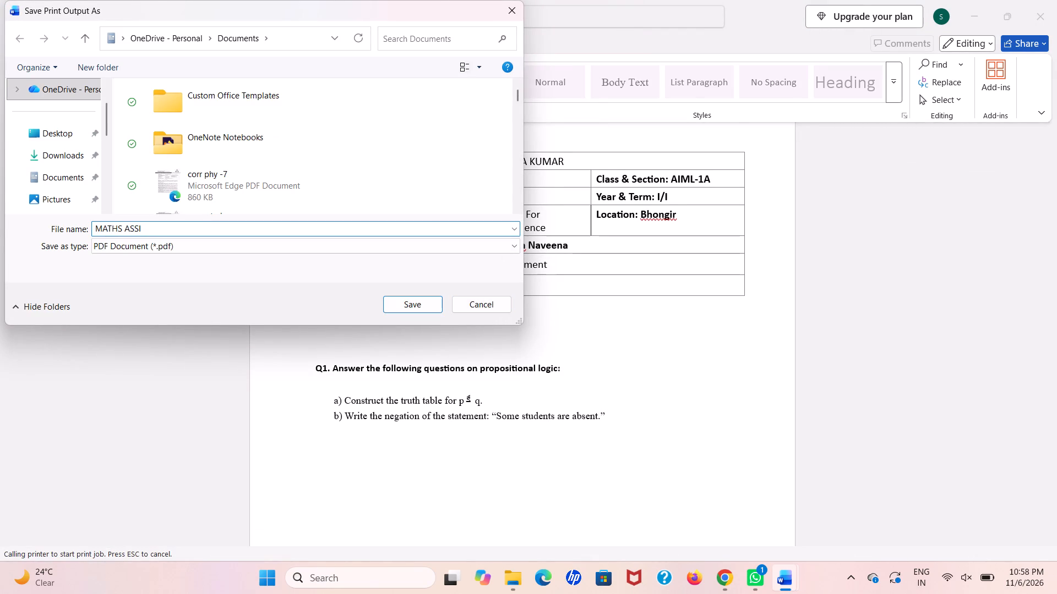
text(GN)
text(MENT)
key(space)
text(1)
click(416, 307)
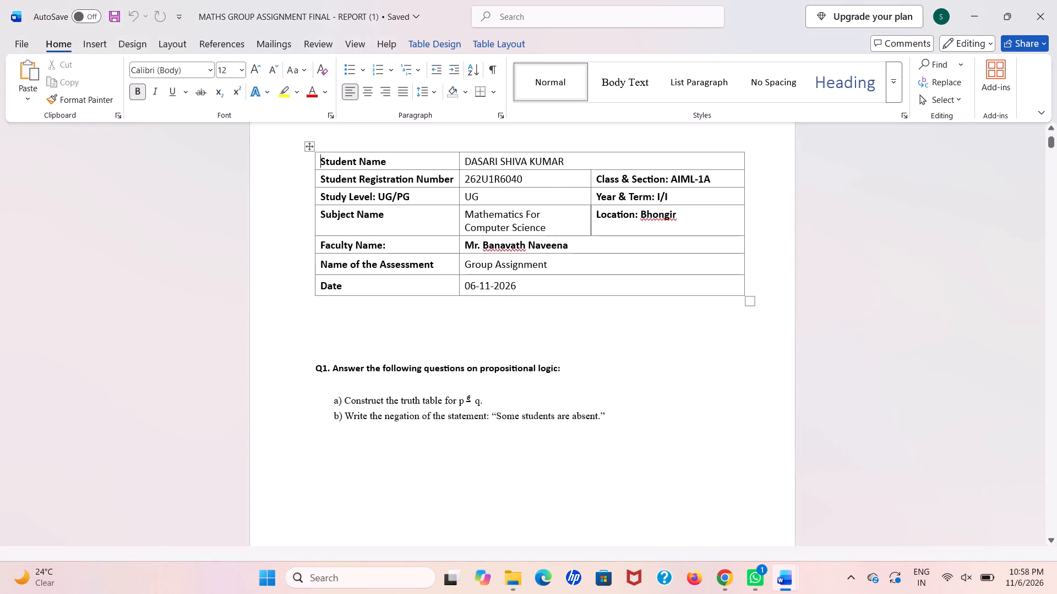
Open the MATHS ASSIGNMENT 1 PDF from the recent files, check its pages through to the last one, and close it.
click(514, 587)
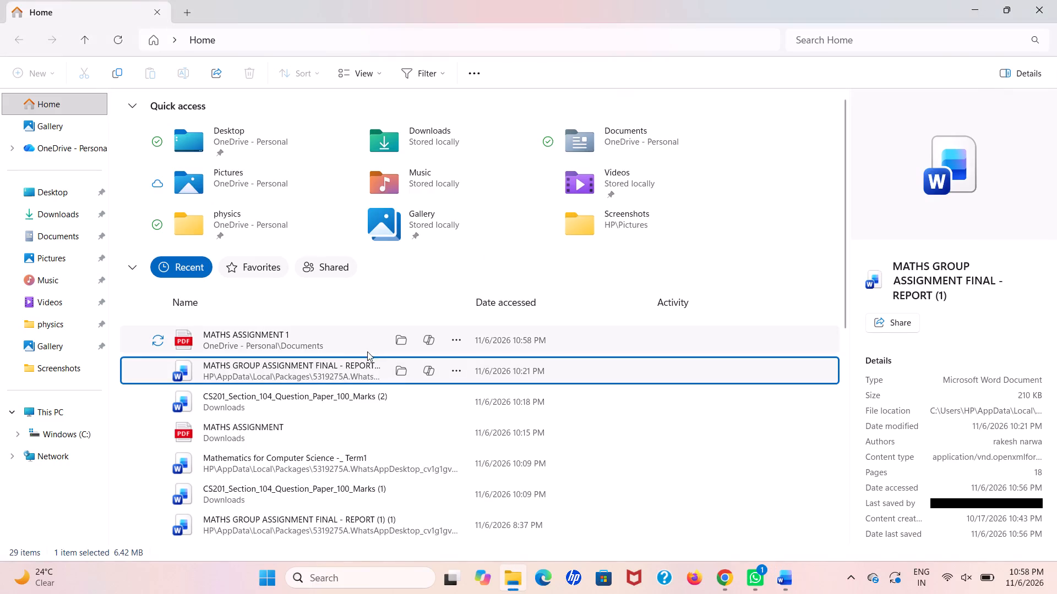
double_click(363, 338)
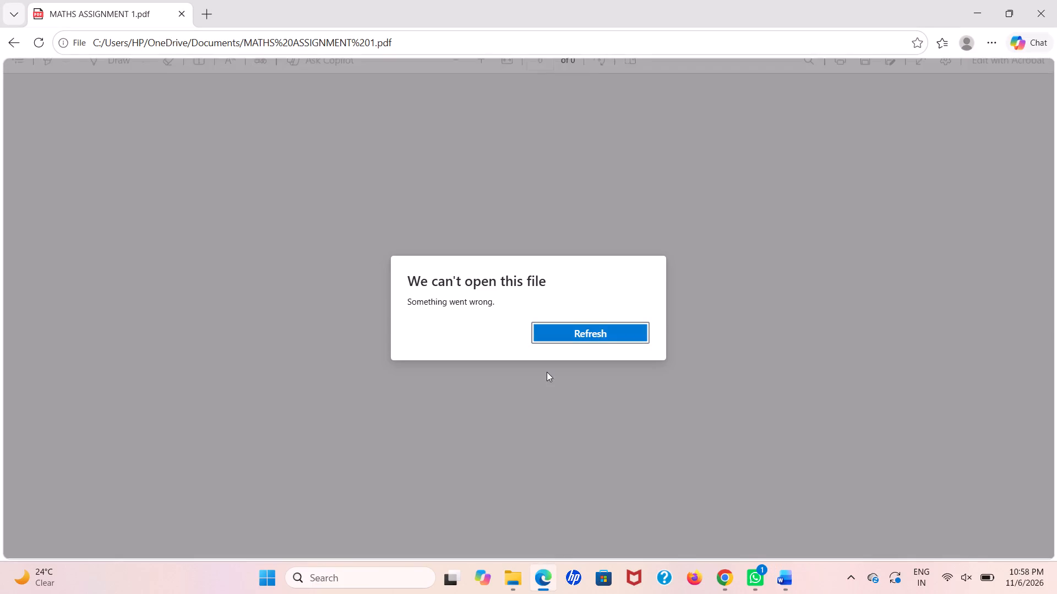
click(575, 331)
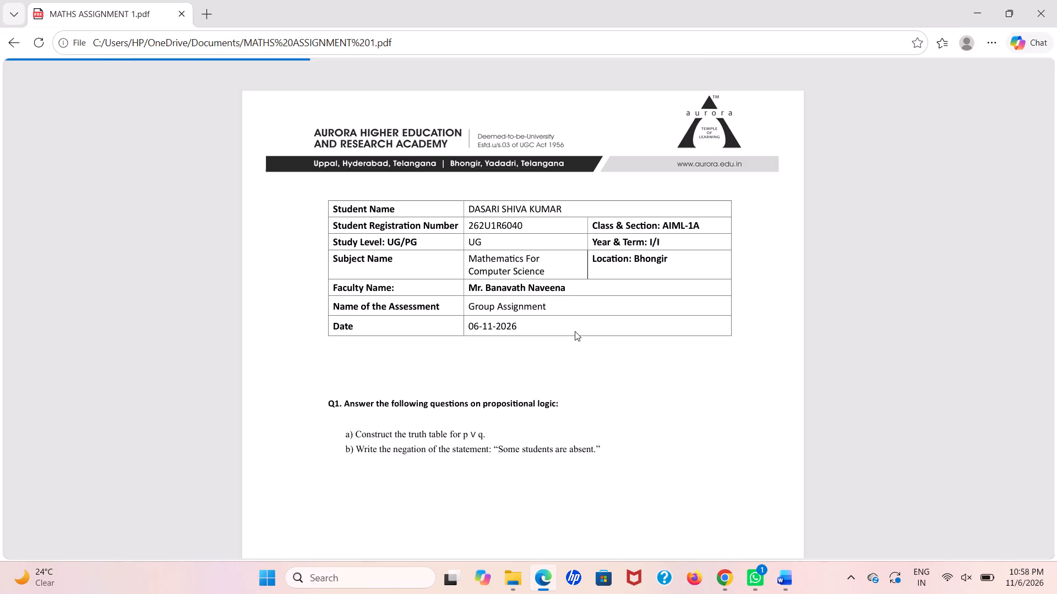
scroll(575, 331, down, 2)
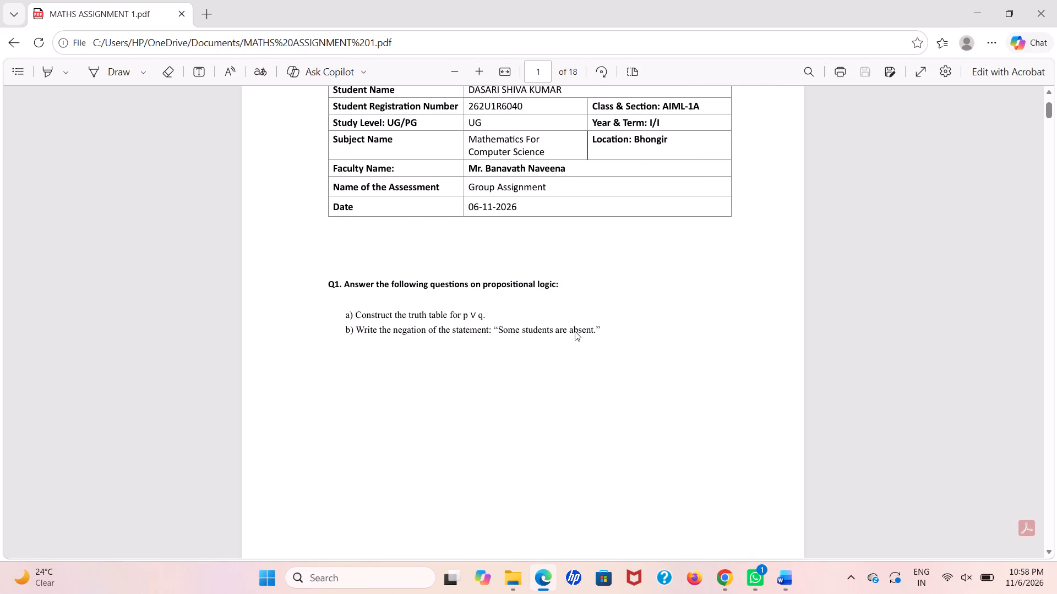
scroll(575, 331, down, 3)
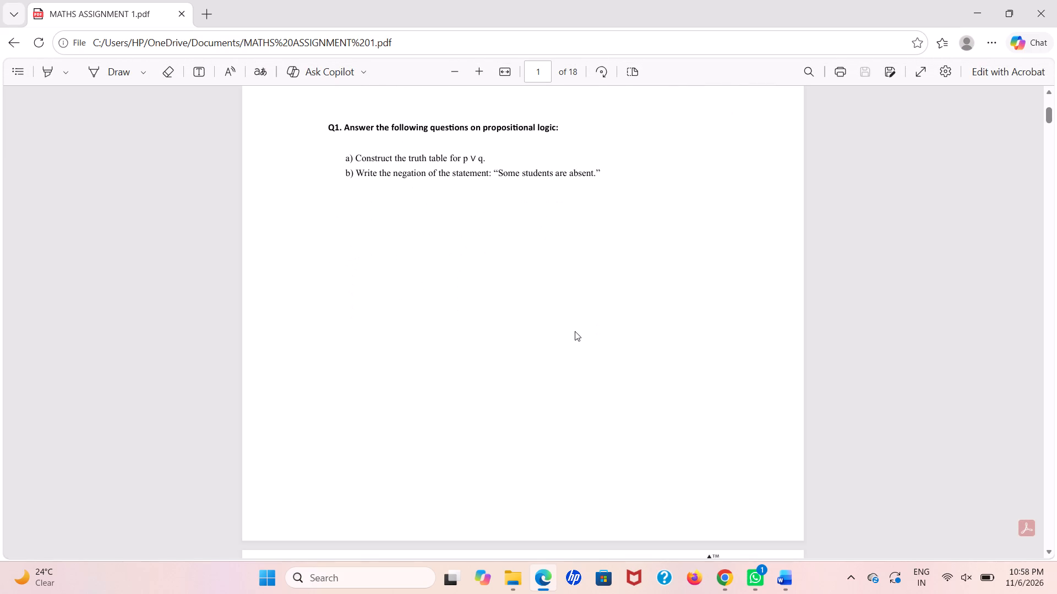
scroll(575, 331, down, 6)
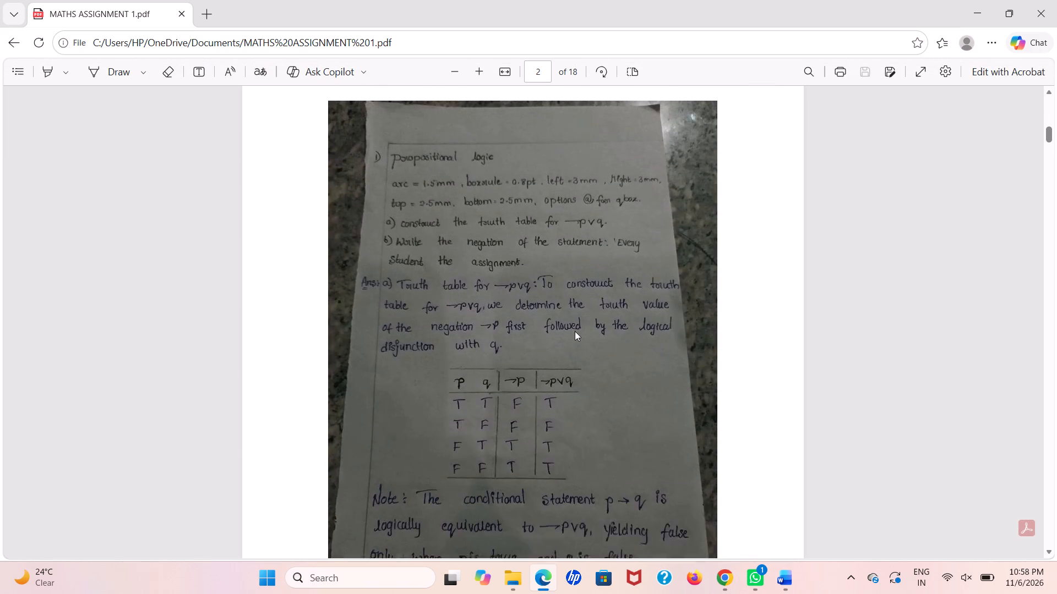
scroll(575, 331, down, 8)
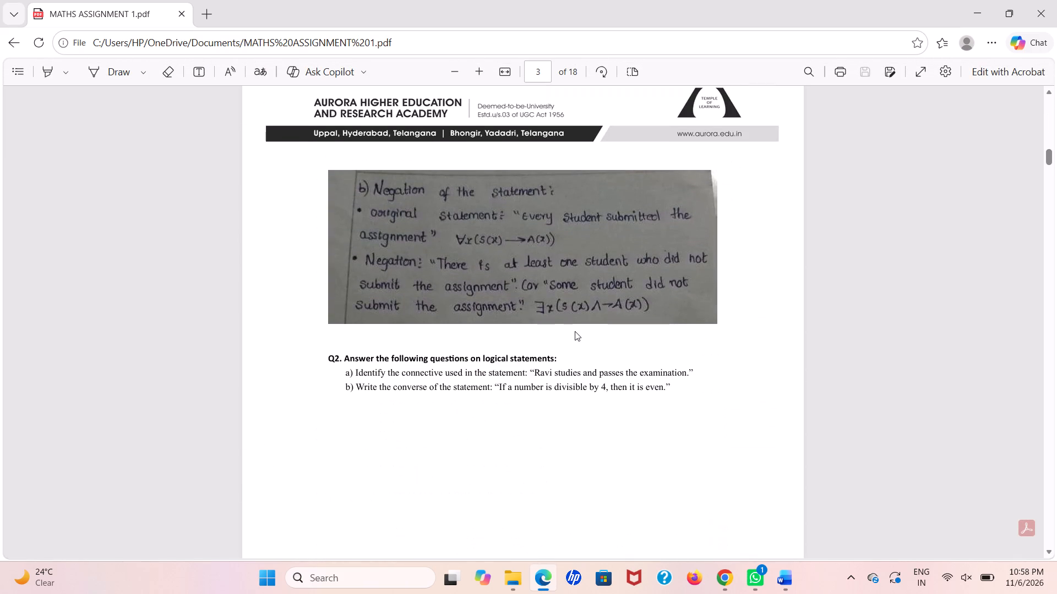
scroll(575, 331, down, 14)
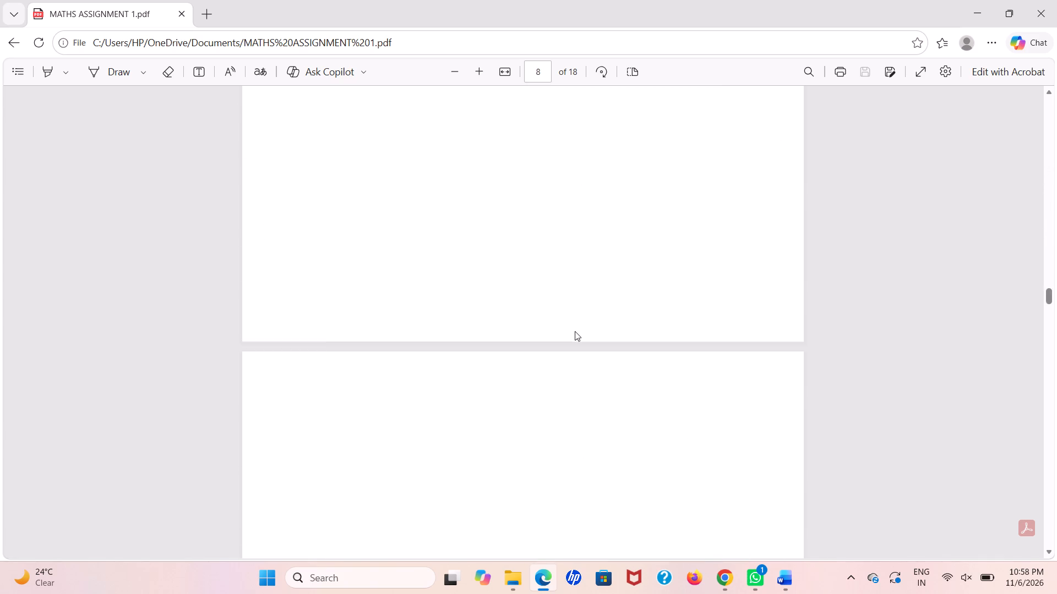
scroll(575, 331, down, 16)
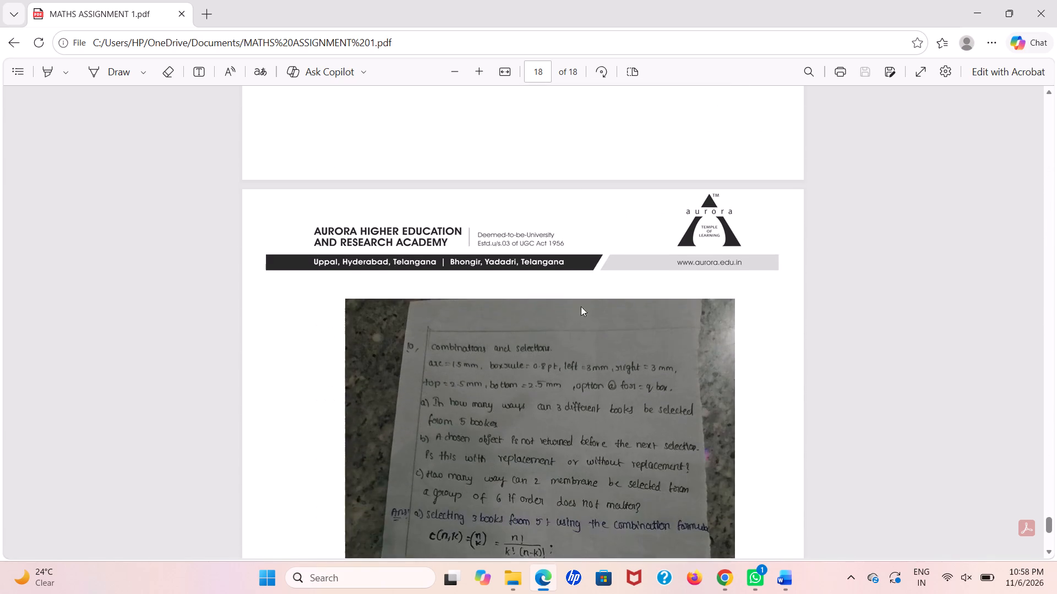
click(1056, 0)
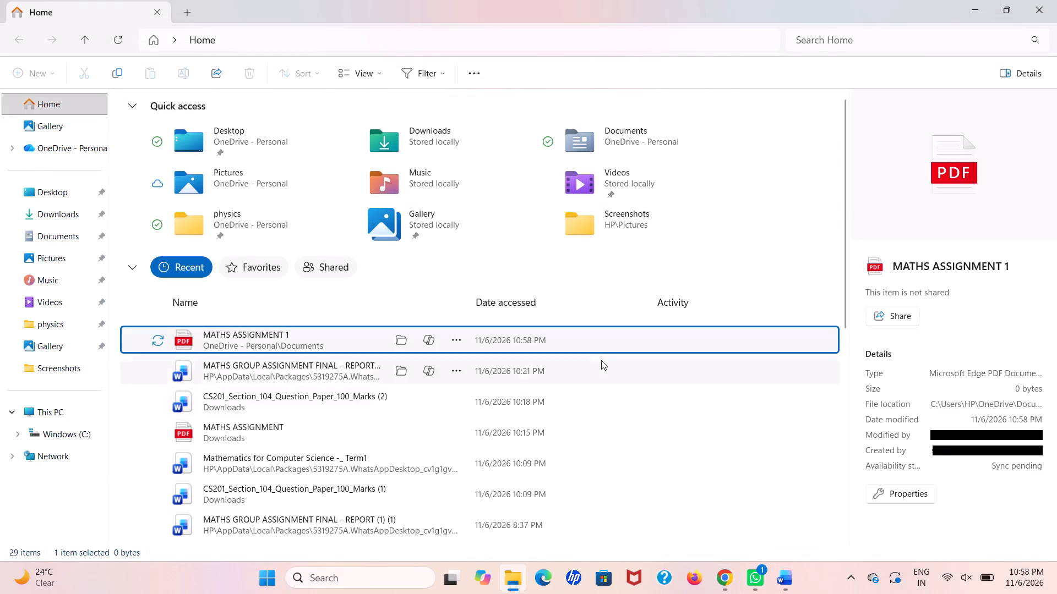
Show the available file actions for the MATHS ASSIGNMENT 1 PDF in the recent files.
right_click(593, 339)
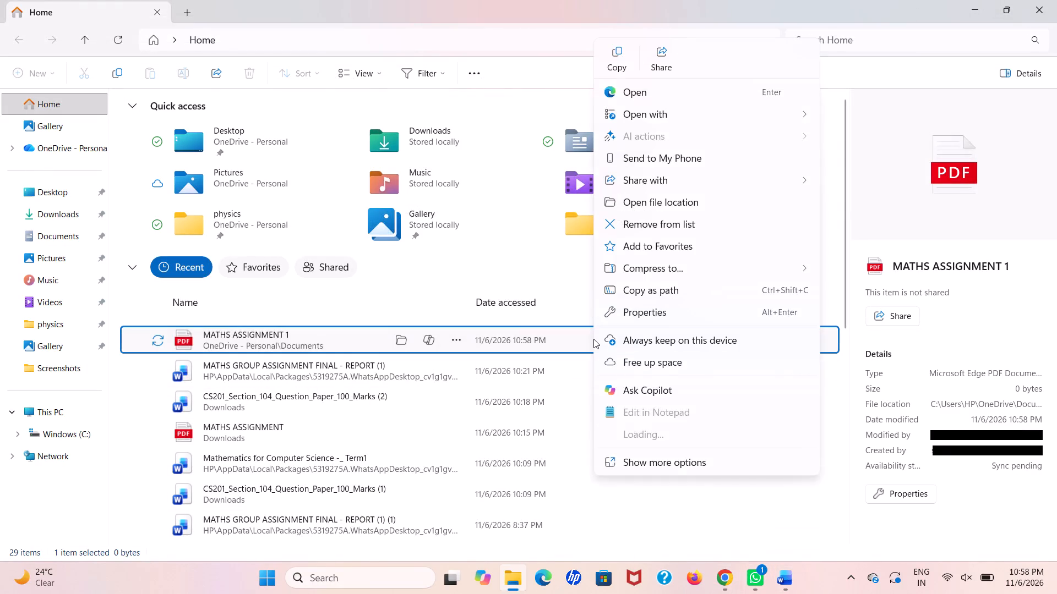
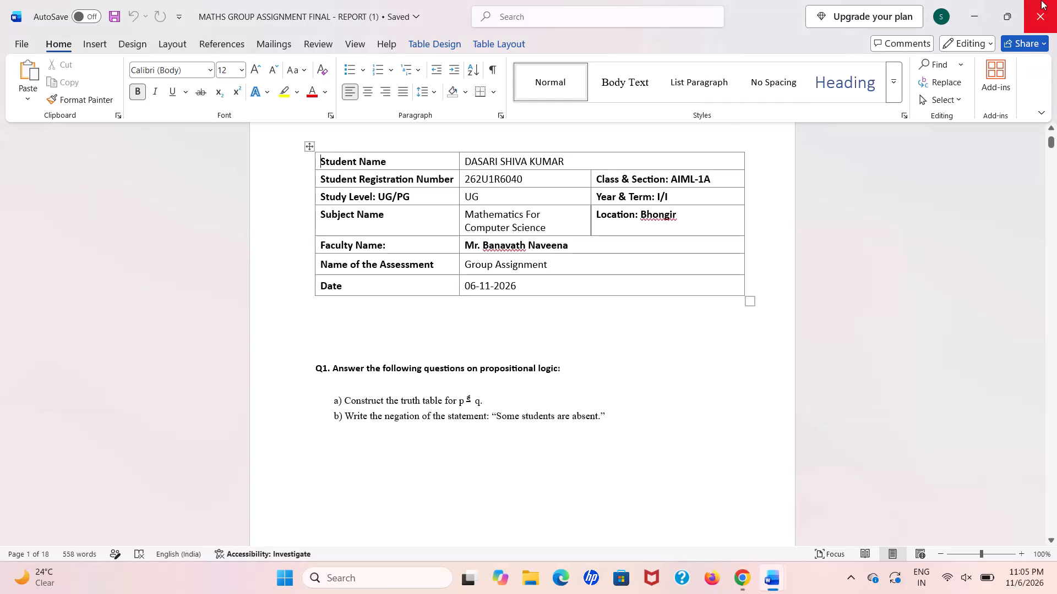
Close the maths group assignment report document and the browser window showing the Assignment I submission page.
click(1041, 0)
click(1041, 0)
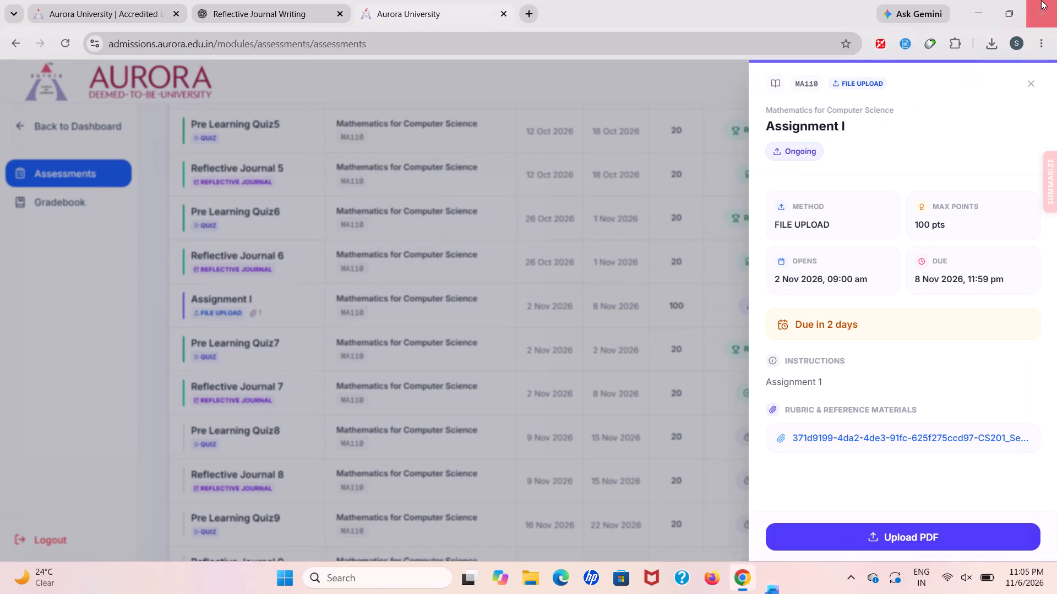
click(1041, 0)
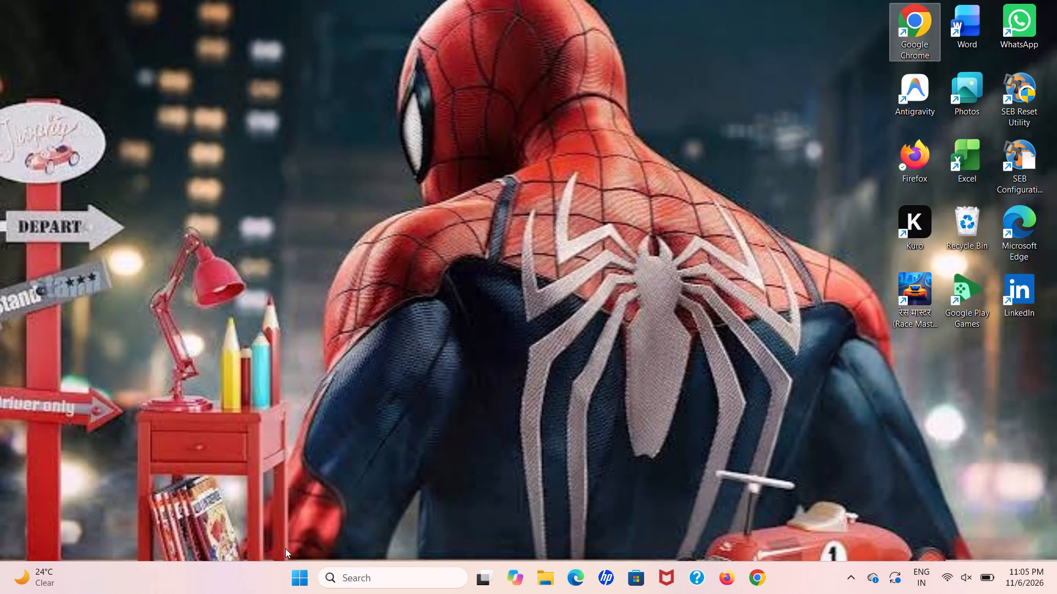
Launch the recently added Kuro app.
click(293, 564)
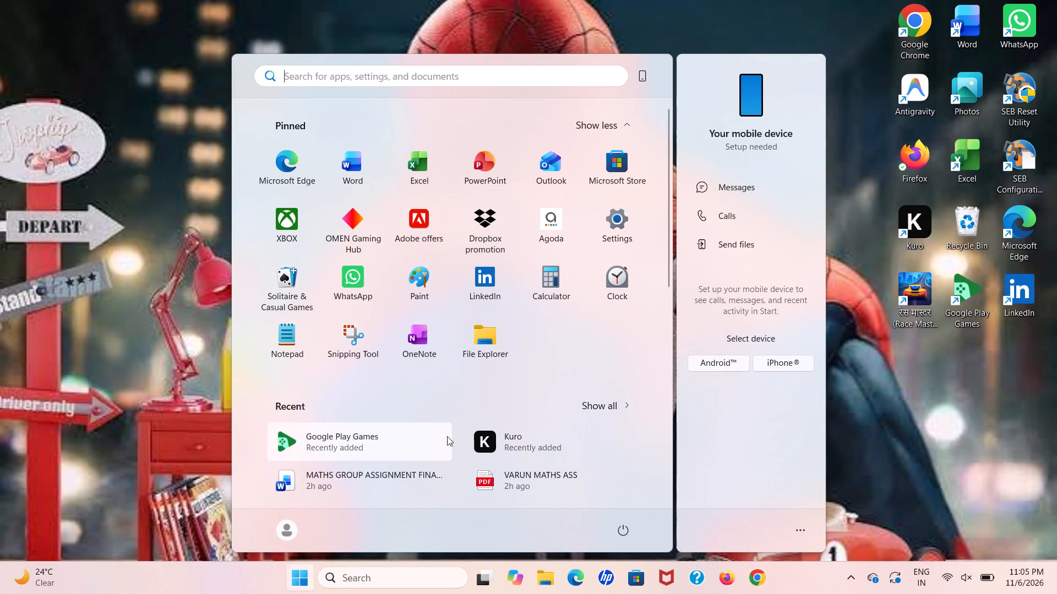
click(506, 437)
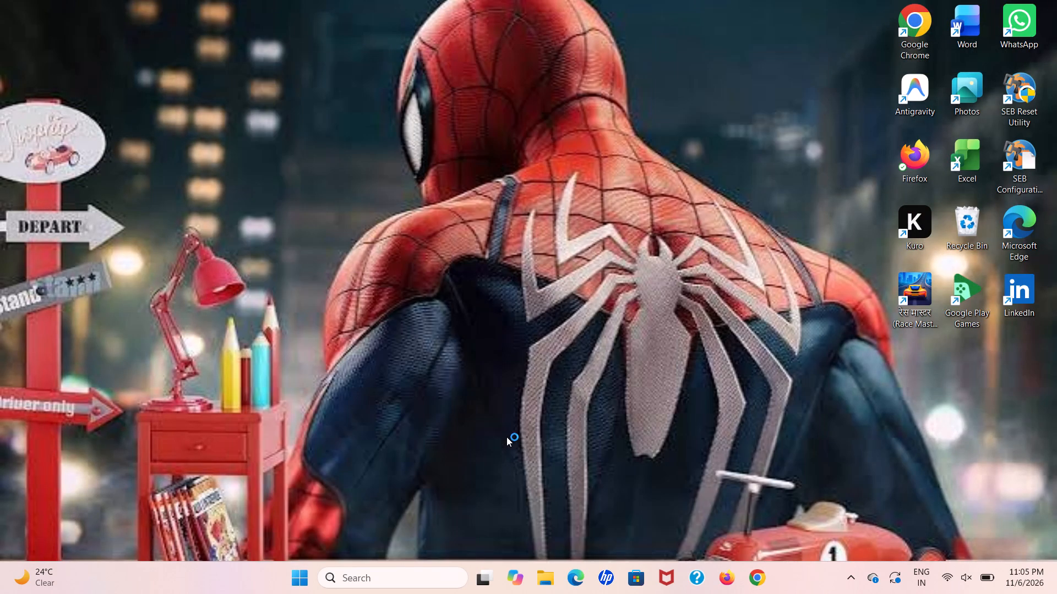